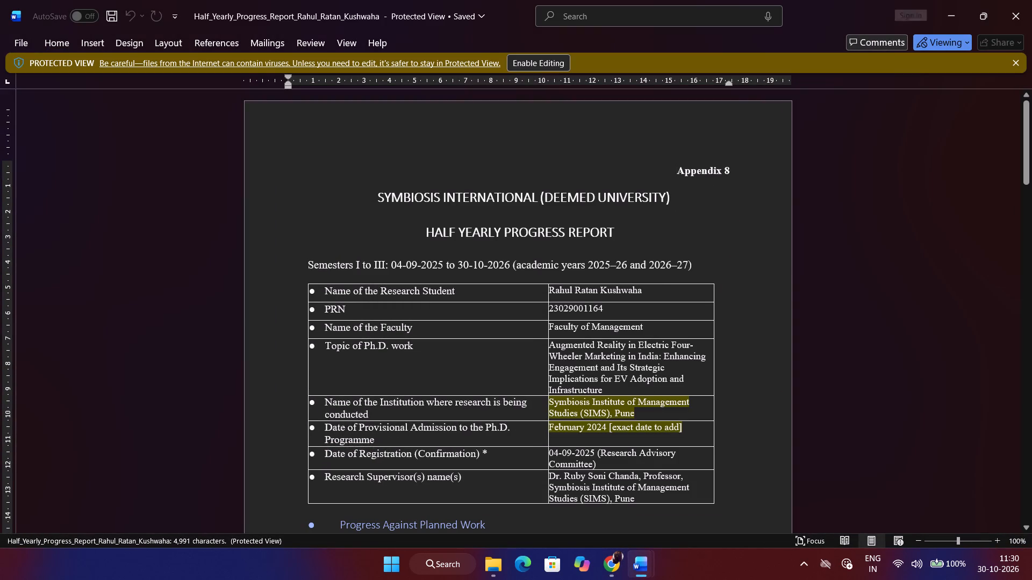
left_click(545, 63)
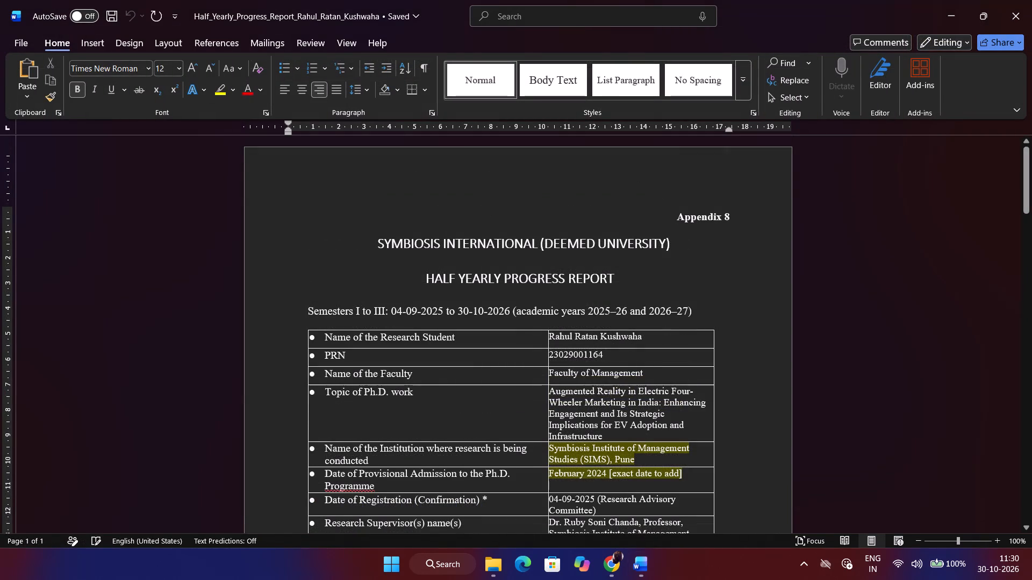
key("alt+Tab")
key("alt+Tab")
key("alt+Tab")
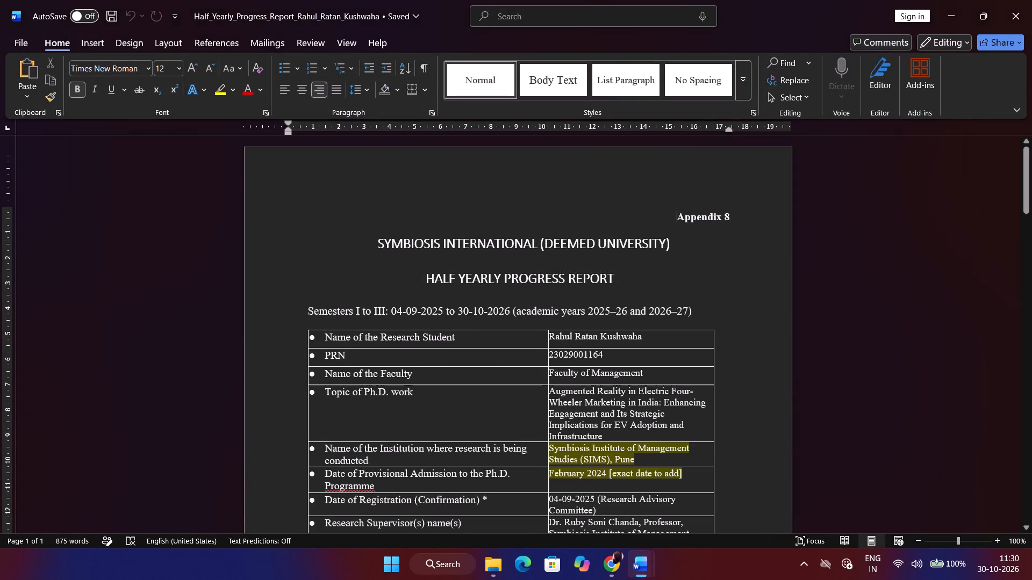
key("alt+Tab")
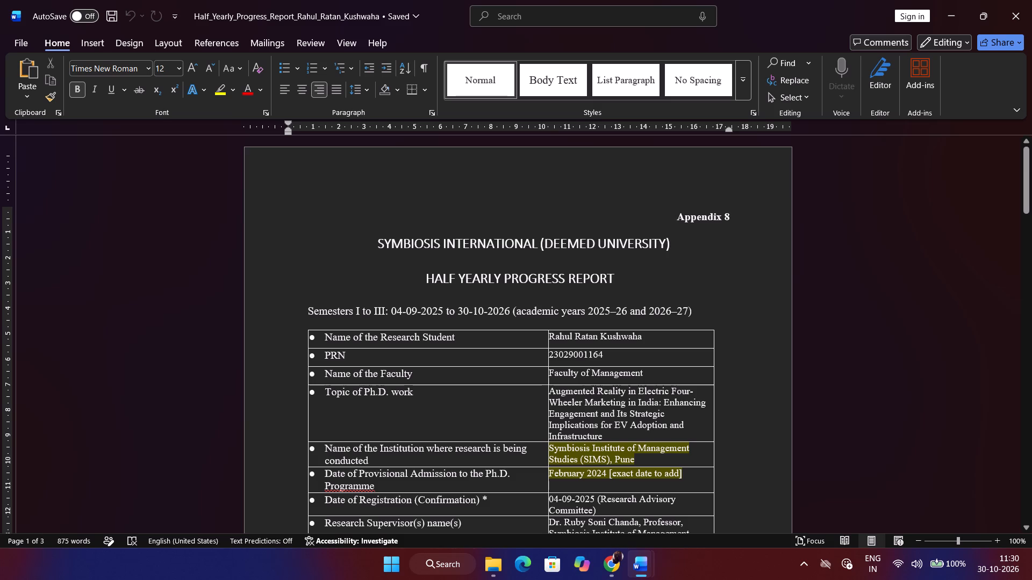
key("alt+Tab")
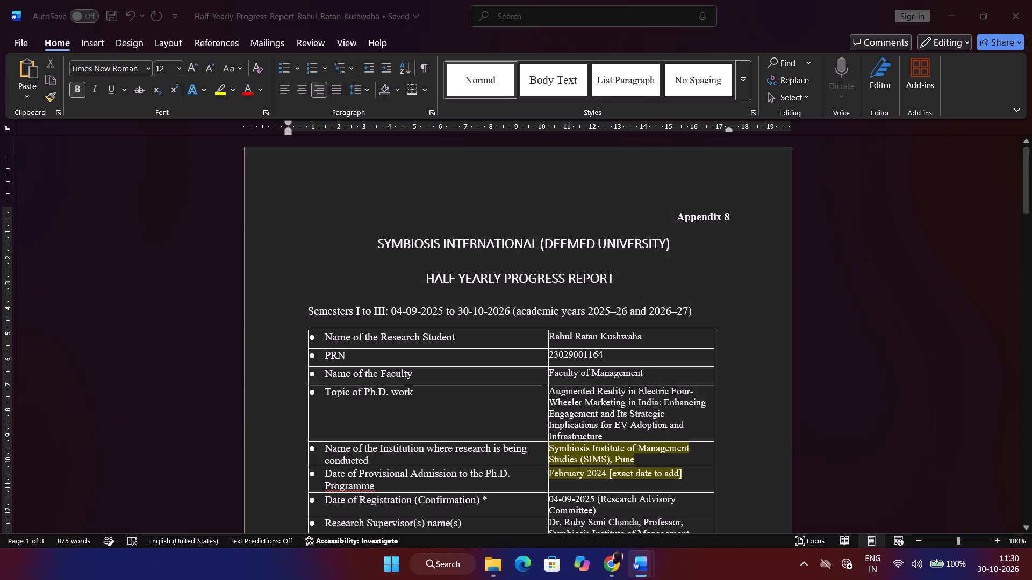
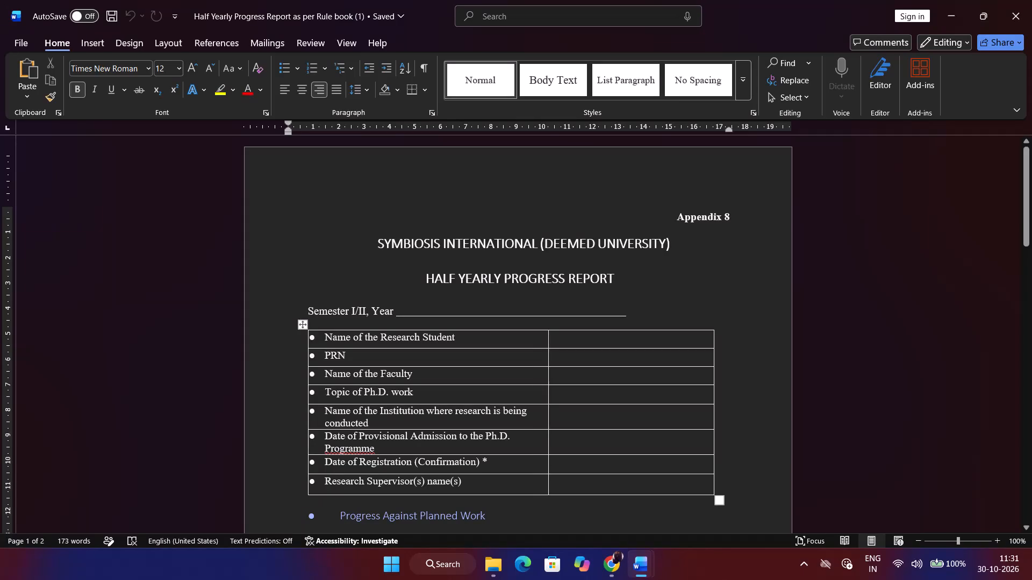
Check the opened Word report from the student details through the planned work and publication tables to the supervisor recommendations.
scroll(648, 306, "down", 2)
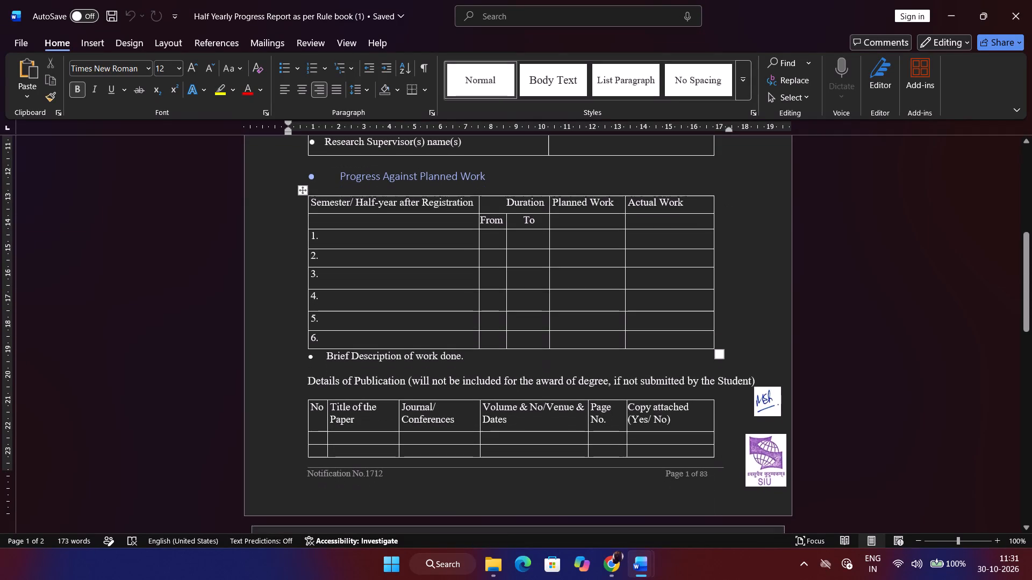
scroll(648, 306, "down", 1)
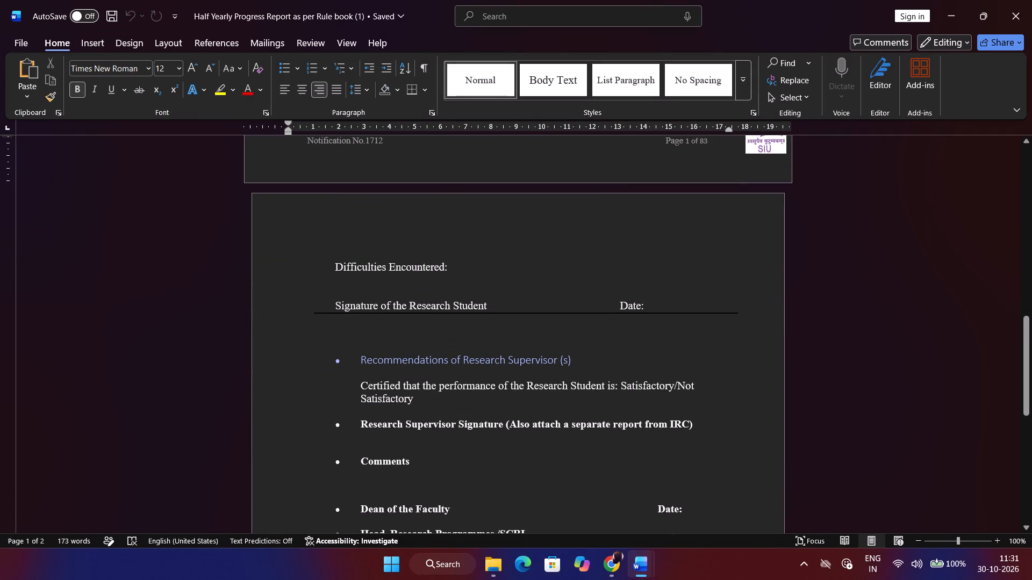
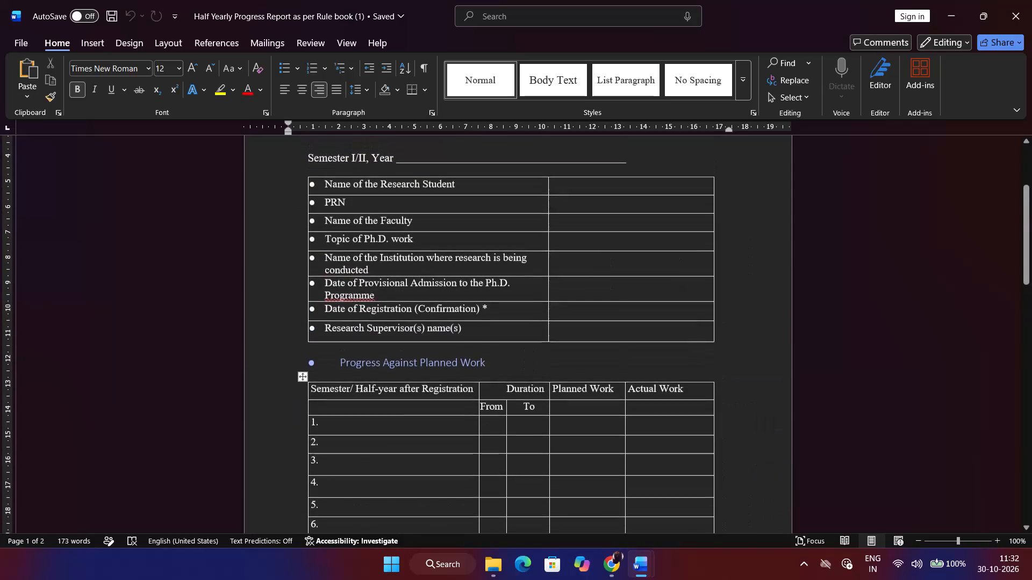
Look through the blank Half Yearly Progress Report template and compare its student details table with the filled-in report.
scroll(648, 306, "up", 1)
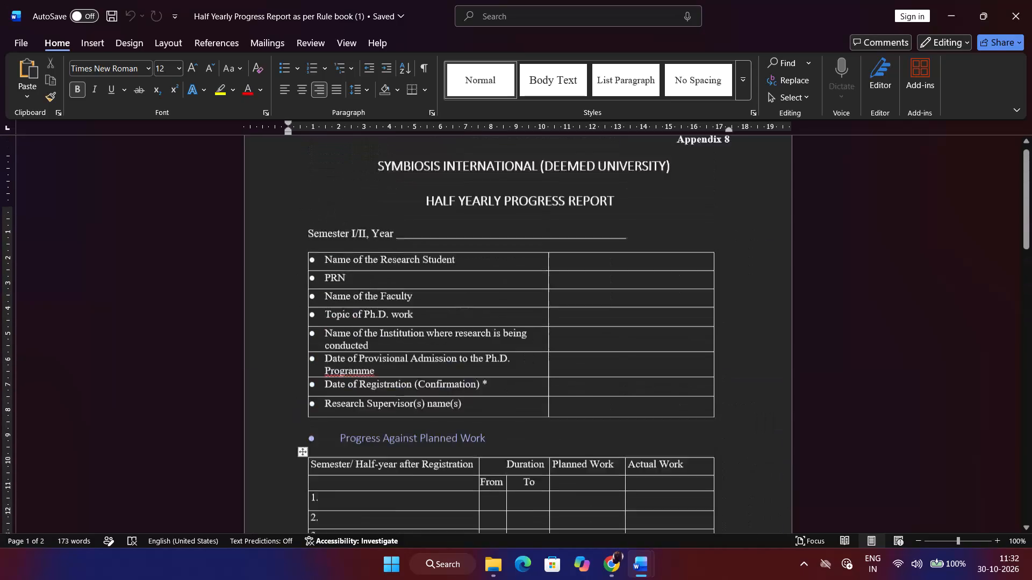
scroll(648, 306, "up", 3)
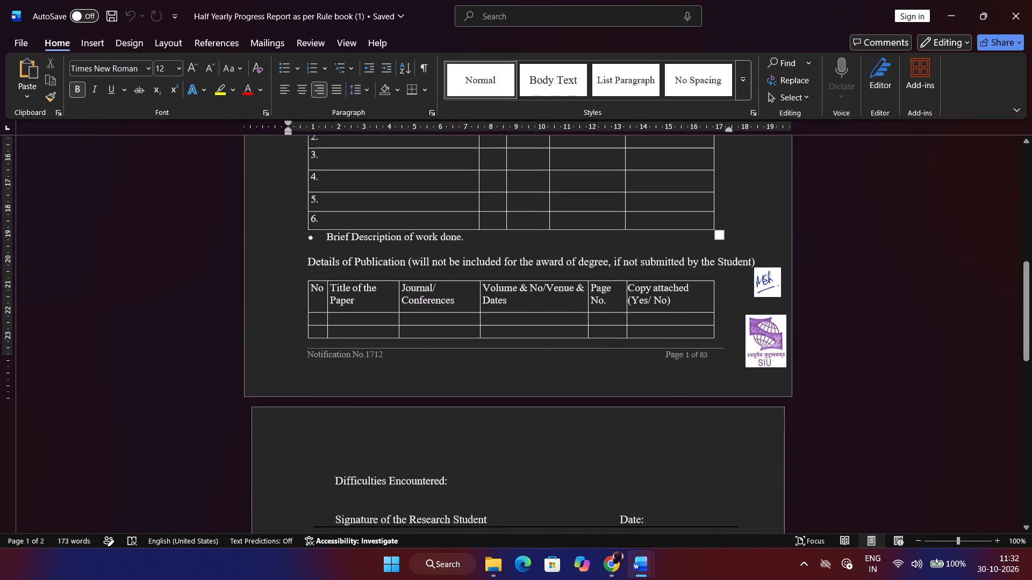
scroll(648, 306, "up", 3)
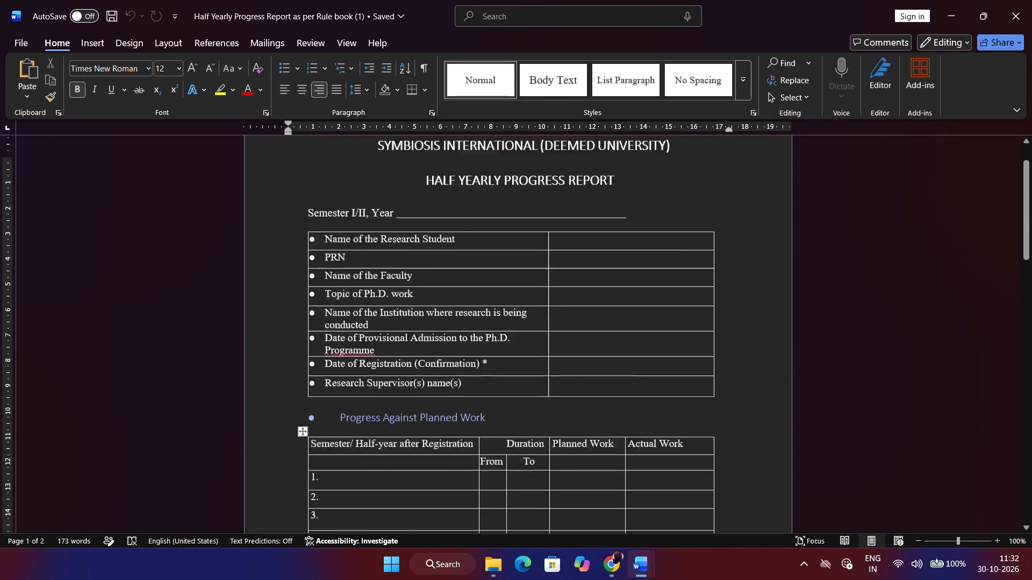
key("alt+Tab")
scroll(648, 306, "down", 1)
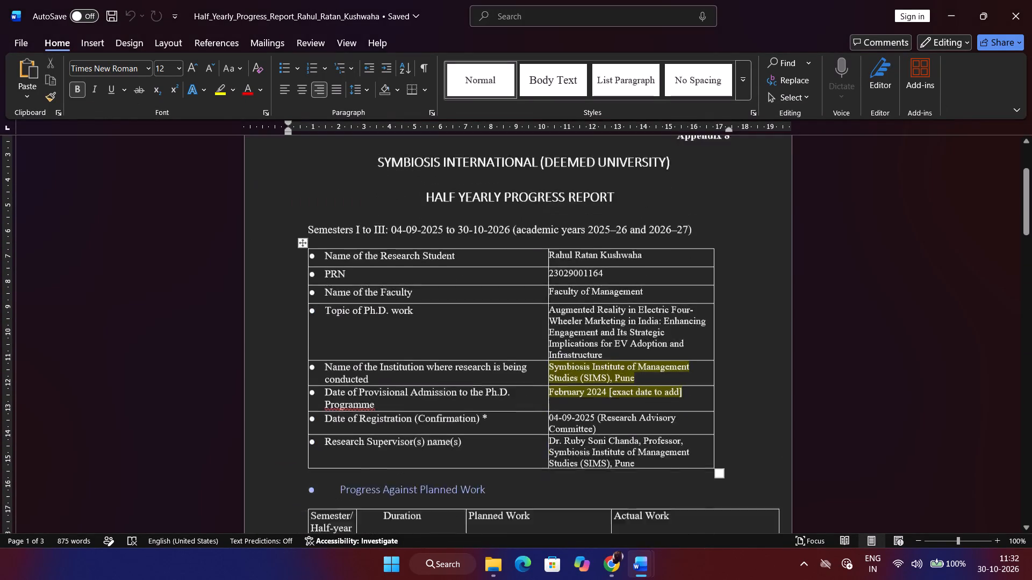
scroll(648, 306, "down", 1)
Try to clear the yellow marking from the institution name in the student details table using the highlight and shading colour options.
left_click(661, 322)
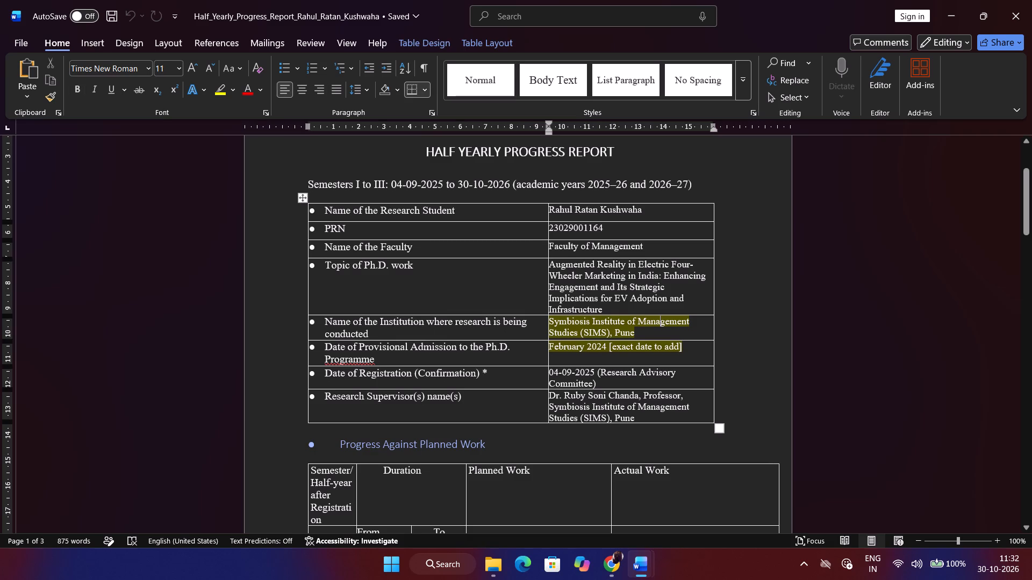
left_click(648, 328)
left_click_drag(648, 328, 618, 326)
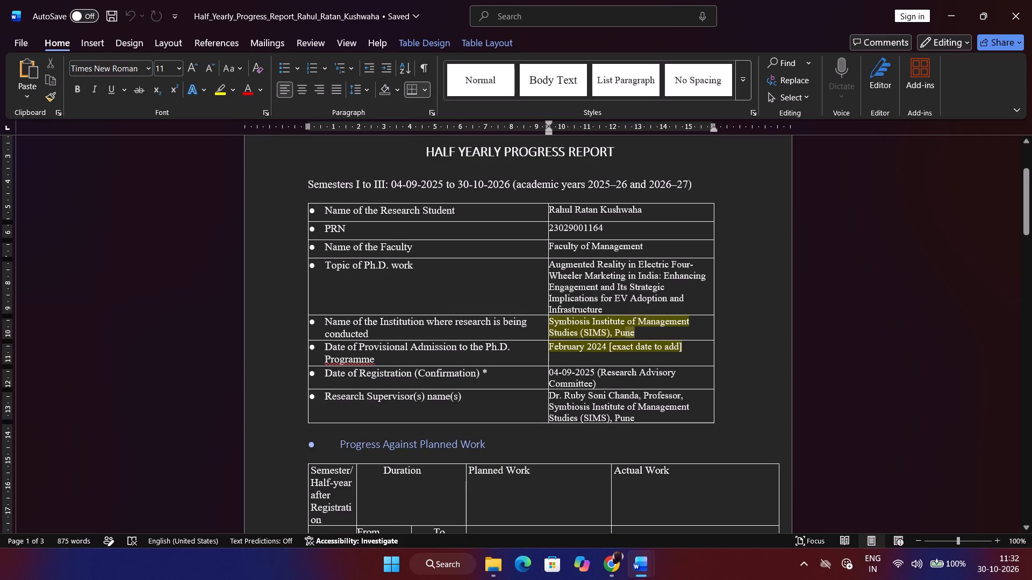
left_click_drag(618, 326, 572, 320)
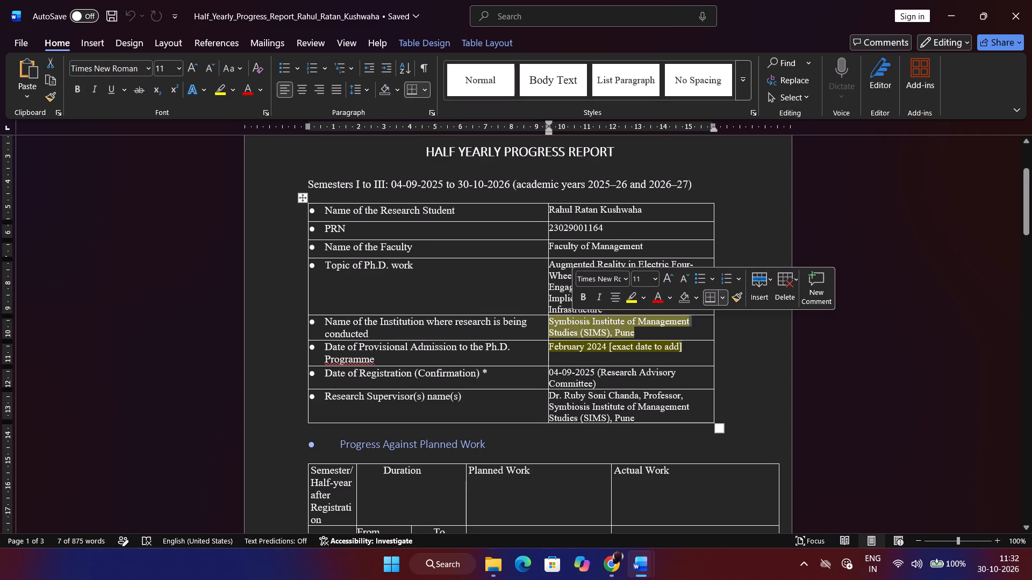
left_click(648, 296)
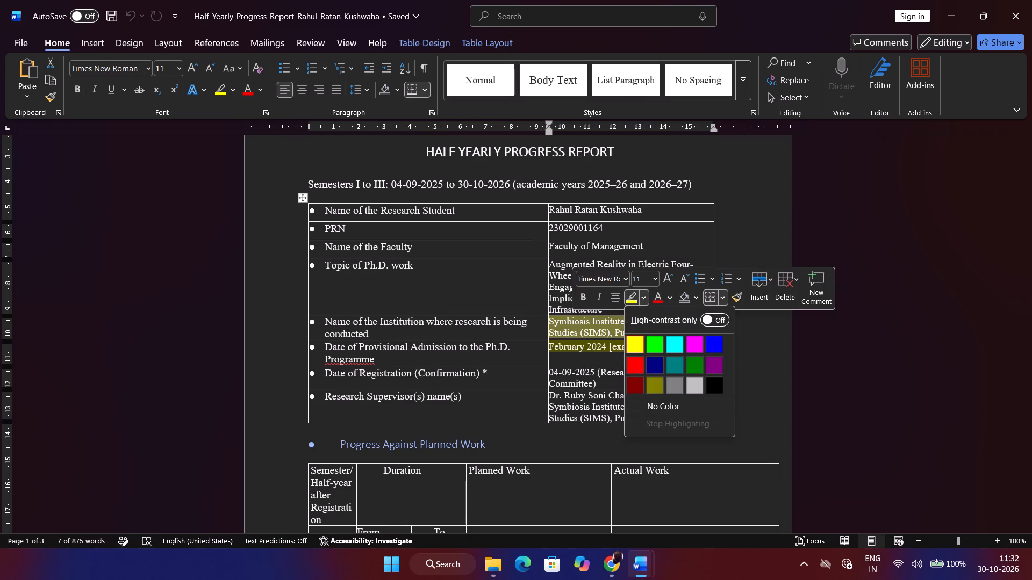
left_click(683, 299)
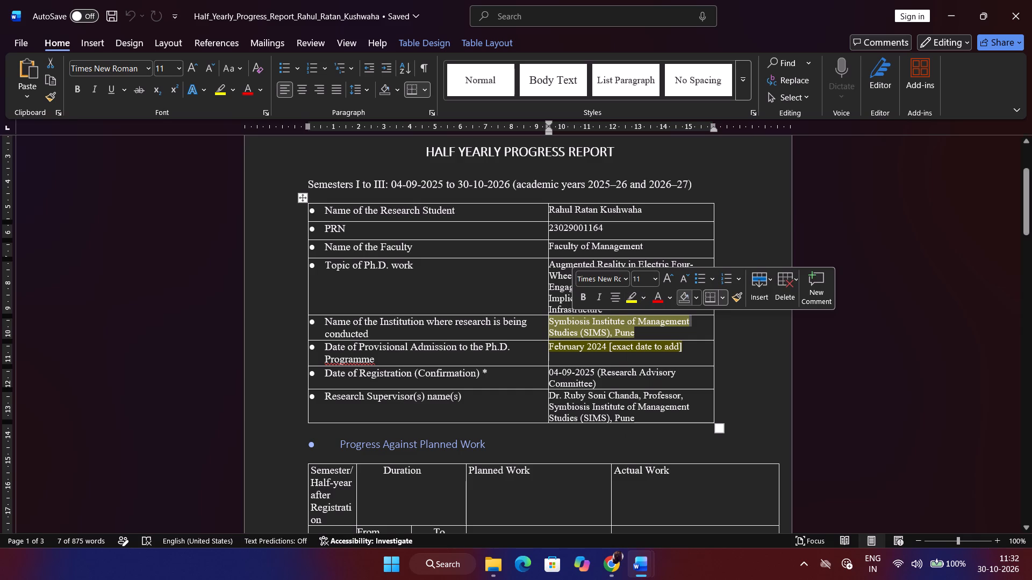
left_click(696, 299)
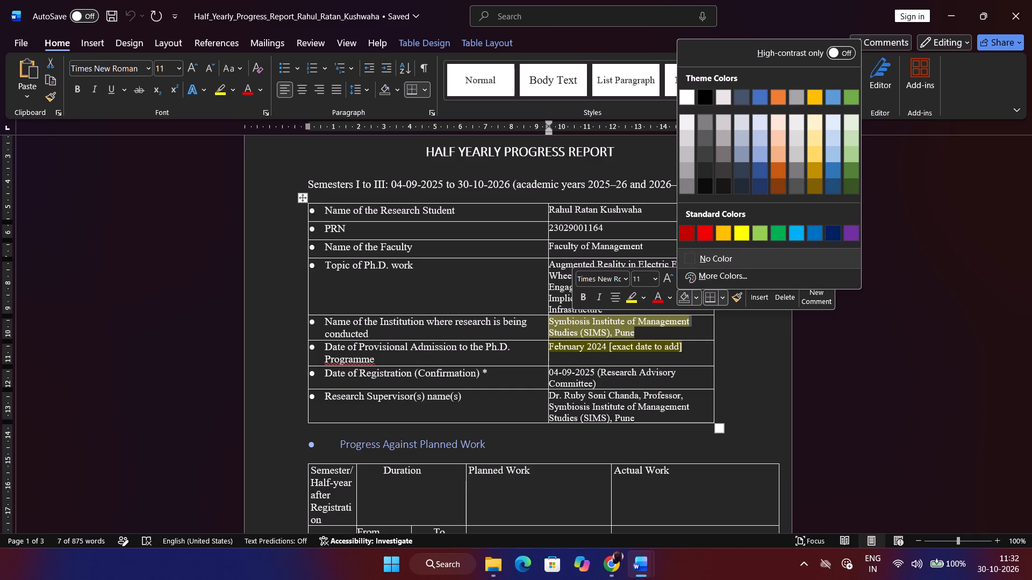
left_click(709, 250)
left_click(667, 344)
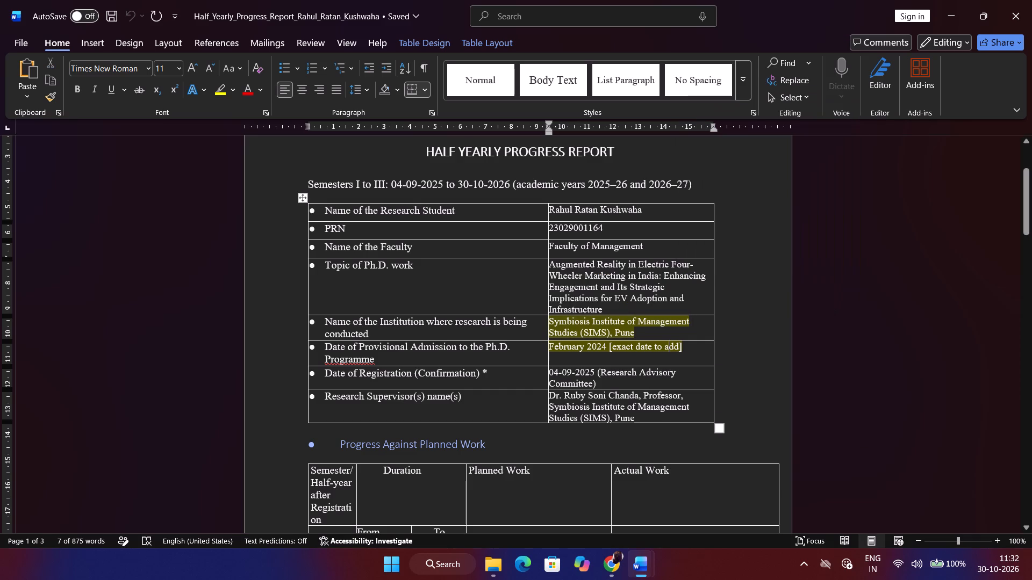
Copy the plain formatting of the Ph.D. topic text onto the highlighted institution name with Format Painter.
left_click(629, 305)
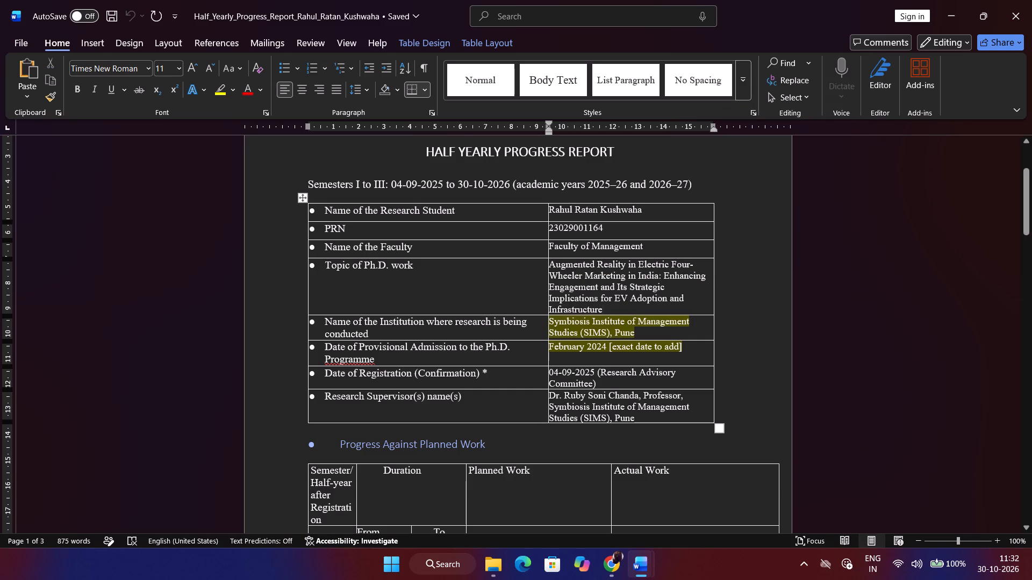
left_click_drag(629, 305, 601, 306)
left_click_drag(606, 296, 550, 275)
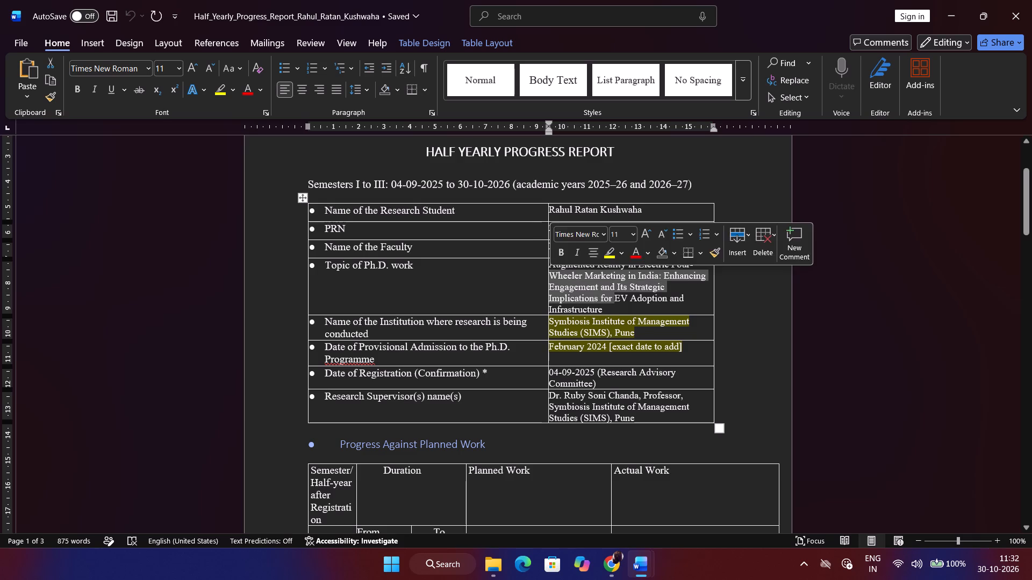
left_click(51, 95)
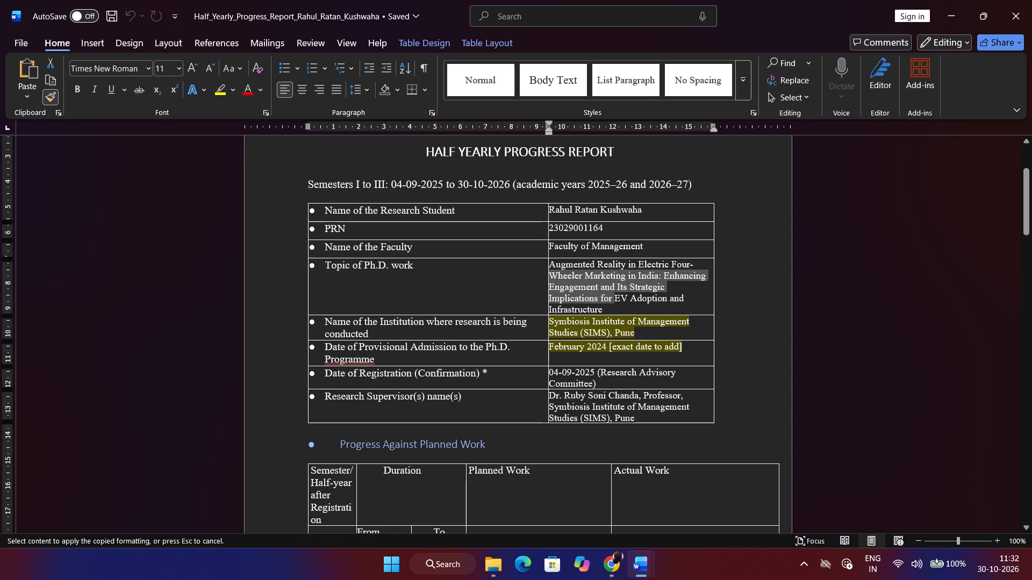
left_click_drag(662, 333, 603, 331)
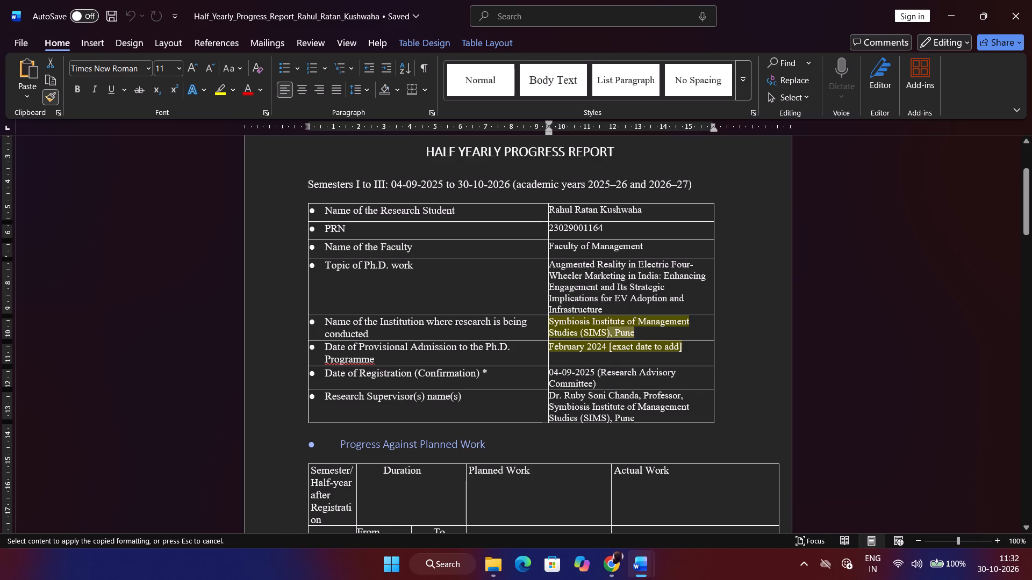
left_click_drag(603, 331, 587, 324)
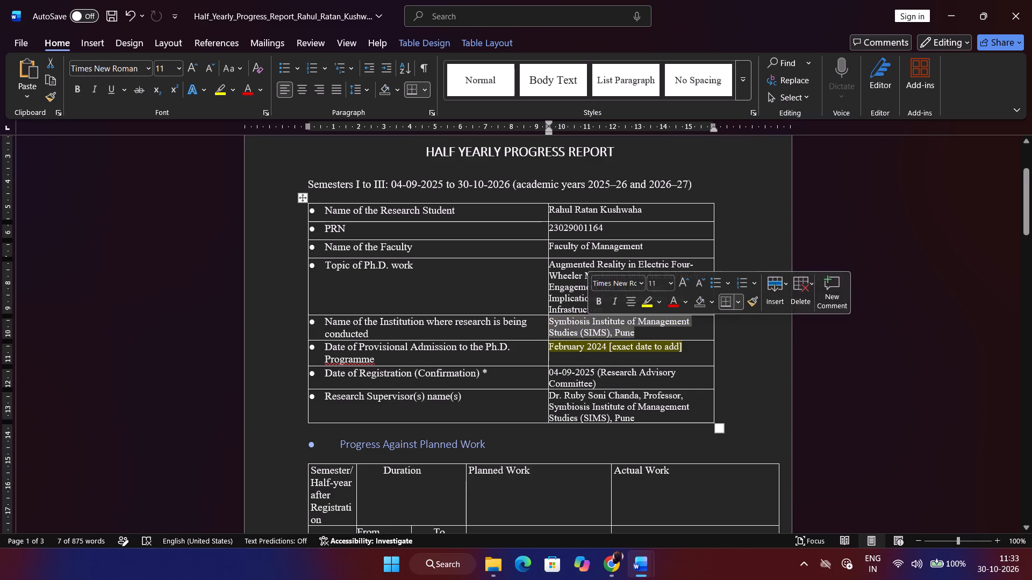
left_click(593, 325)
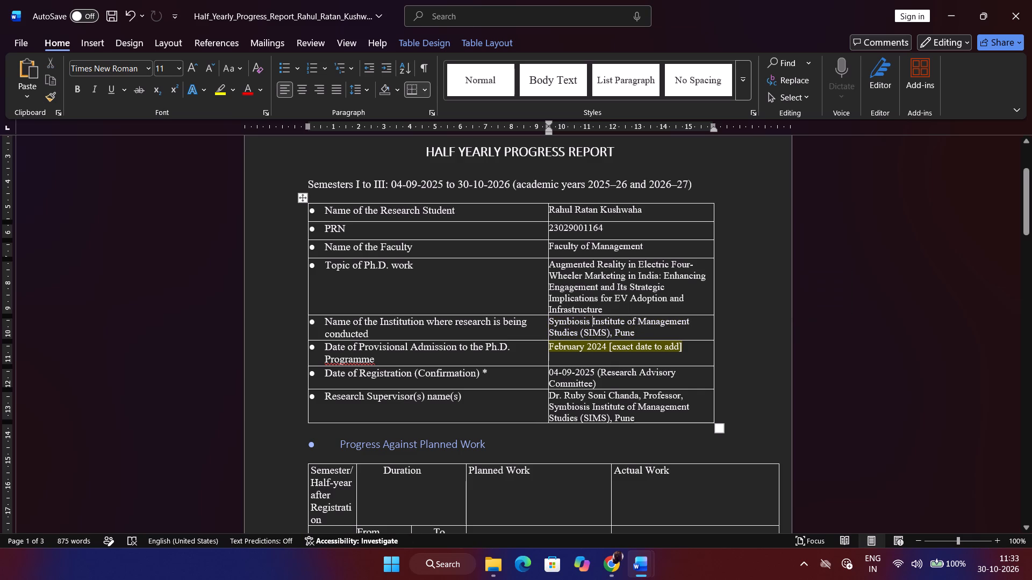
Delete the placeholder text "February 2024 [exact date to add]" from the Date of Provisional Admission row, leaving the cell blank.
left_click(686, 351)
key("BackSpace")
key("BackSpace")
key("BackSpace")
key("BackSpace")
key("BackSpace")
key("BackSpace")
key("BackSpace")
key("BackSpace")
key("BackSpace")
key("BackSpace")
key("BackSpace")
key("BackSpace")
key("BackSpace")
key("BackSpace")
key("BackSpace")
key("BackSpace")
key("BackSpace")
key("BackSpace")
key("BackSpace")
key("BackSpace")
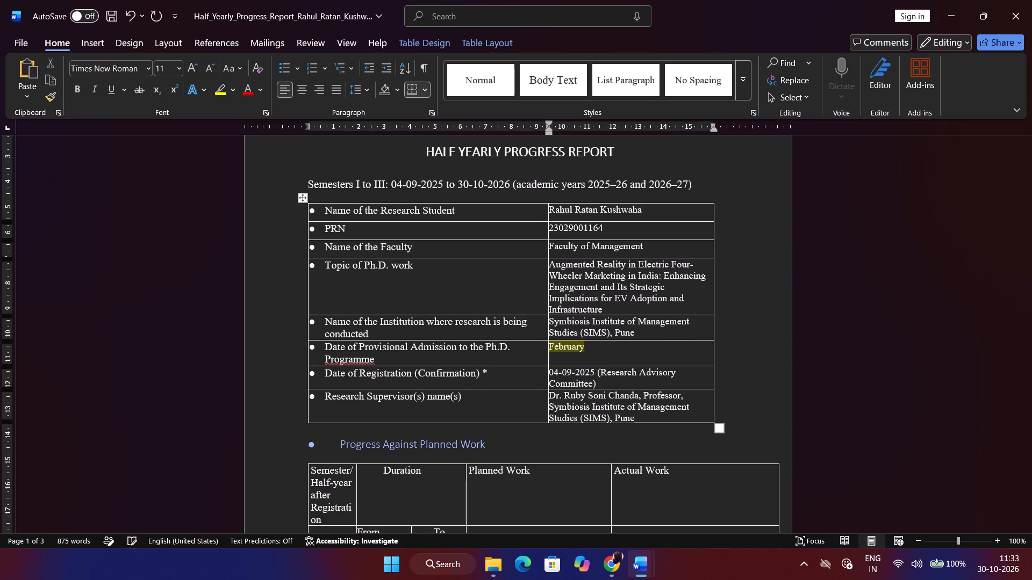
key("BackSpace")
key("BackSpace")
key("BackSpace")
key("BackSpace")
key("BackSpace")
key("BackSpace")
key("BackSpace")
key("BackSpace")
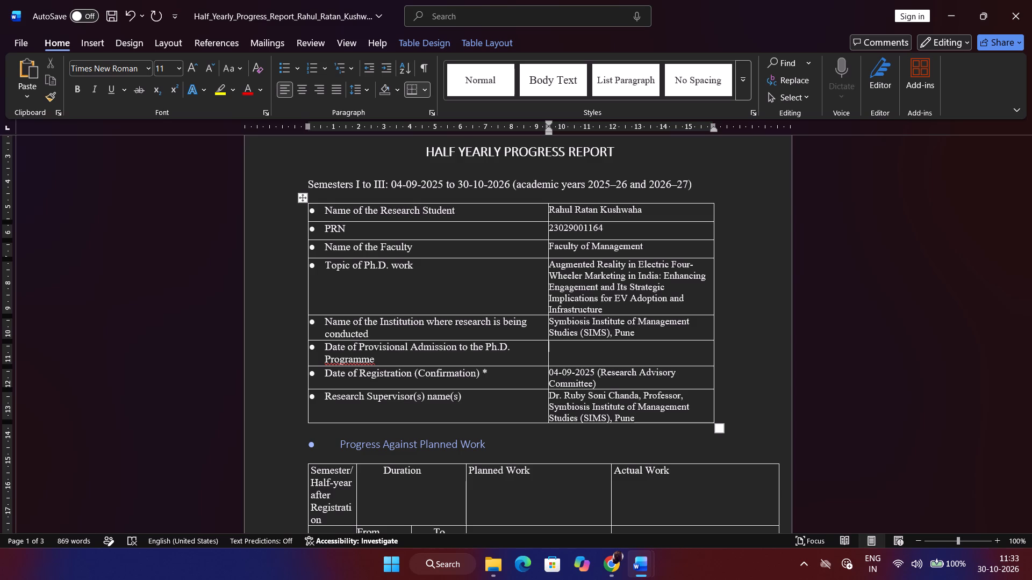
Review the report's planned work table, work description and publication details, then recheck the semester line and student details.
scroll(686, 351, "down", 1)
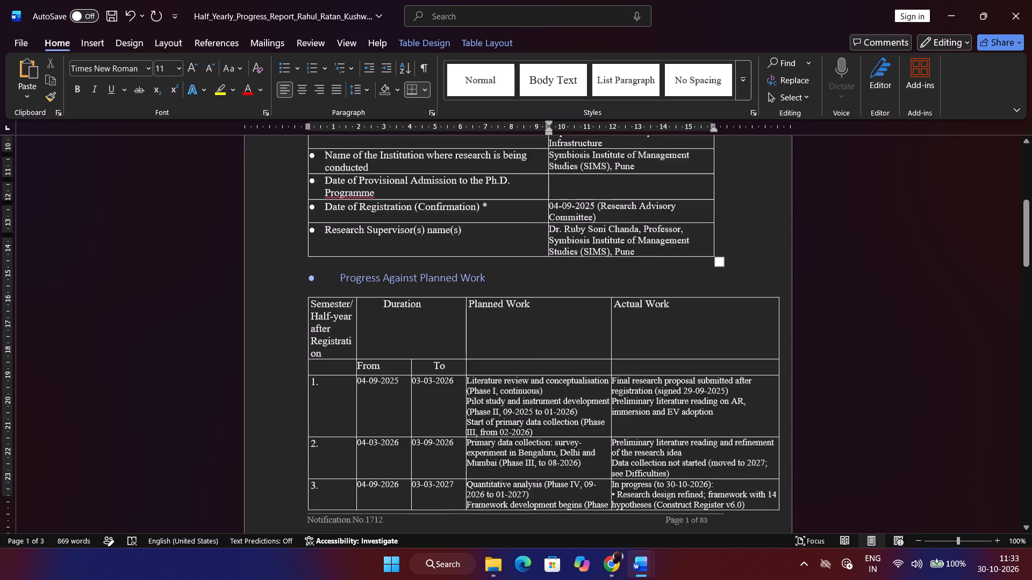
scroll(686, 351, "down", 1)
left_click(686, 351)
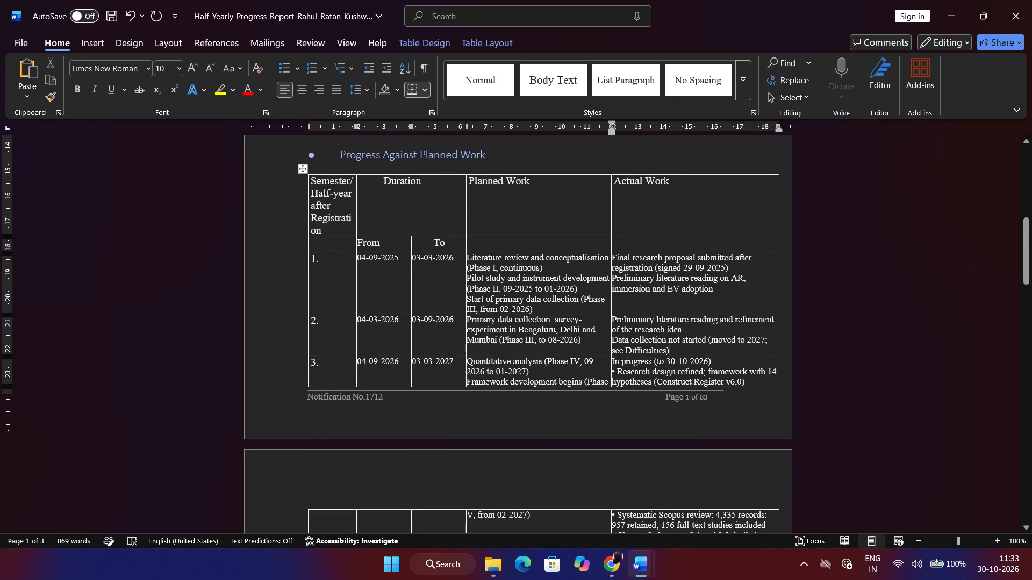
scroll(683, 307, "up", 3)
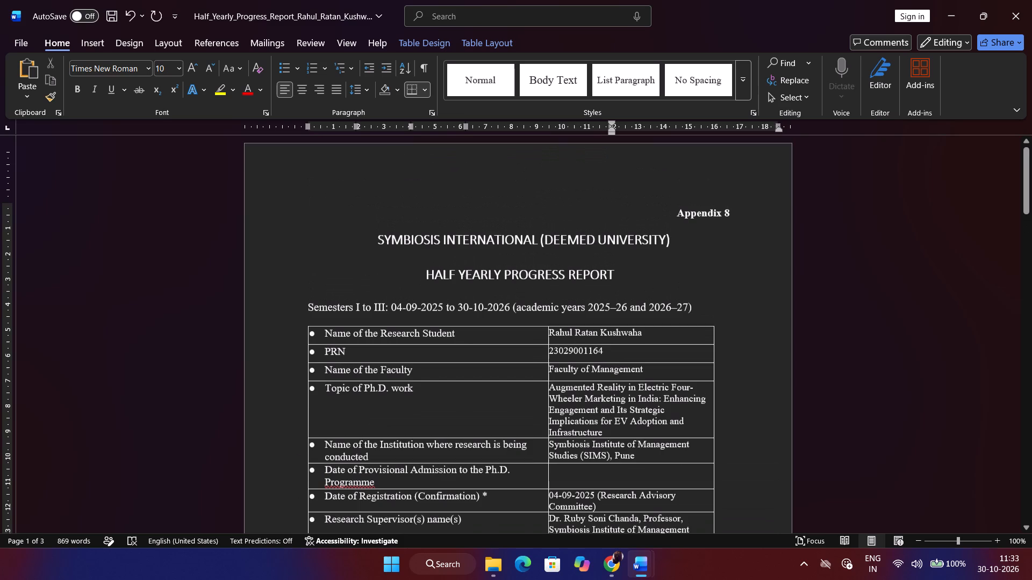
scroll(683, 307, "down", 4)
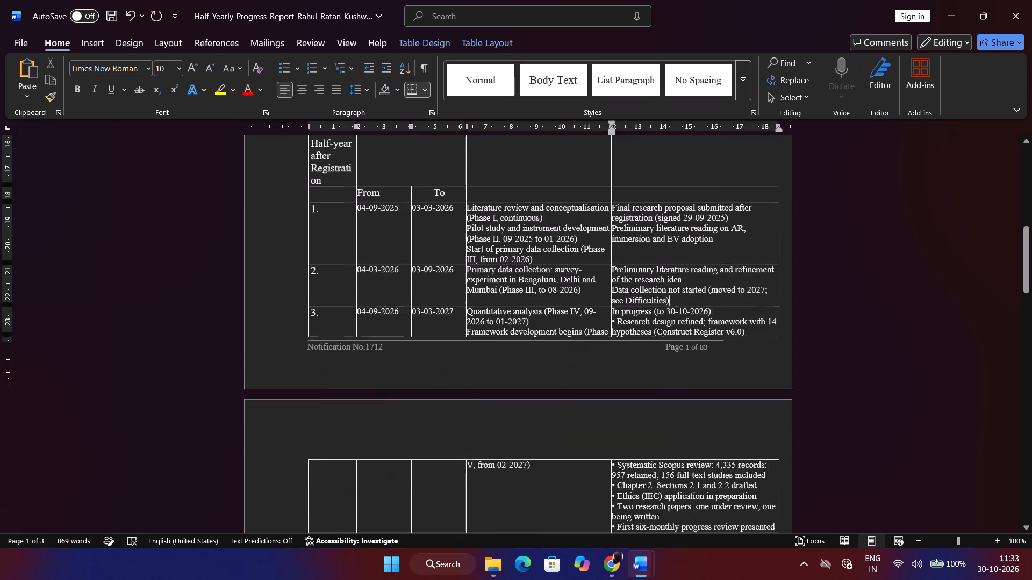
scroll(683, 307, "down", 3)
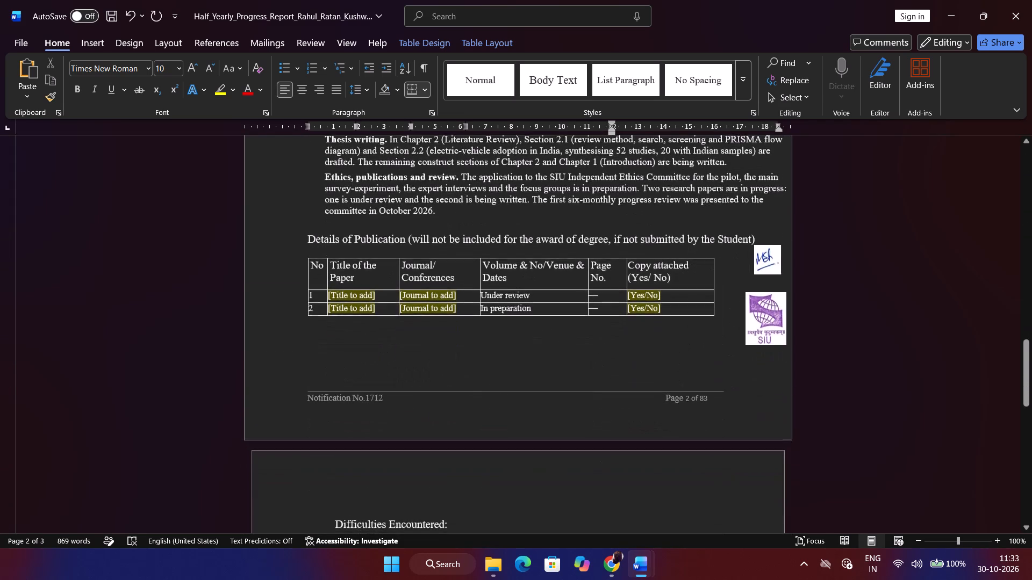
scroll(683, 307, "down", 2)
scroll(683, 307, "up", 7)
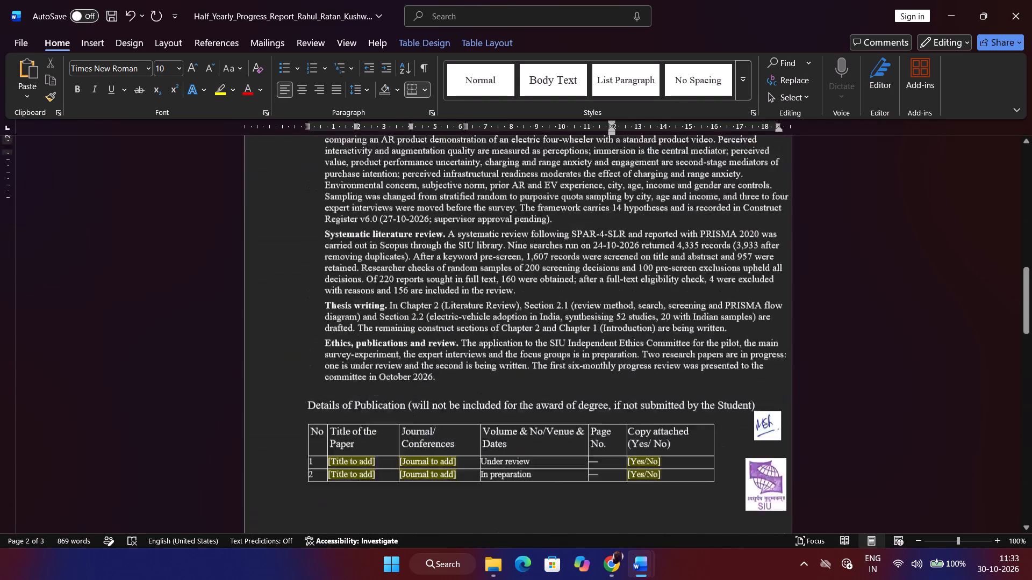
scroll(683, 307, "up", 6)
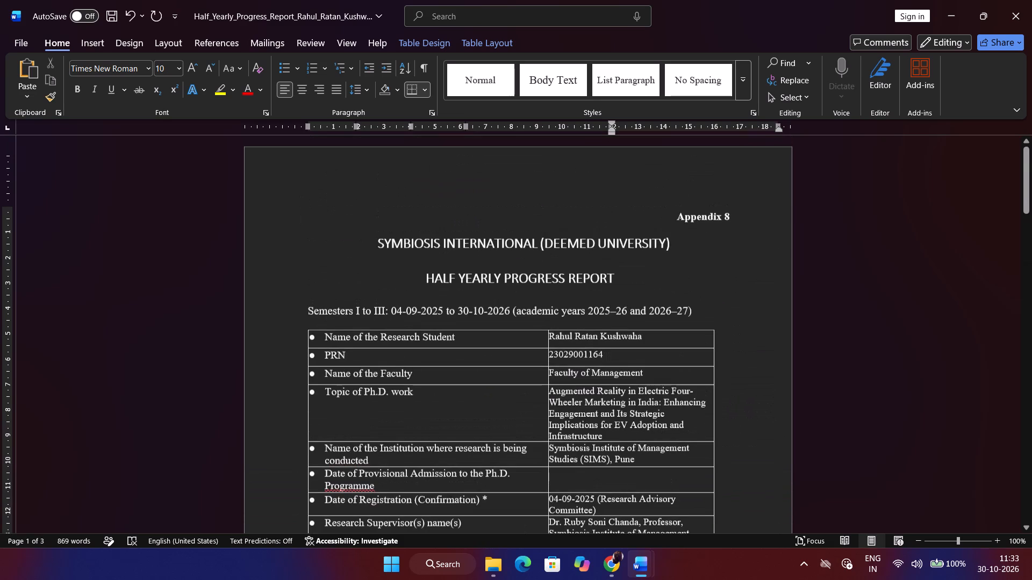
left_click(642, 309)
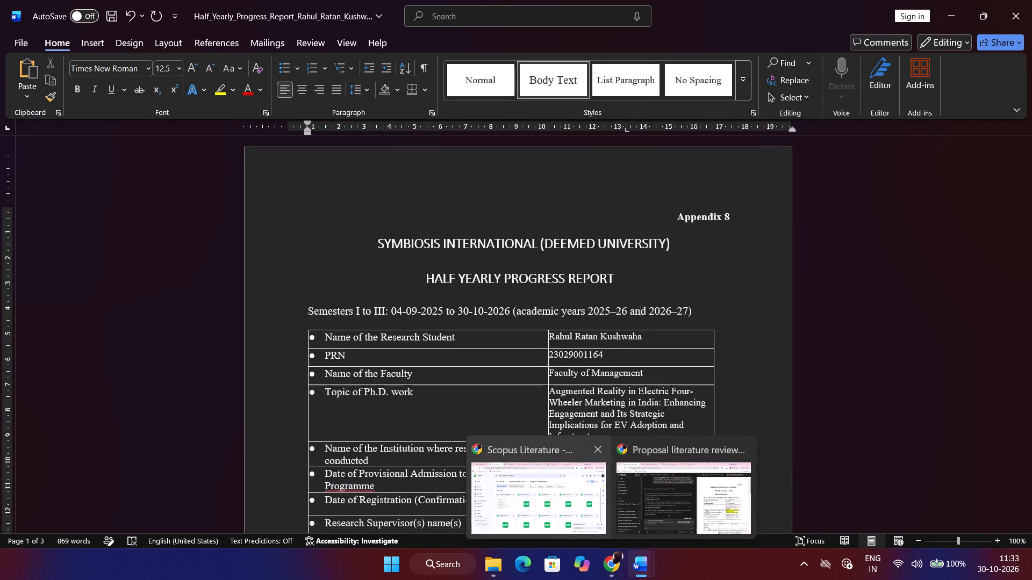
Switch to Chrome and review the required fields in the Submission of Six Monthly (Half Yearly) Progress Report form.
left_click(587, 505)
left_click(508, 16)
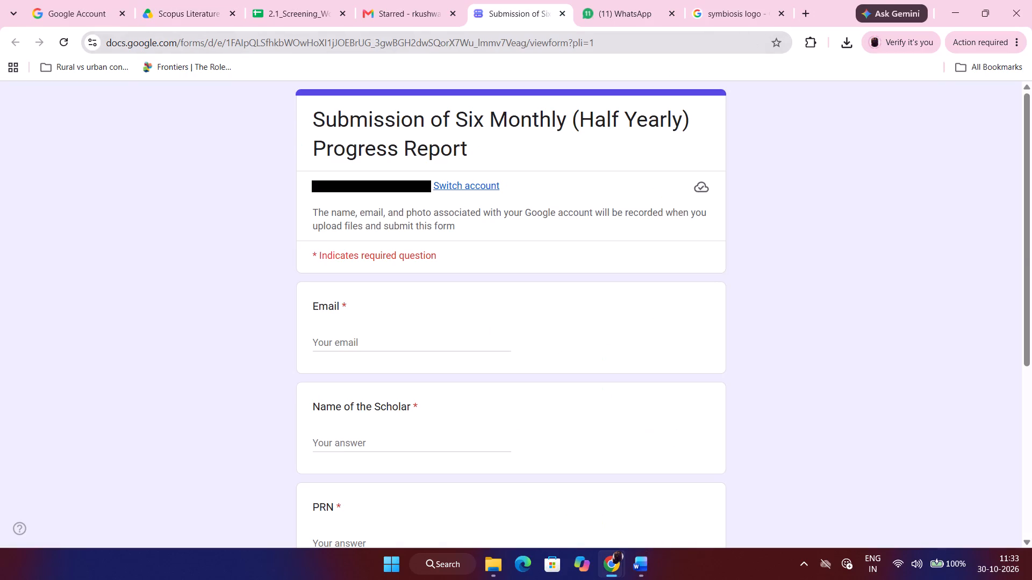
scroll(638, 335, "down", 6)
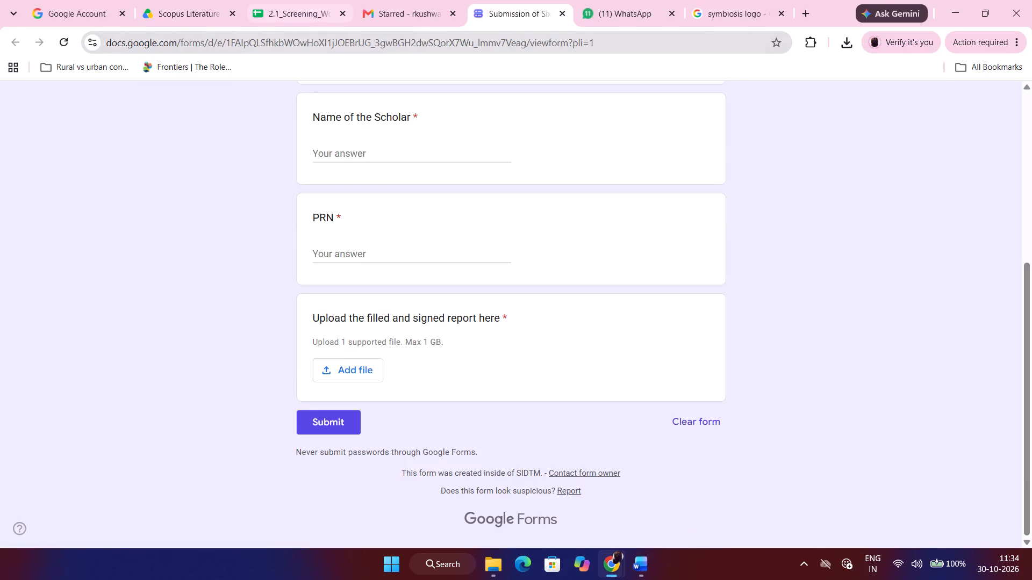
Bring up the Scopus Literature folder in Google Drive.
left_click(292, 16)
left_click(199, 6)
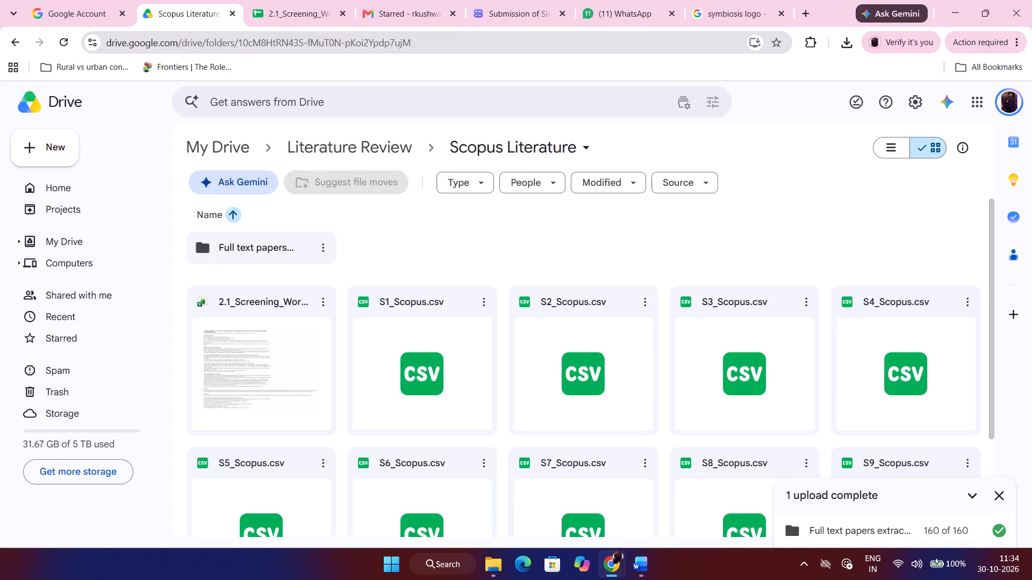
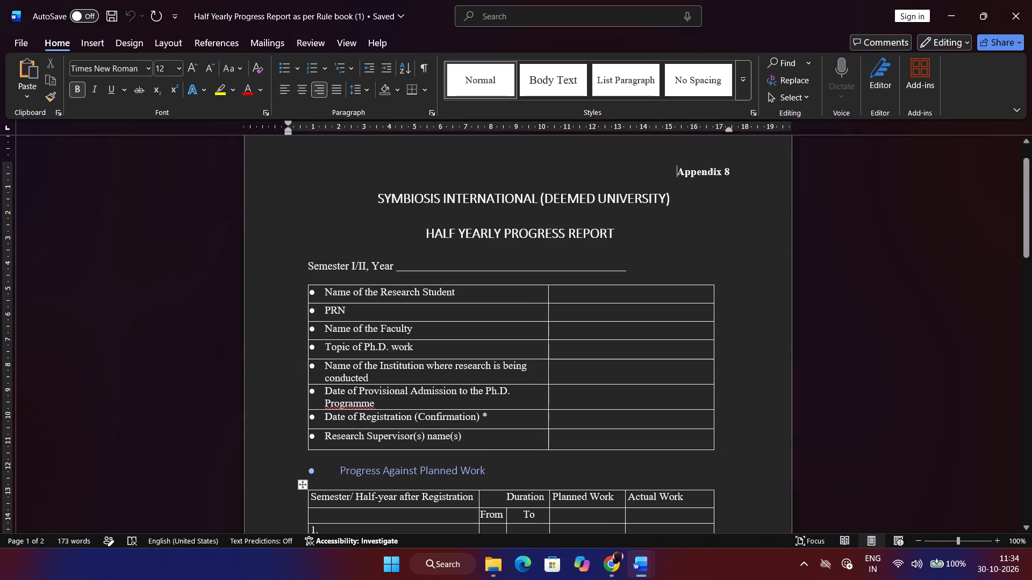
Review the blank Half Yearly Progress Report template through the difficulties, supervisor recommendations and signature sections on its second page.
scroll(627, 395, "down", 7)
scroll(627, 395, "up", 3)
scroll(627, 395, "down", 2)
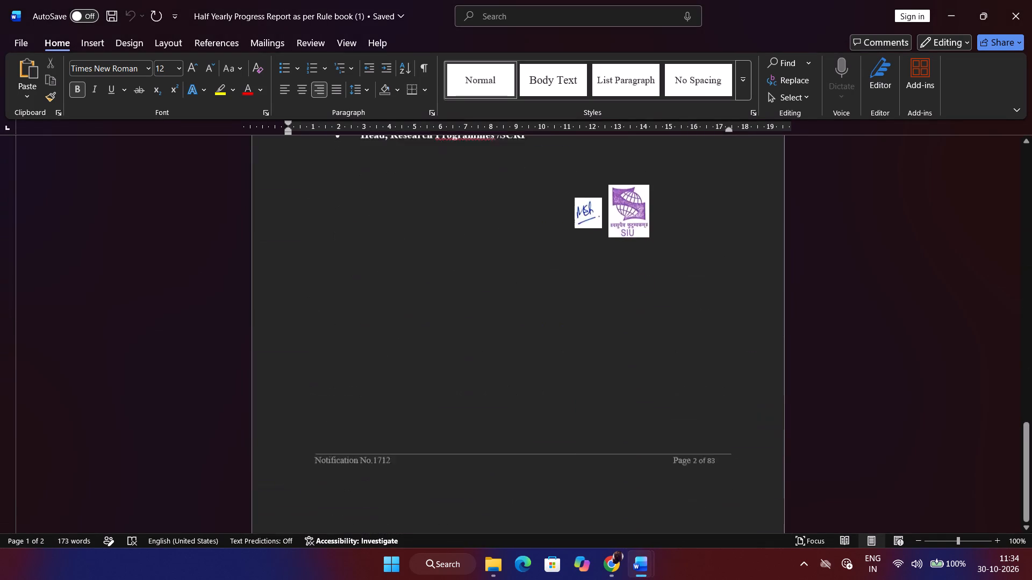
scroll(627, 395, "up", 2)
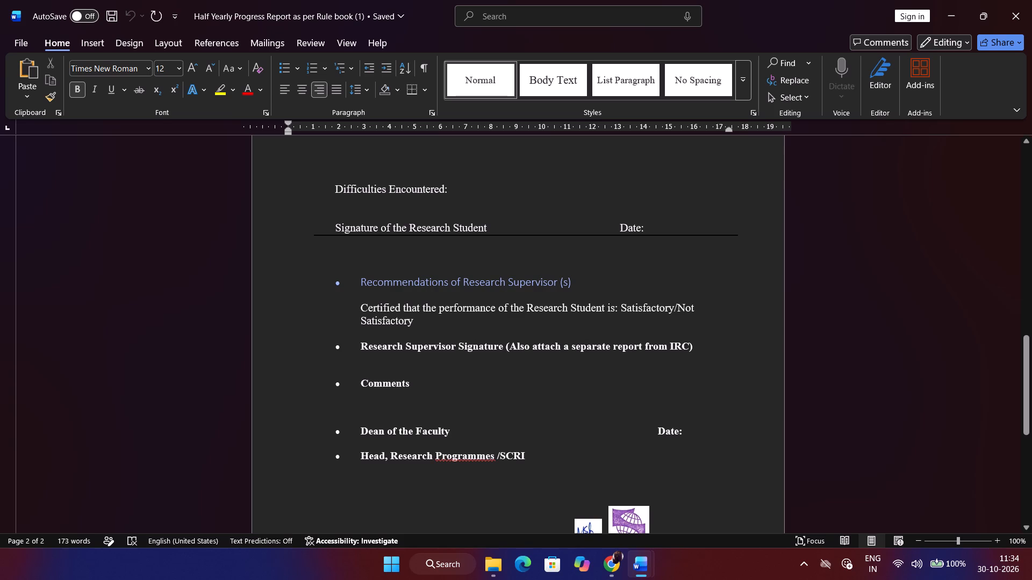
scroll(627, 395, "down", 1)
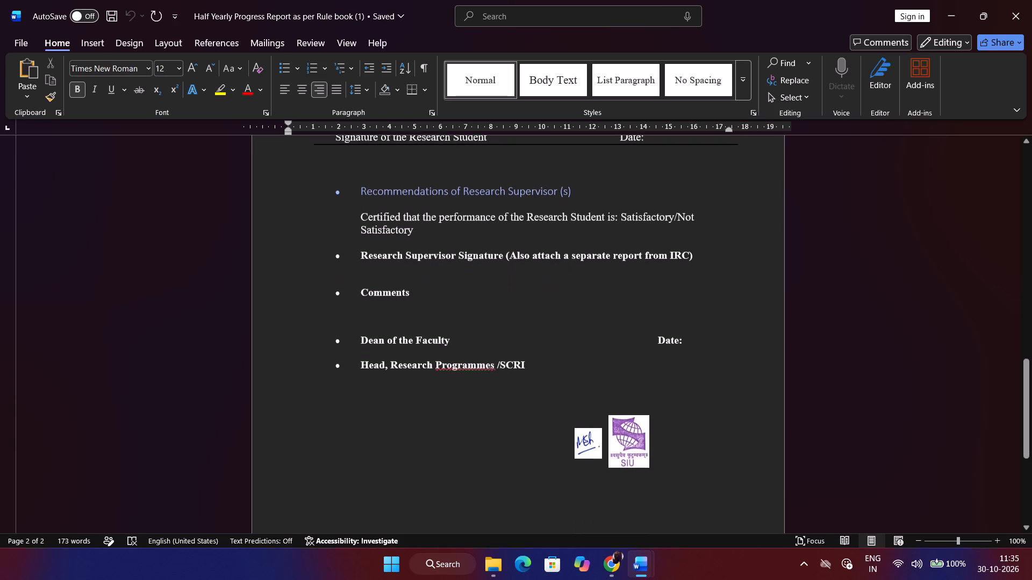
scroll(627, 395, "down", 1)
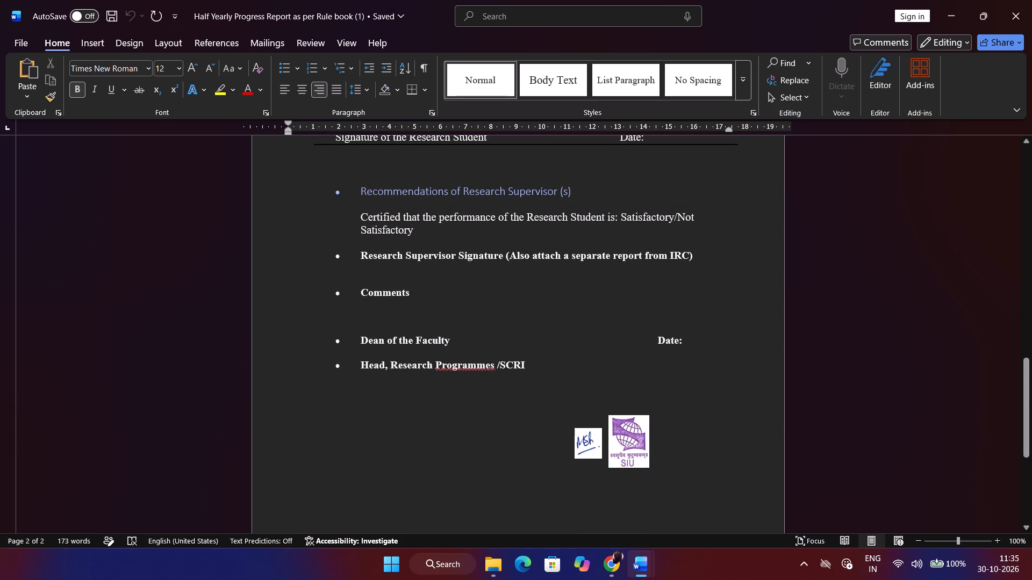
Review the original rule-book Half Yearly Progress Report template, from the supervisor recommendations back to the heading, student details and planned work tables.
scroll(627, 395, "up", 1)
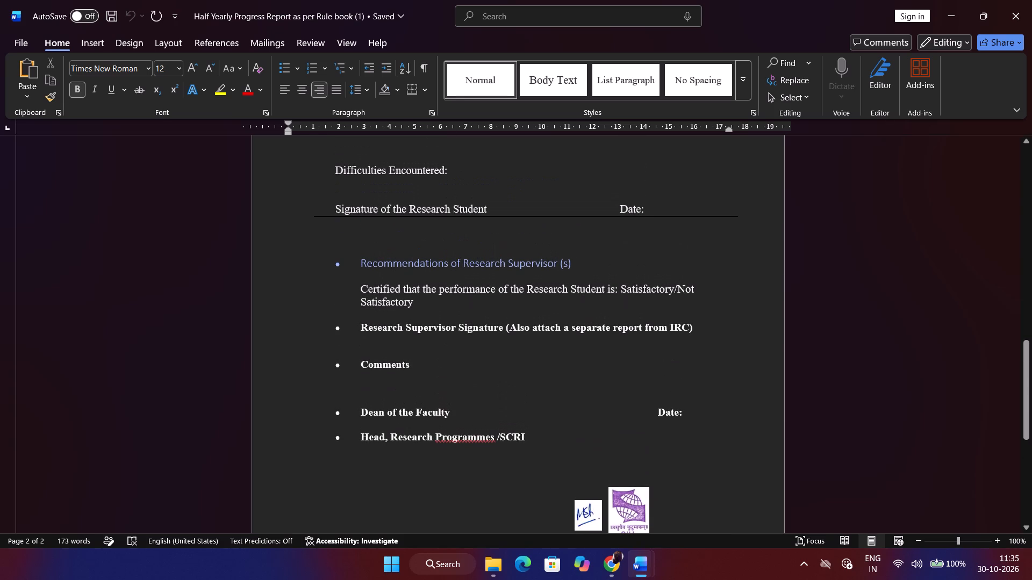
scroll(627, 395, "up", 1)
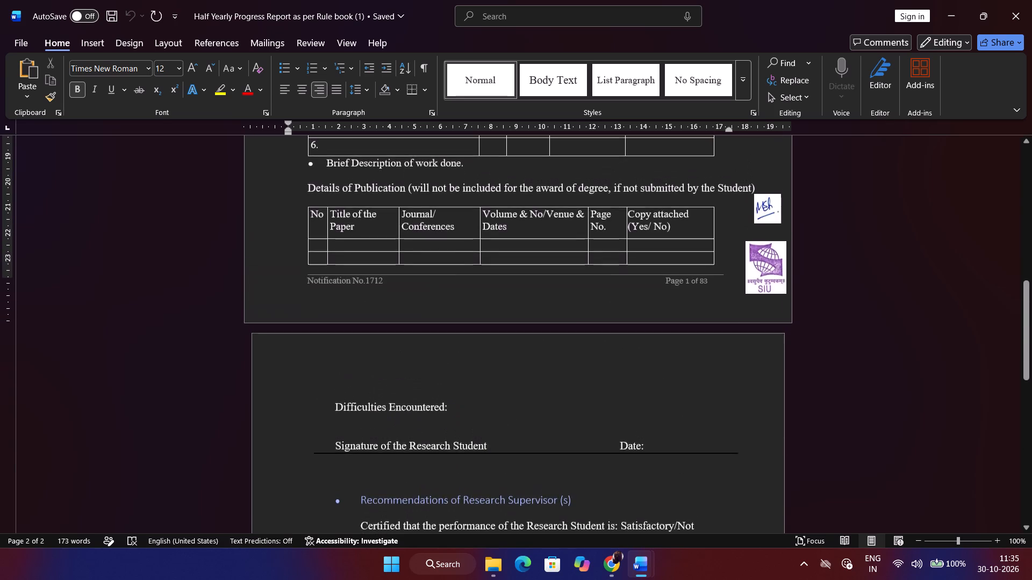
scroll(627, 395, "up", 4)
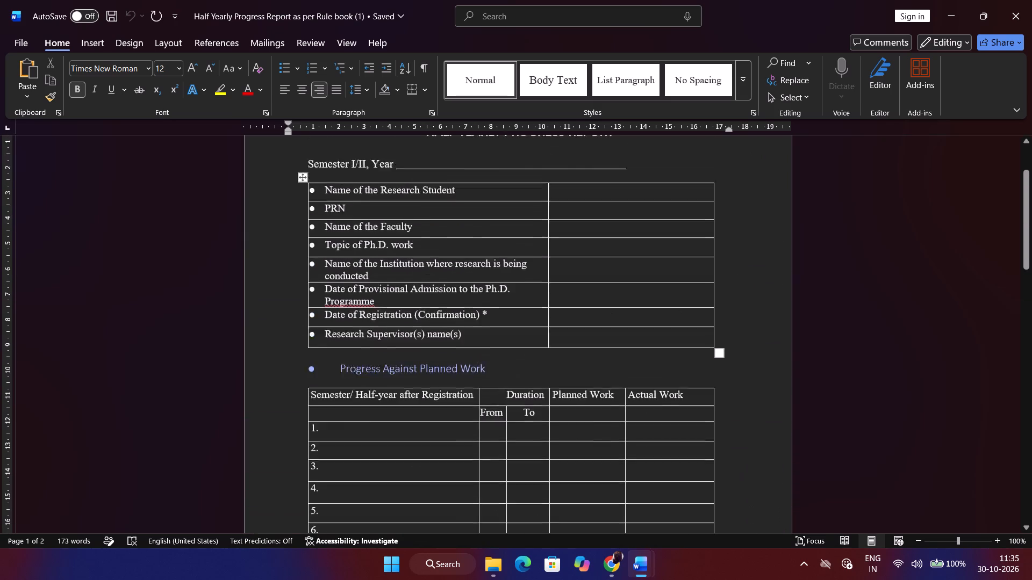
scroll(627, 395, "up", 1)
scroll(627, 395, "down", 2)
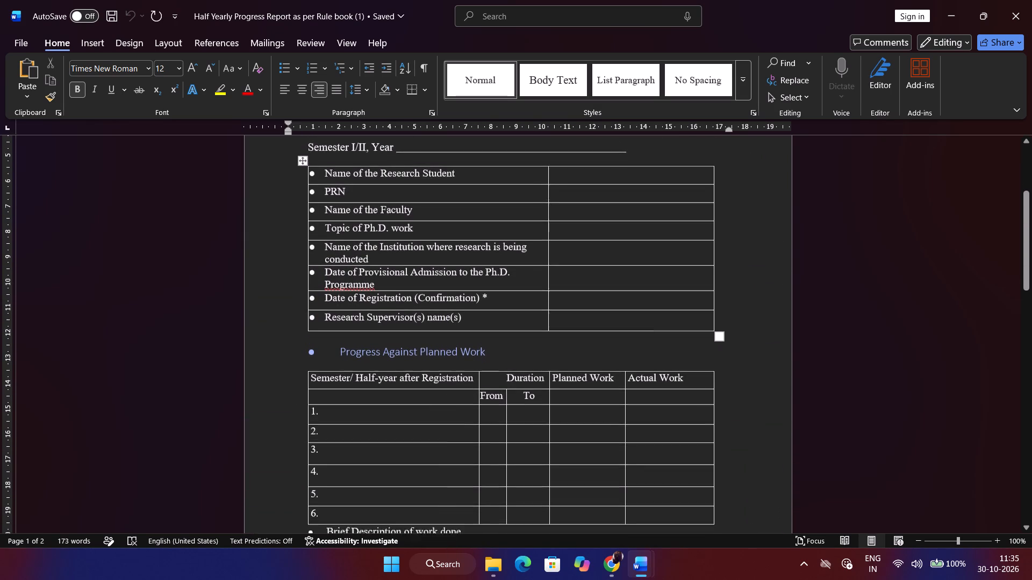
scroll(627, 395, "up", 1)
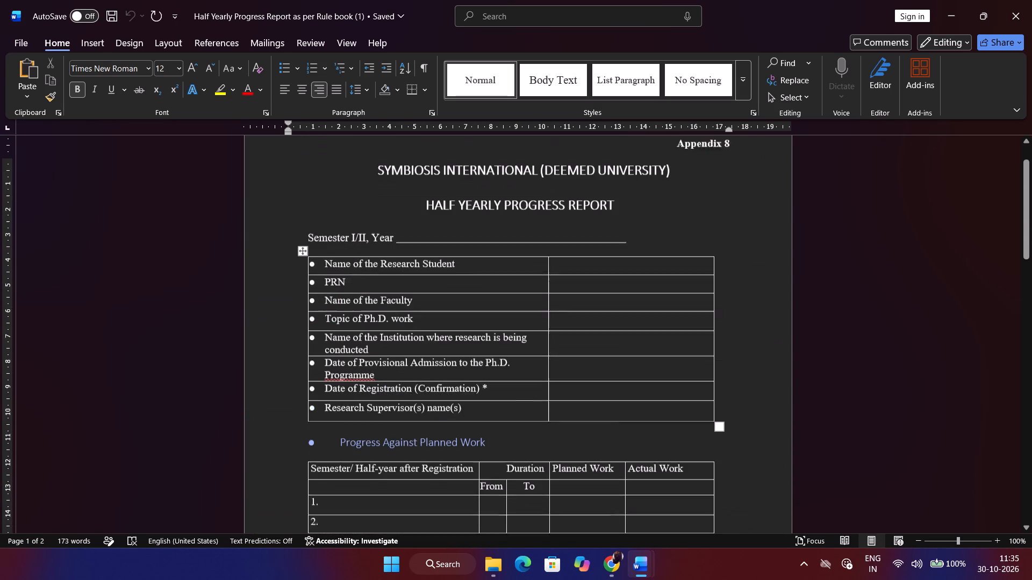
scroll(627, 395, "up", 1)
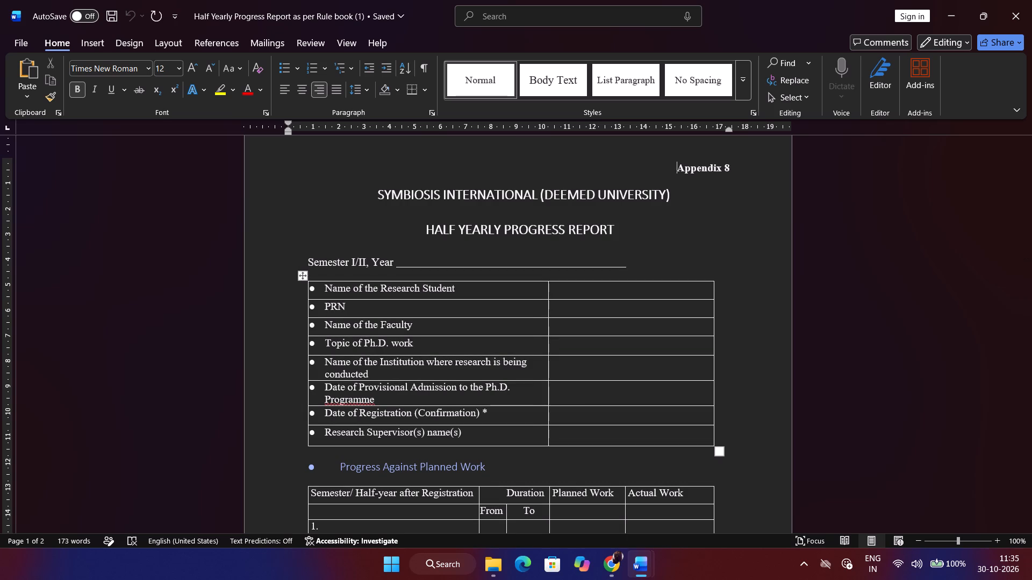
scroll(627, 395, "down", 1)
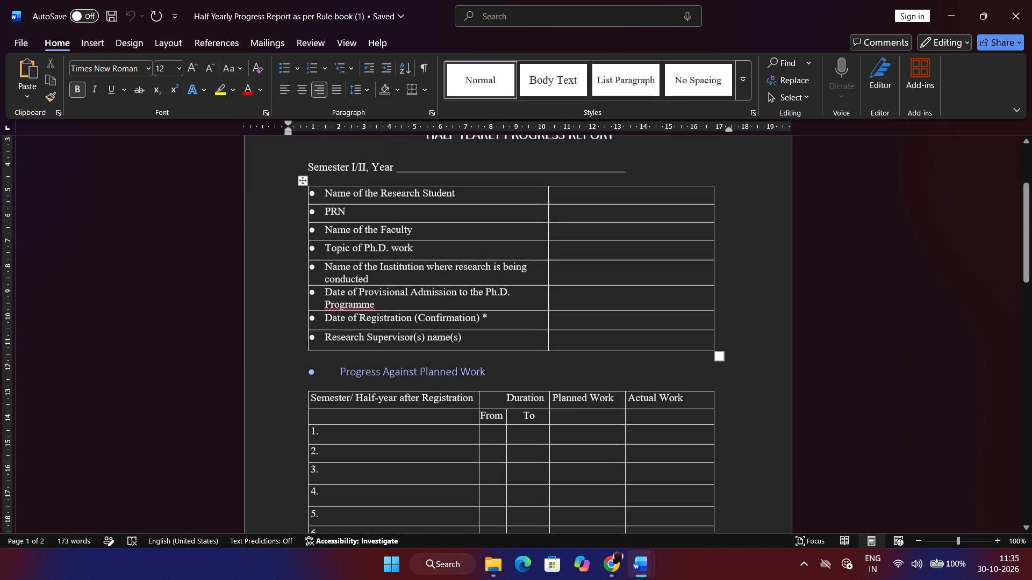
scroll(627, 395, "down", 1)
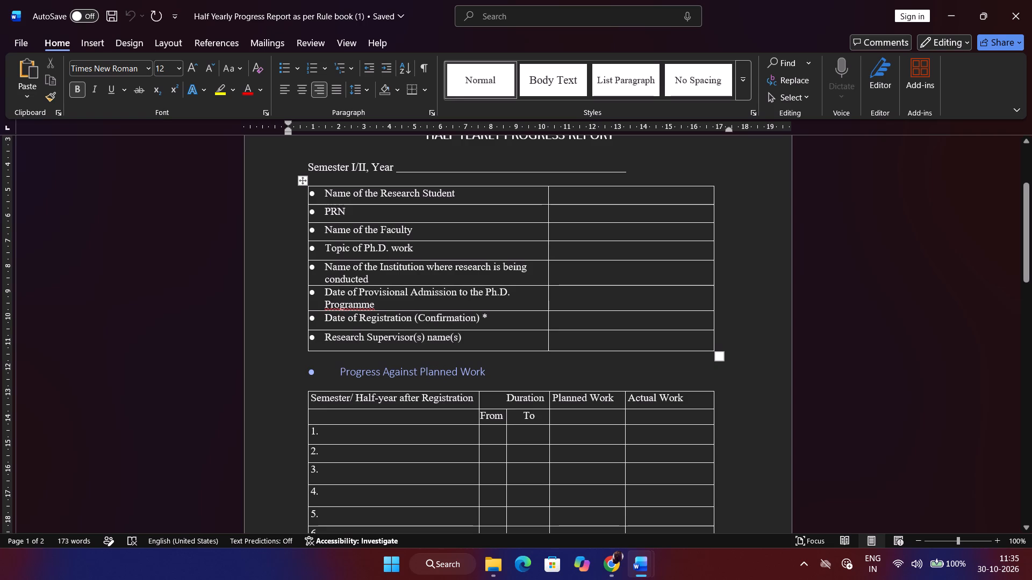
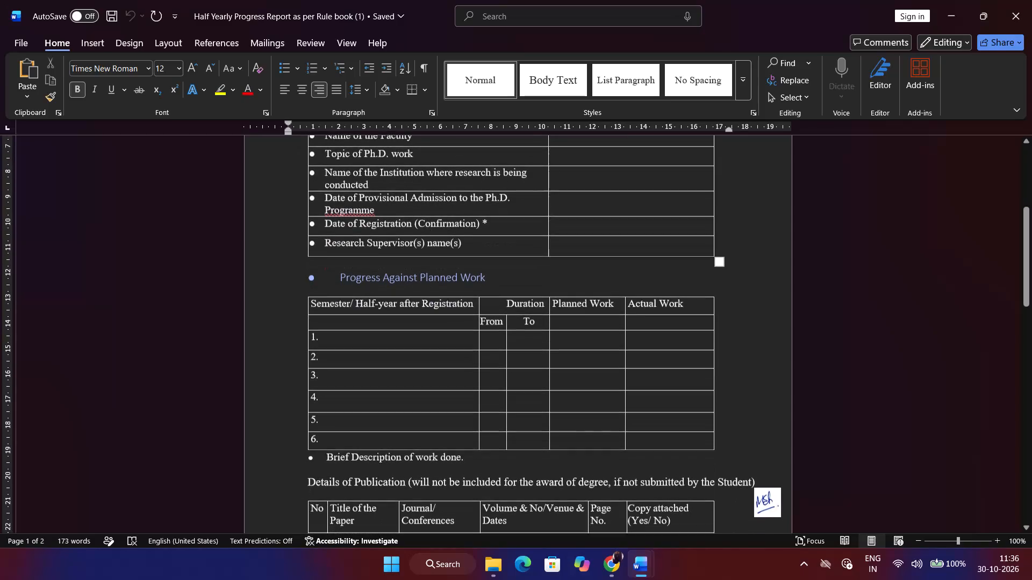
Re-read the first page of the original template, covering the heading, student details, planned work table and publication details.
scroll(627, 395, "down", 1)
scroll(627, 395, "up", 1)
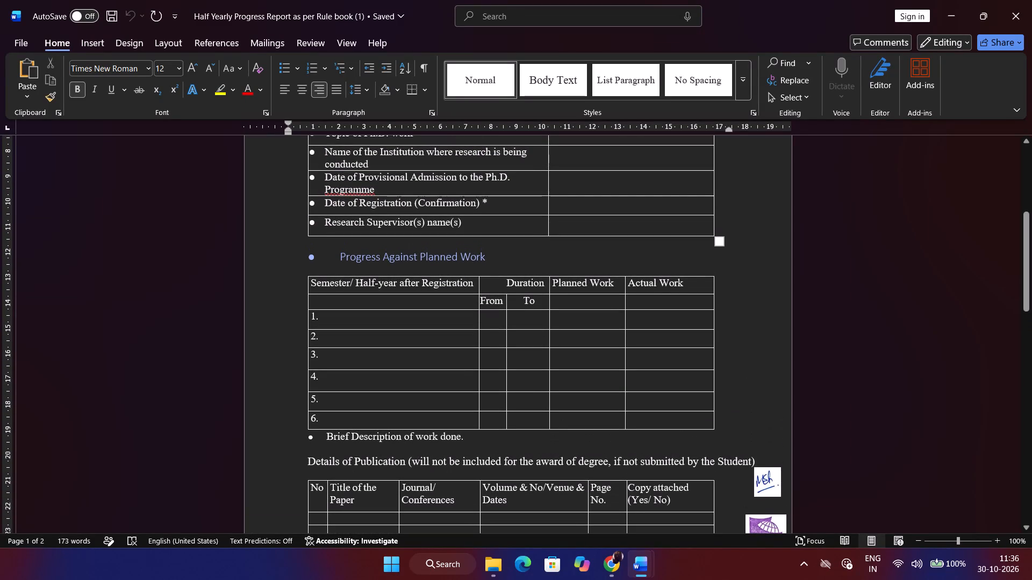
scroll(627, 395, "up", 2)
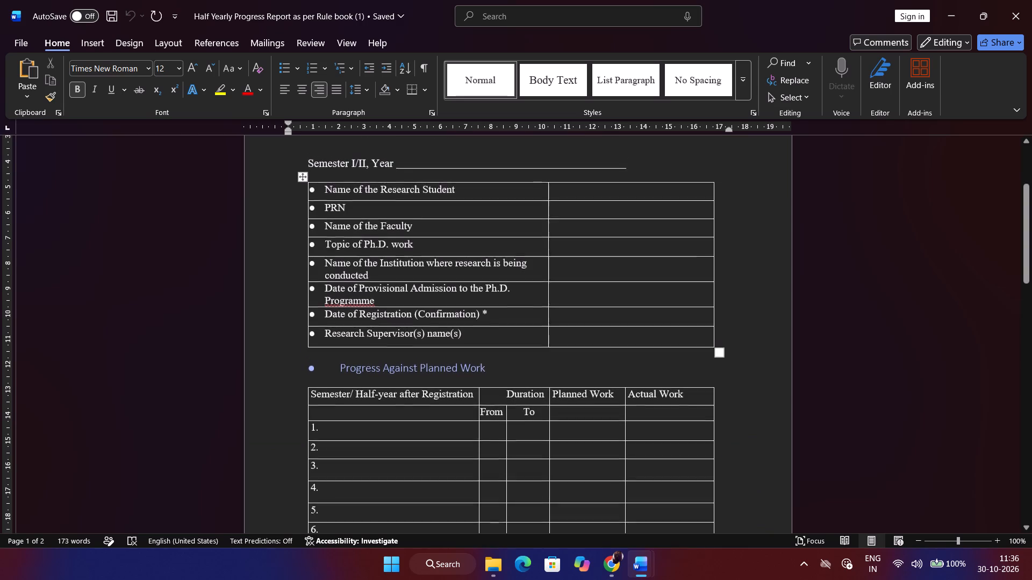
scroll(627, 395, "up", 1)
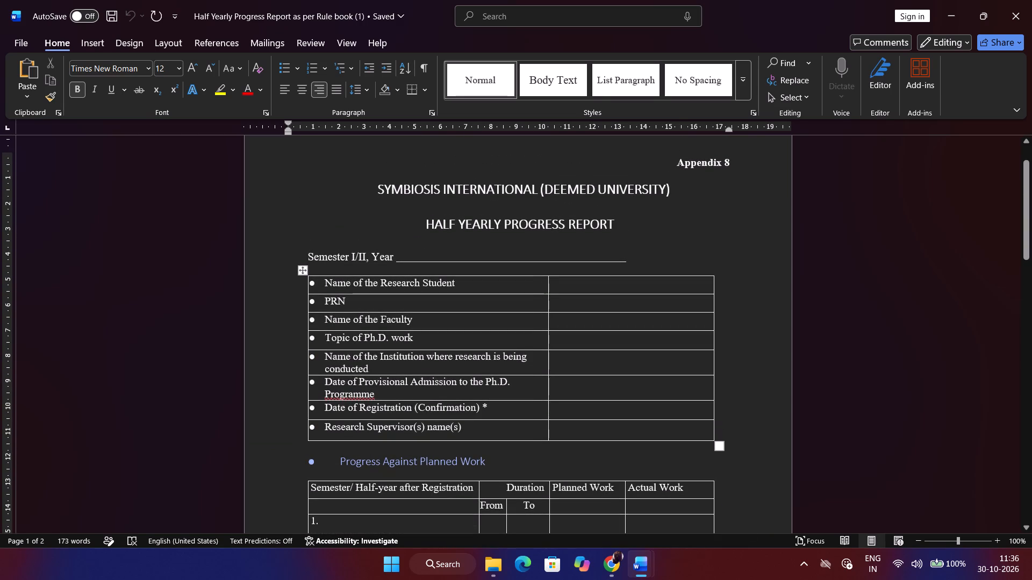
scroll(648, 346, "down", 2)
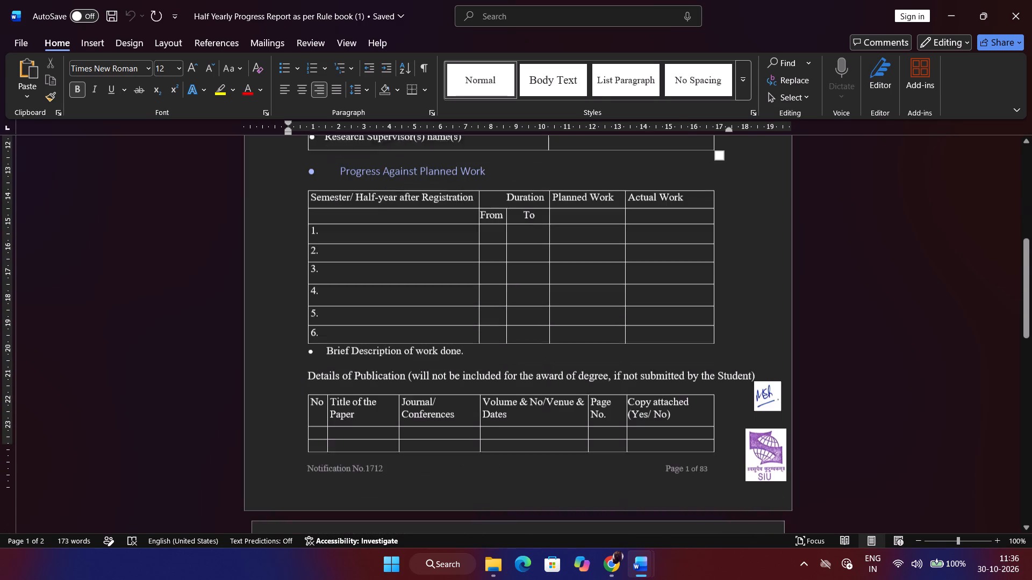
scroll(648, 346, "down", 1)
scroll(648, 346, "up", 2)
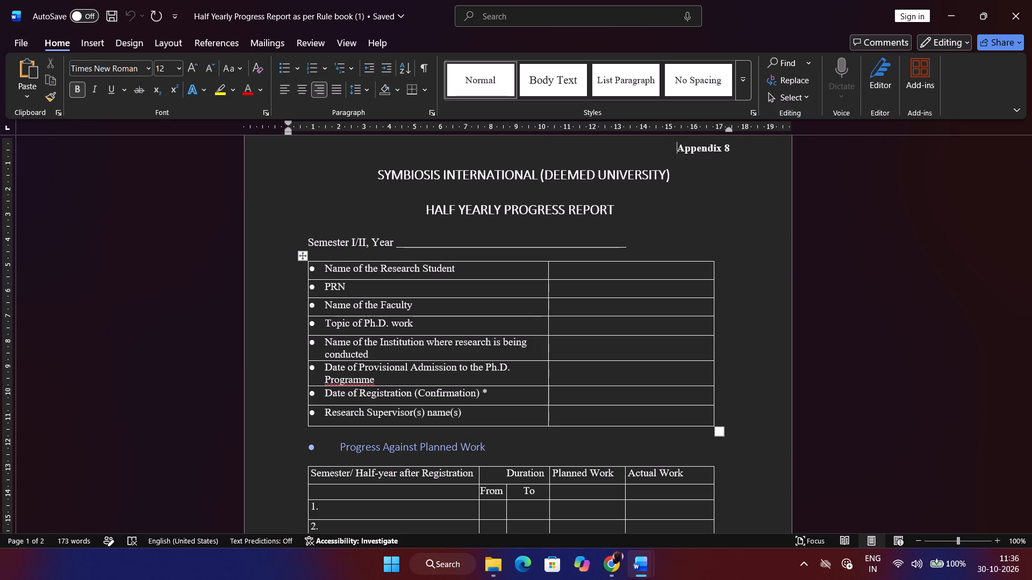
Review the blank template again, from the student details through planned work and publication tables to the supervisor recommendations and signature section.
scroll(648, 346, "down", 2)
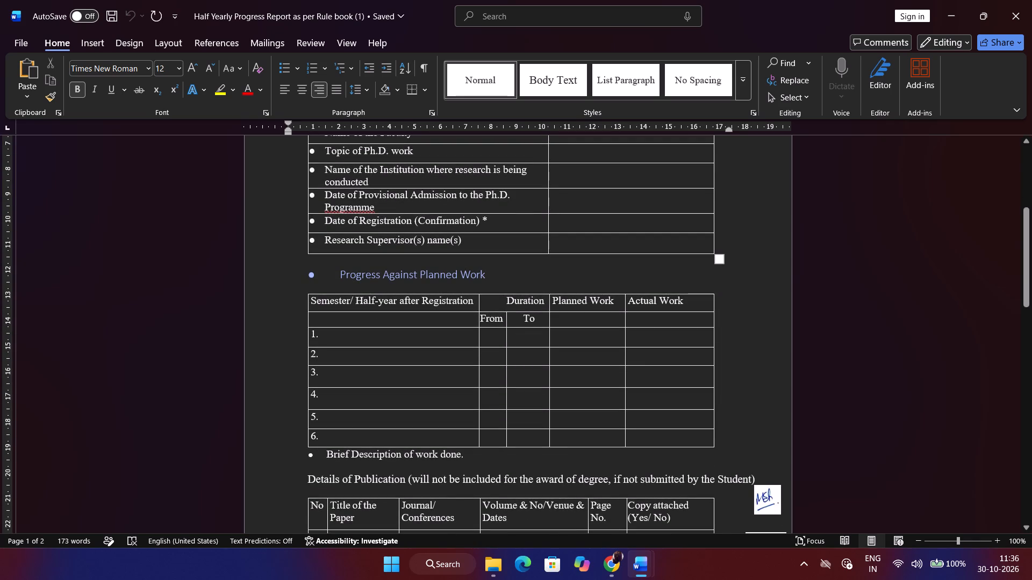
scroll(569, 439, "down", 1)
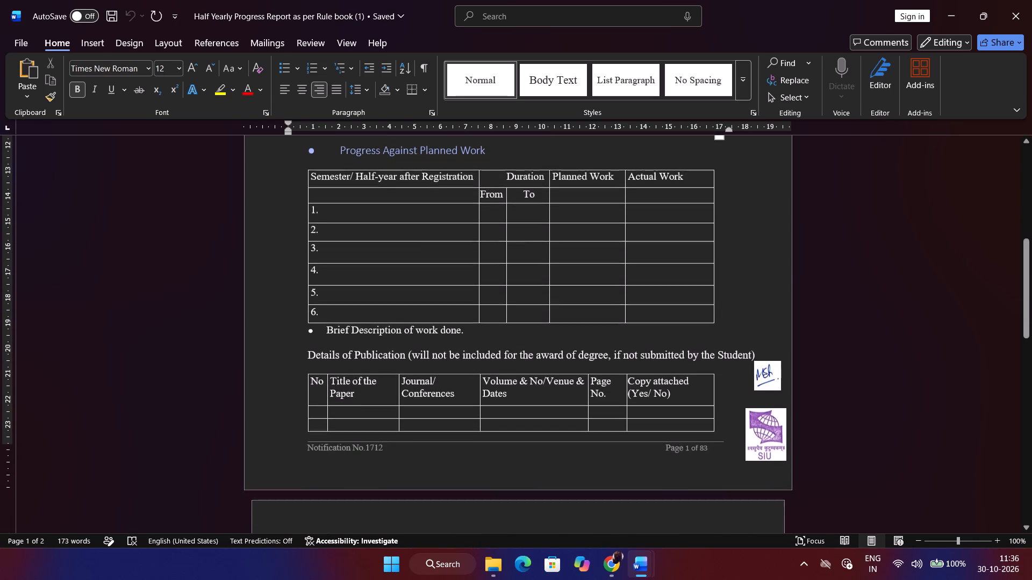
scroll(569, 439, "down", 3)
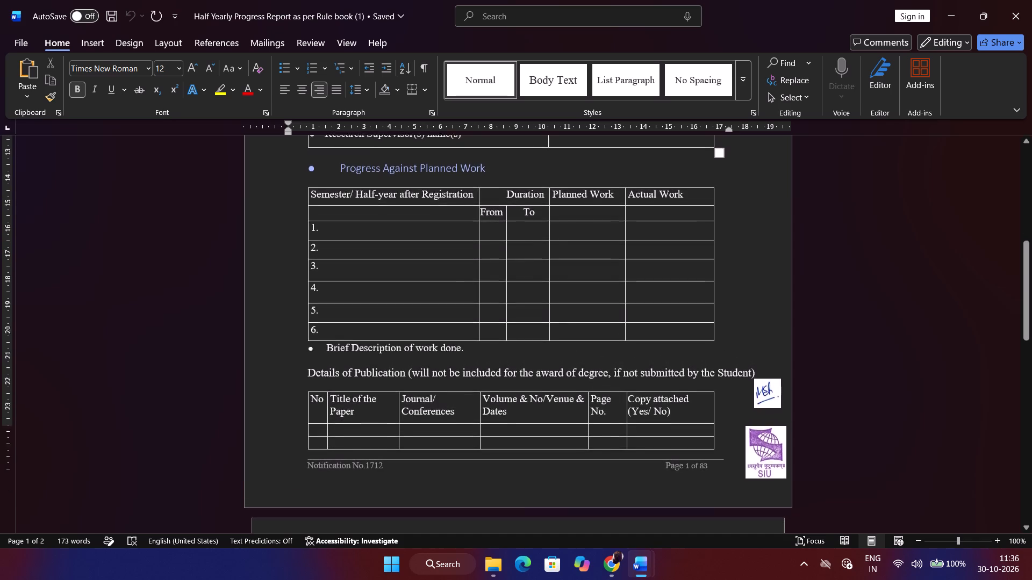
scroll(569, 439, "down", 2)
scroll(569, 439, "up", 4)
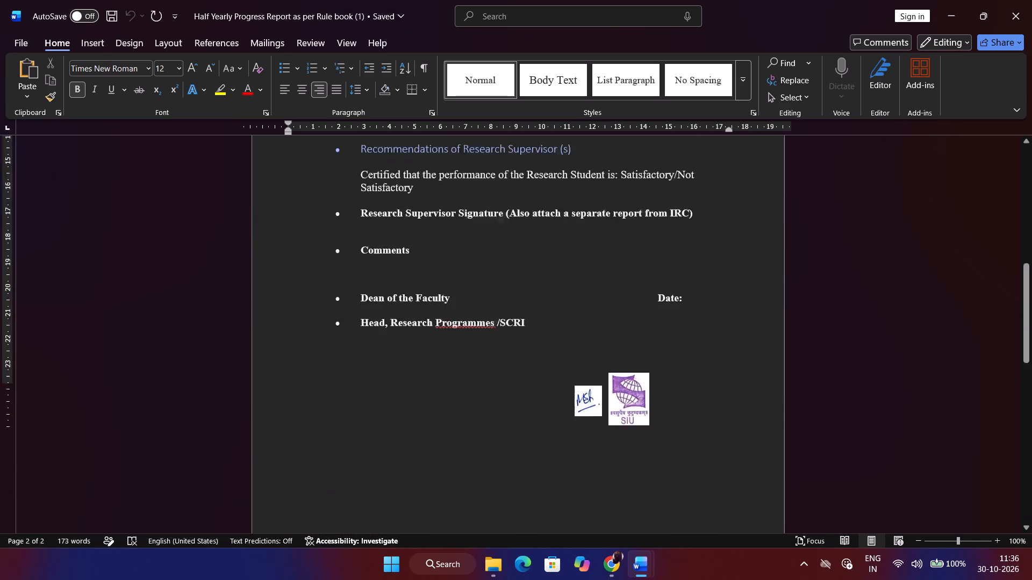
scroll(569, 439, "up", 2)
Switch from the Word template to the Chrome browser.
left_click(614, 570)
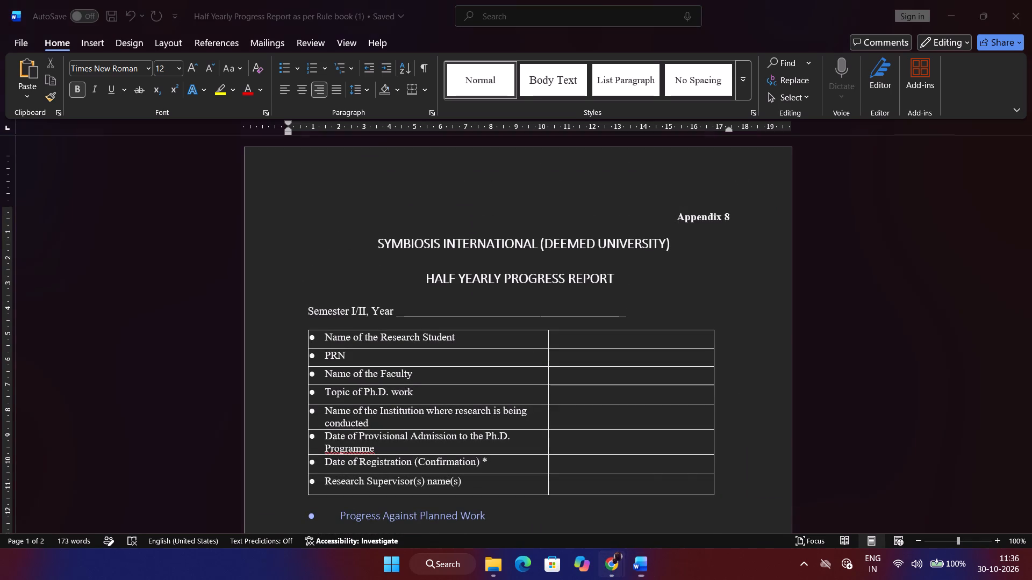
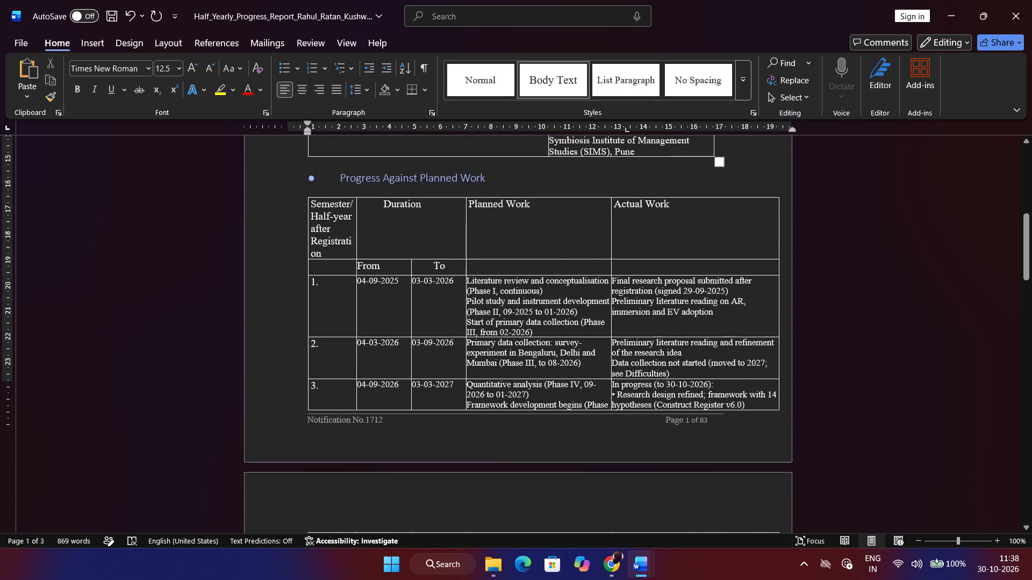
Review the Progress Against Planned Work table across both pages and place the cursor at the end of semester 2's Actual Work entry.
scroll(586, 411, "down", 2)
scroll(586, 411, "up", 1)
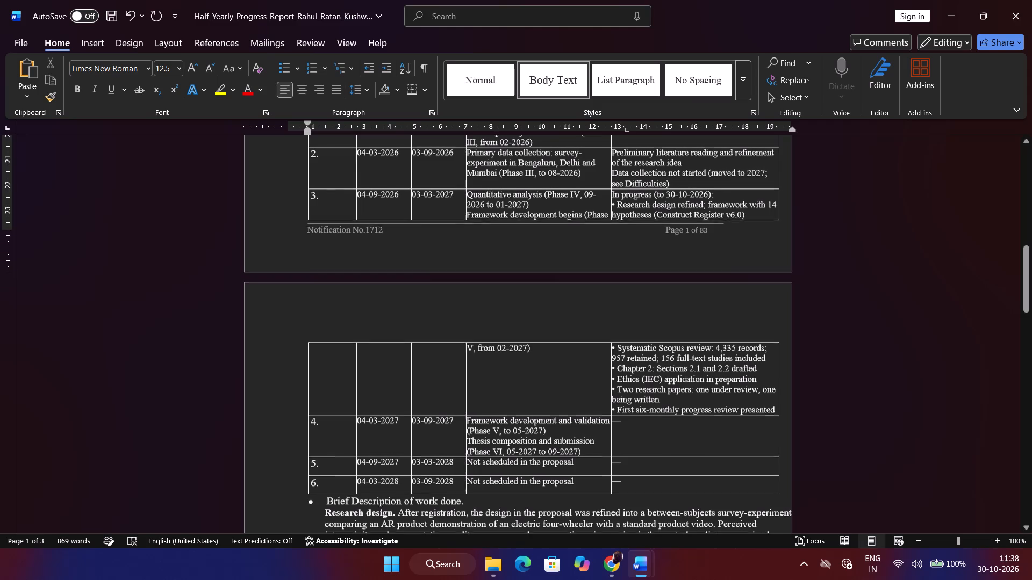
scroll(586, 411, "up", 1)
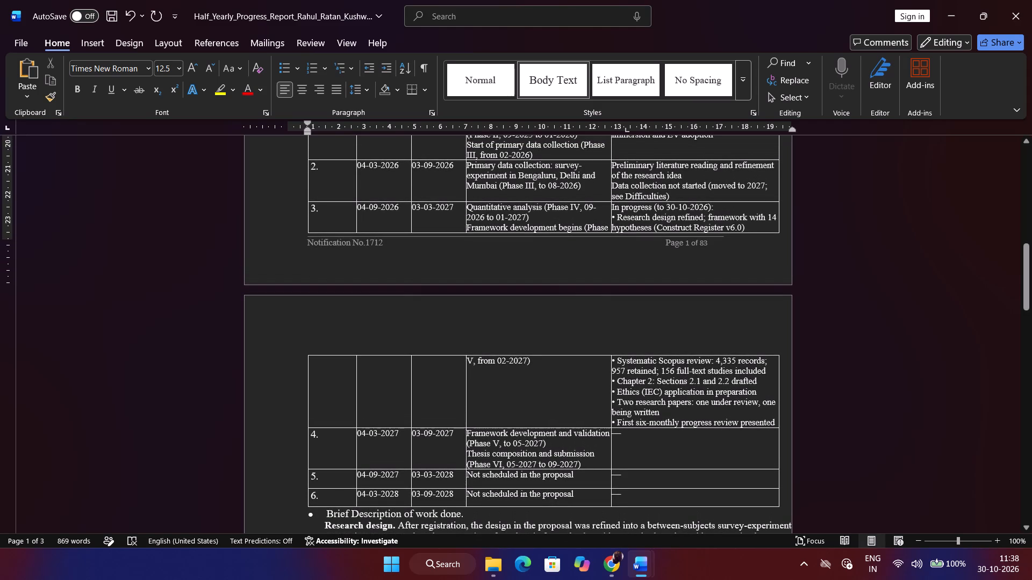
scroll(586, 411, "up", 2)
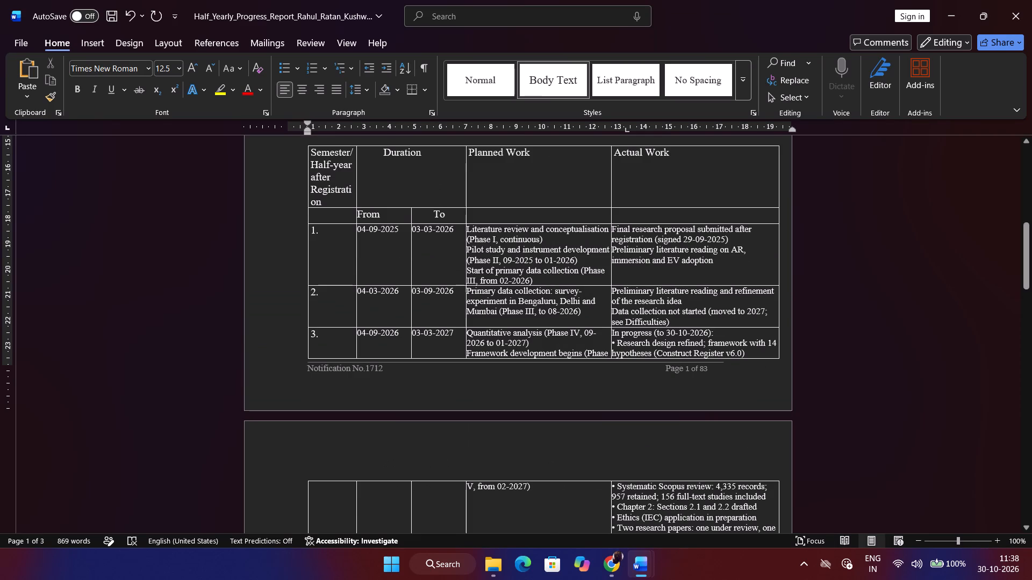
left_click(680, 323)
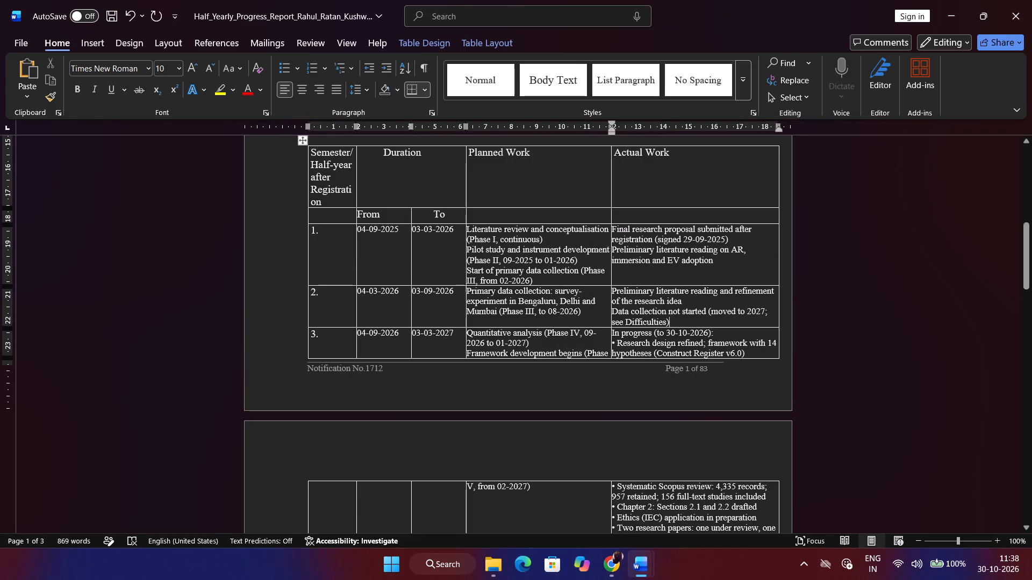
Delete the note "Data collection not started (moved to 2027; see Difficulties)" from the Actual Work cell of half-year 2.
key("BackSpace")
key("BackSpace")
key("BackSpace")
key("BackSpace")
key("BackSpace")
key("BackSpace")
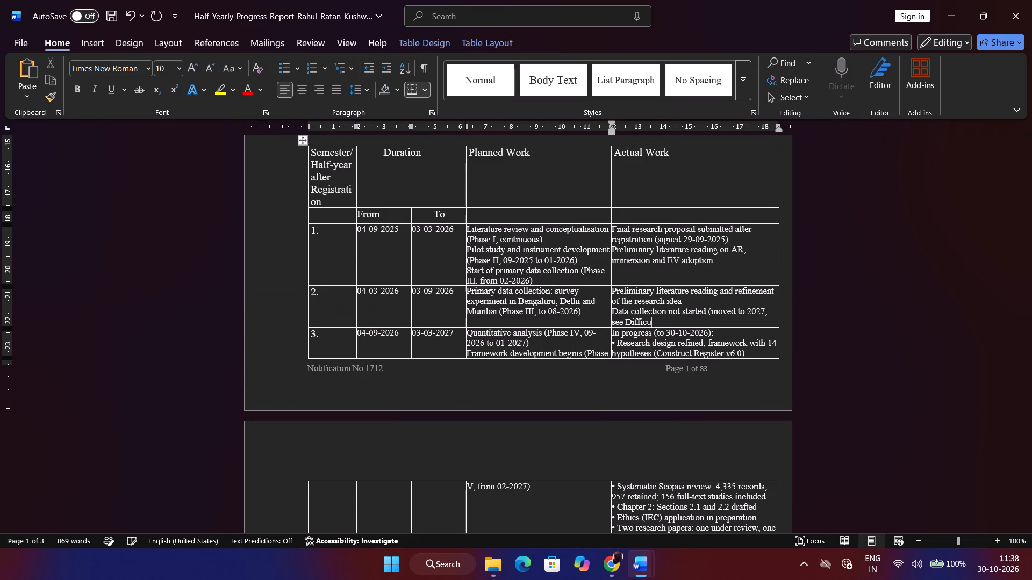
key("BackSpace")
key("BackSpace")
key("BackSpace")
key("BackSpace")
key("BackSpace")
key("BackSpace")
key("BackSpace")
key("BackSpace")
key("BackSpace")
key("BackSpace")
key("BackSpace")
key("BackSpace")
key("BackSpace")
key("BackSpace")
key("BackSpace")
key("BackSpace")
key("BackSpace")
key("BackSpace")
key("BackSpace")
key("BackSpace")
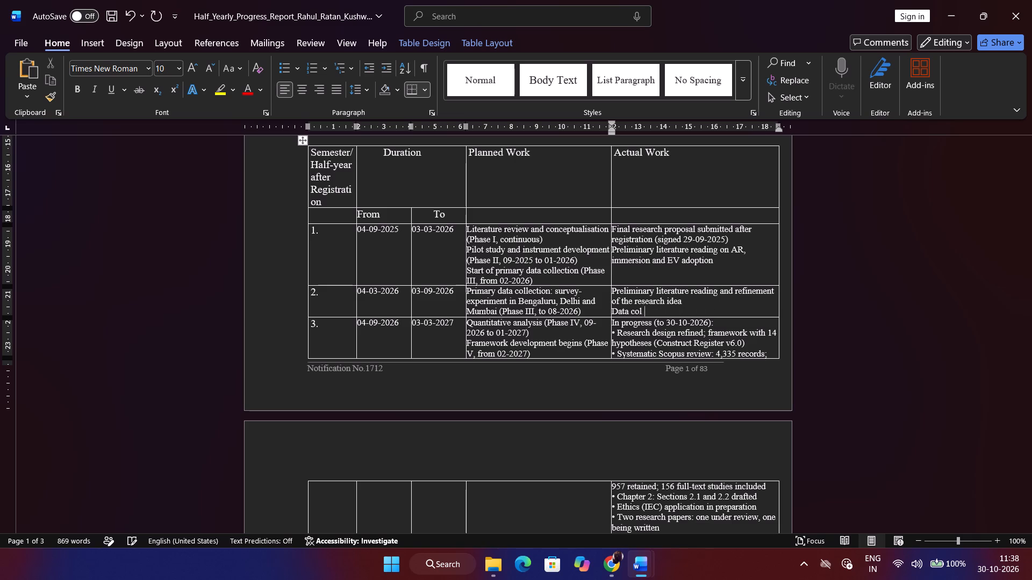
key("BackSpace")
key("BackSpace")
key("BackSpace")
key("BackSpace")
key("BackSpace")
key("BackSpace")
key("BackSpace")
key("BackSpace")
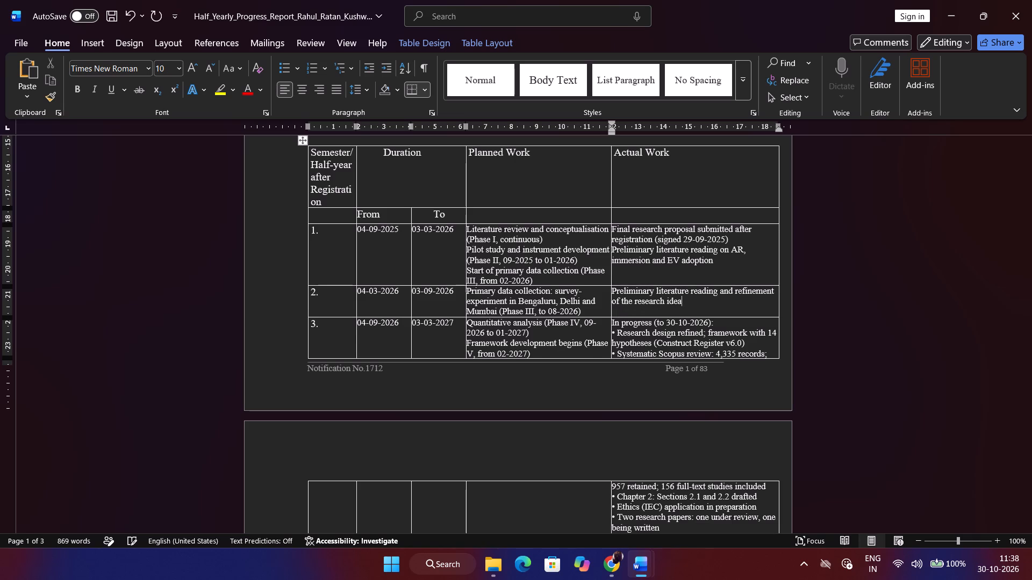
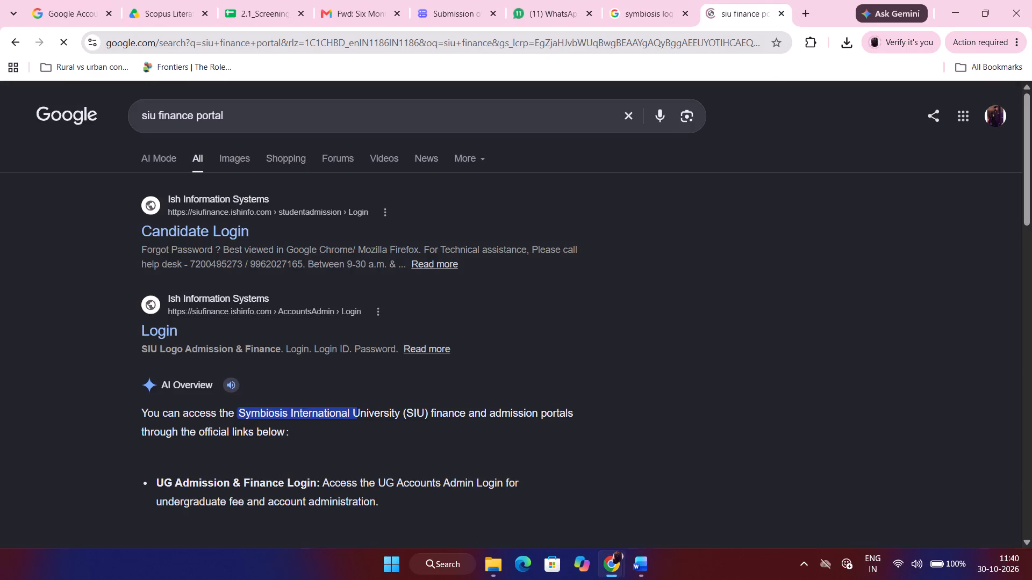
Look through the "siu finance portal" search results in Chrome for the relevant university finance login page.
scroll(379, 250, "down", 1)
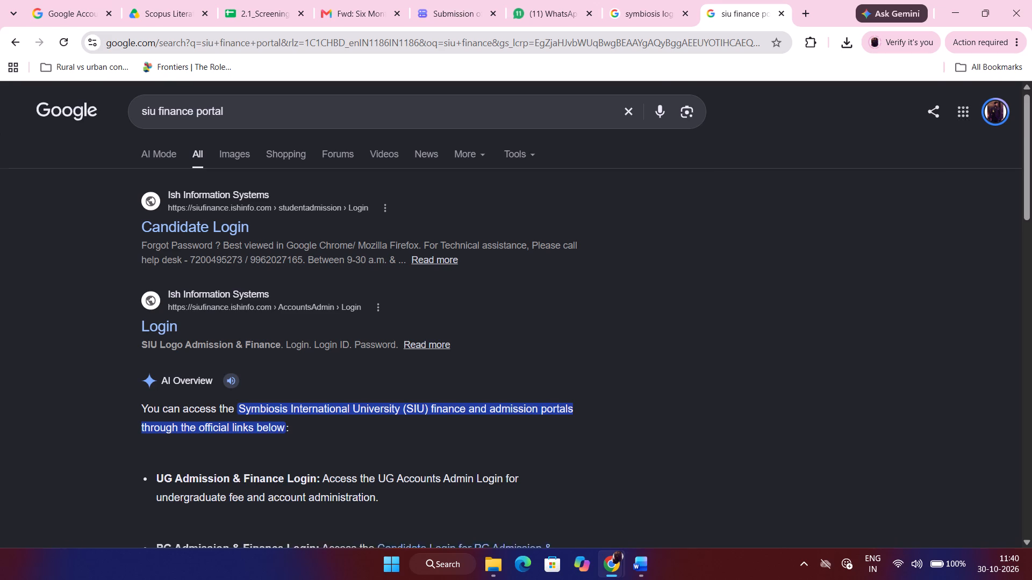
scroll(379, 250, "down", 4)
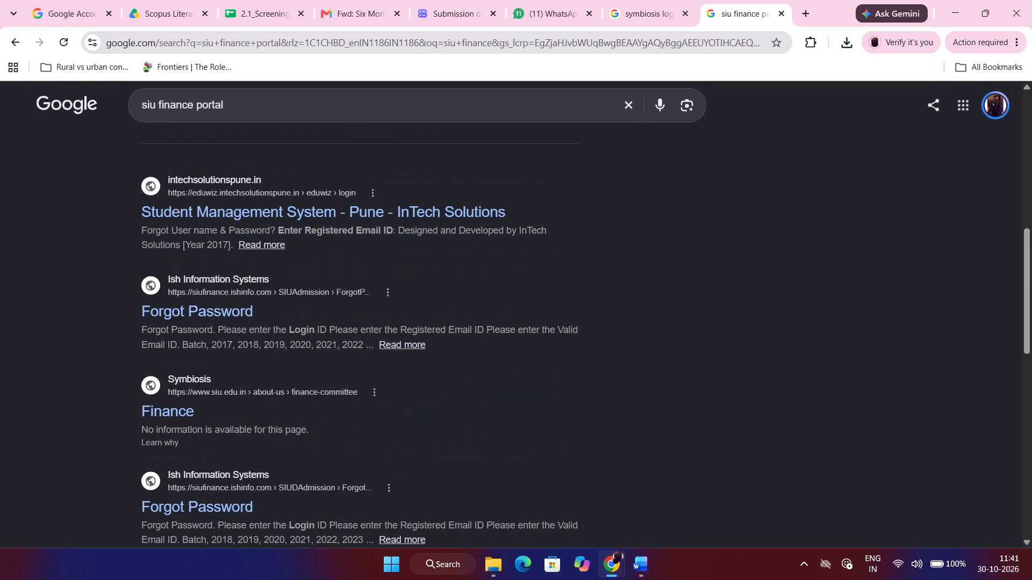
Clear the query "siu finance portal" from the Google search box on the results page.
scroll(379, 250, "up", 8)
left_click(272, 118)
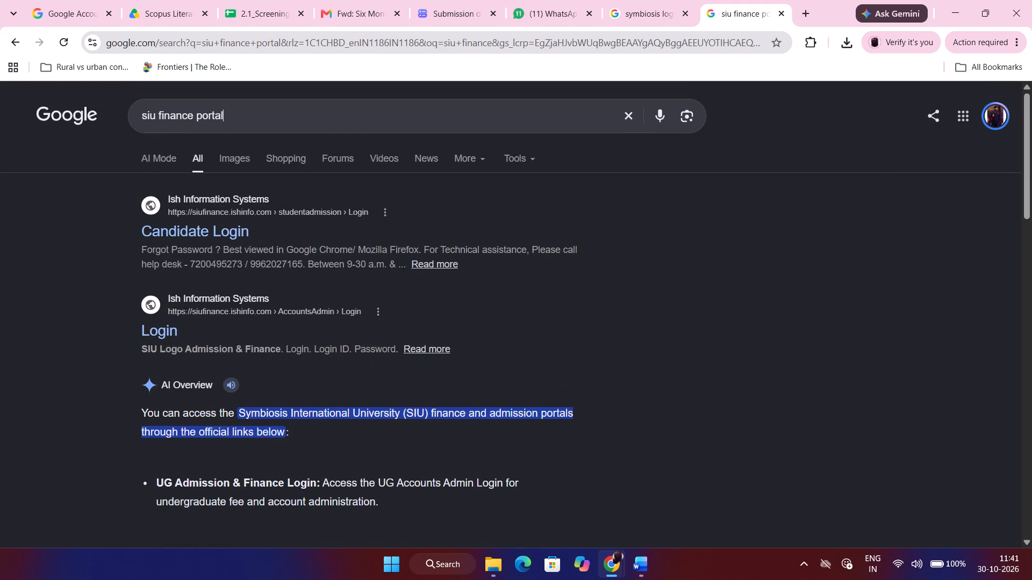
key("BackSpace")
key("BackSpace")
key("BackSpace")
key("BackSpace")
key("BackSpace")
key("BackSpace")
key("BackSpace")
key("BackSpace")
key("BackSpace")
key("BackSpace")
key("BackSpace")
key("BackSpace")
key("BackSpace")
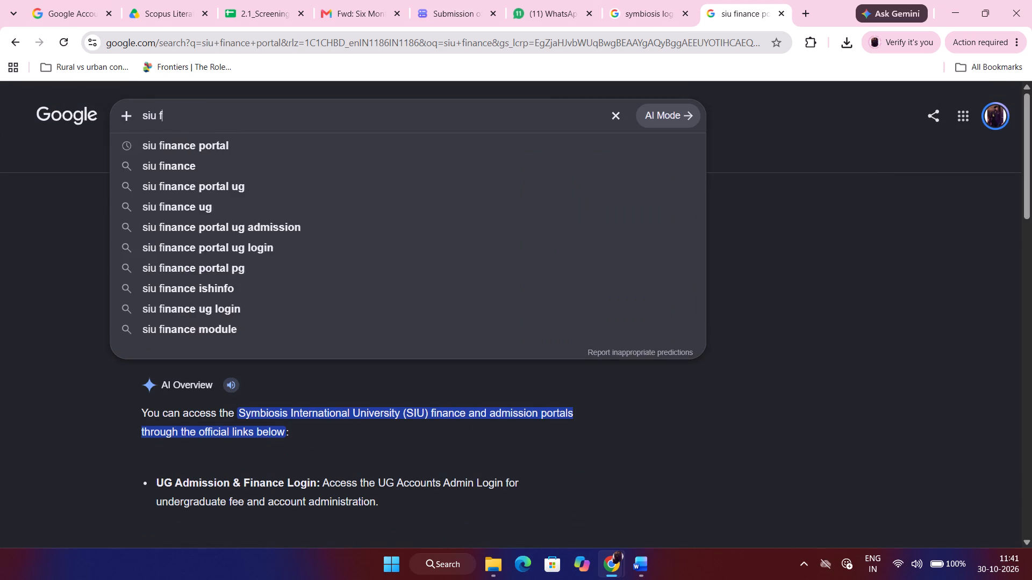
key("BackSpace")
key("BackSpace")
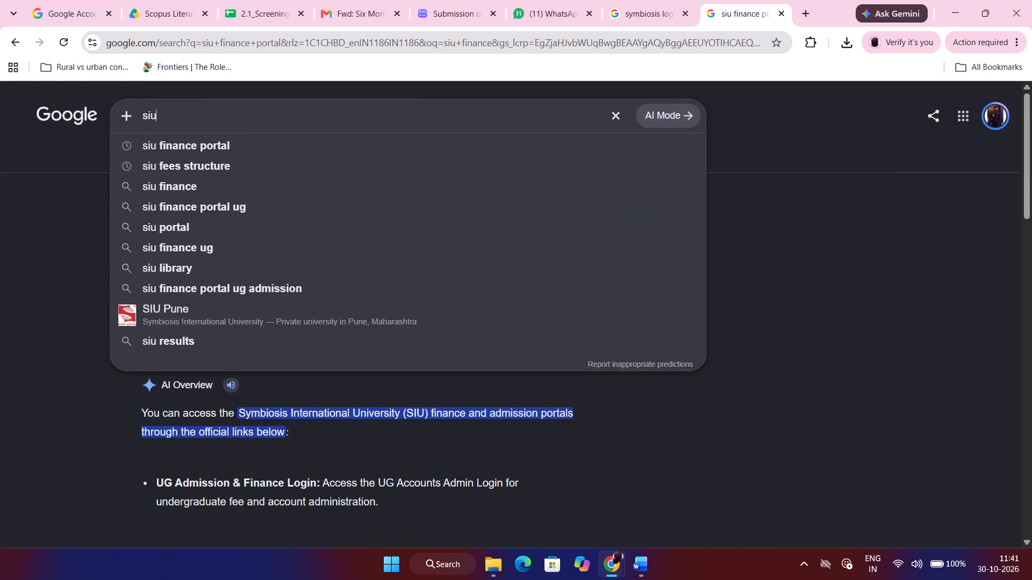
key("BackSpace")
key("BackSpace")
key("BackSpace")
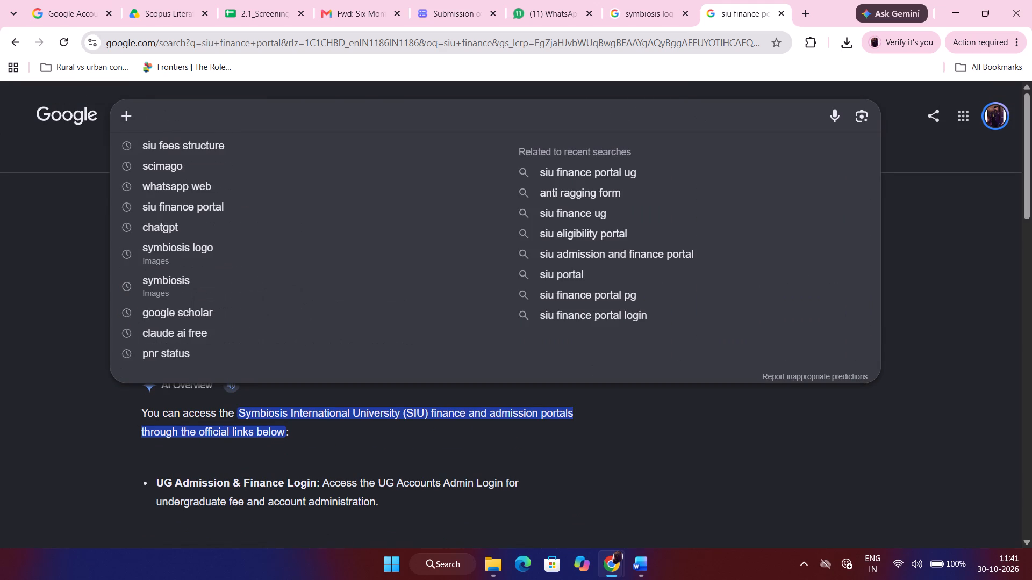
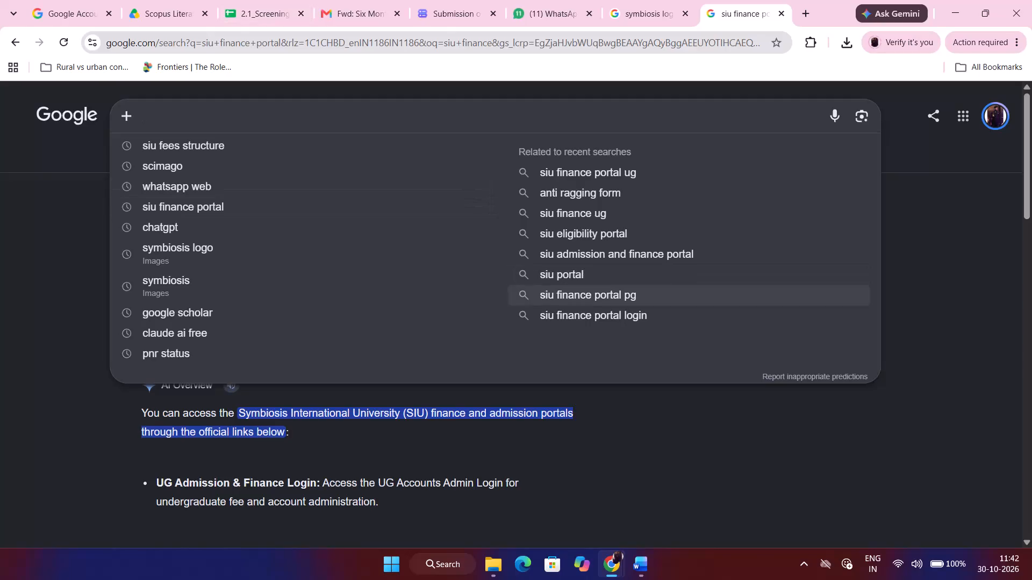
Switch to the Half_Yearly_Progress_Report document in Word and enter 30-01-2024 as the Date of Provisional Admission to the Ph.D. Programme.
left_click(649, 562)
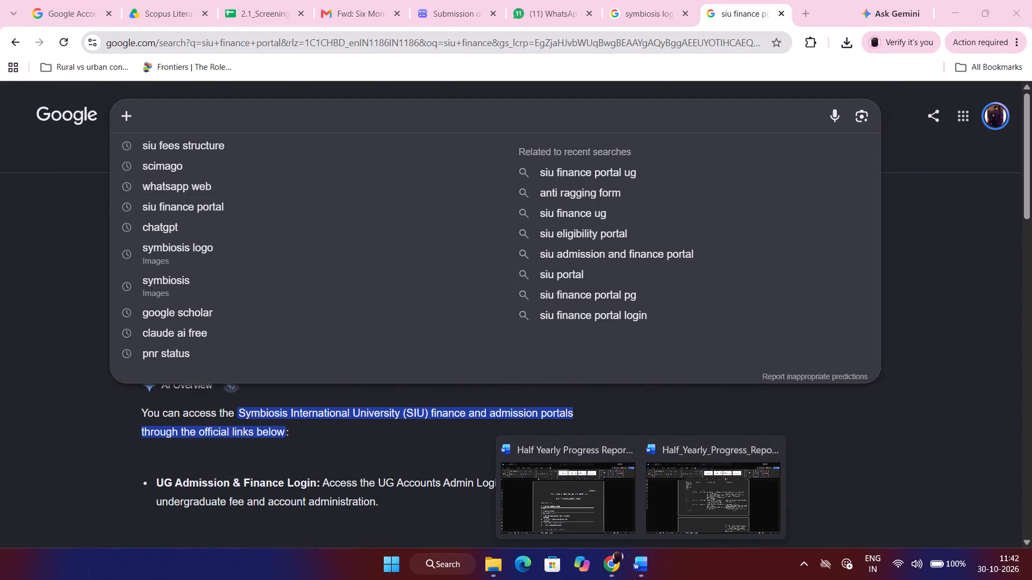
left_click(676, 506)
scroll(652, 389, "up", 9)
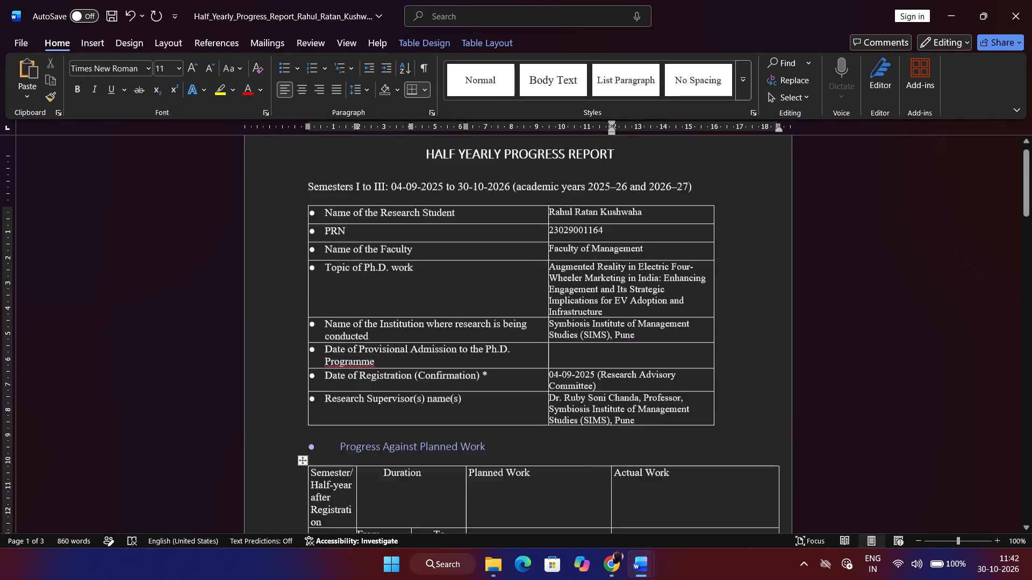
left_click(619, 478)
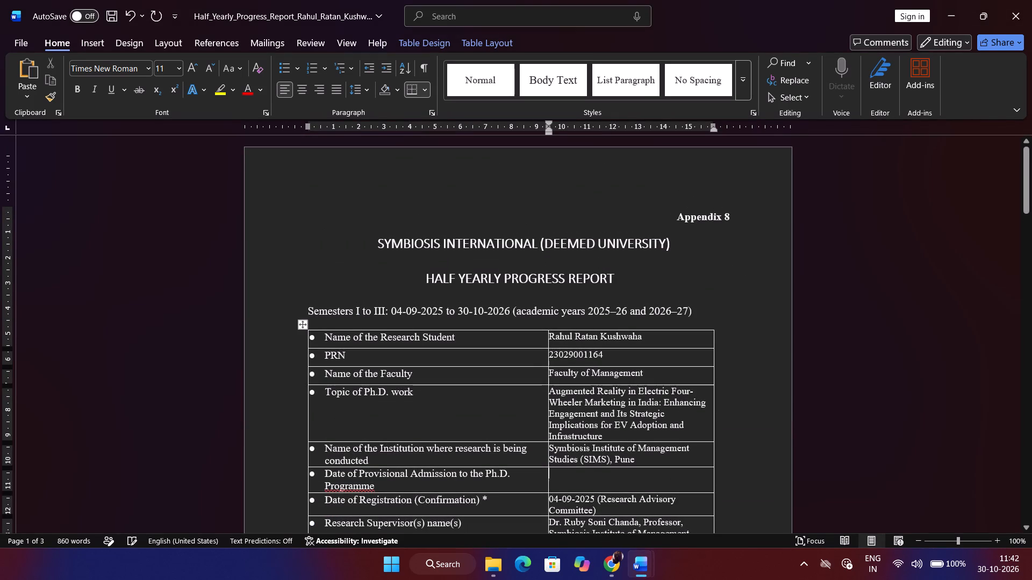
type("30")
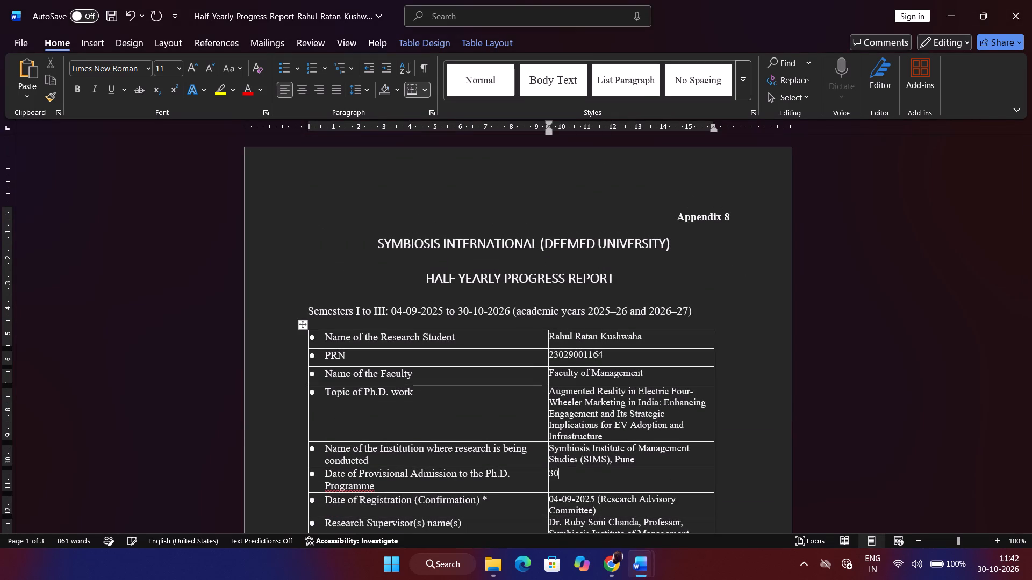
key("minus")
key("1")
key("BackSpace")
type("01-2024")
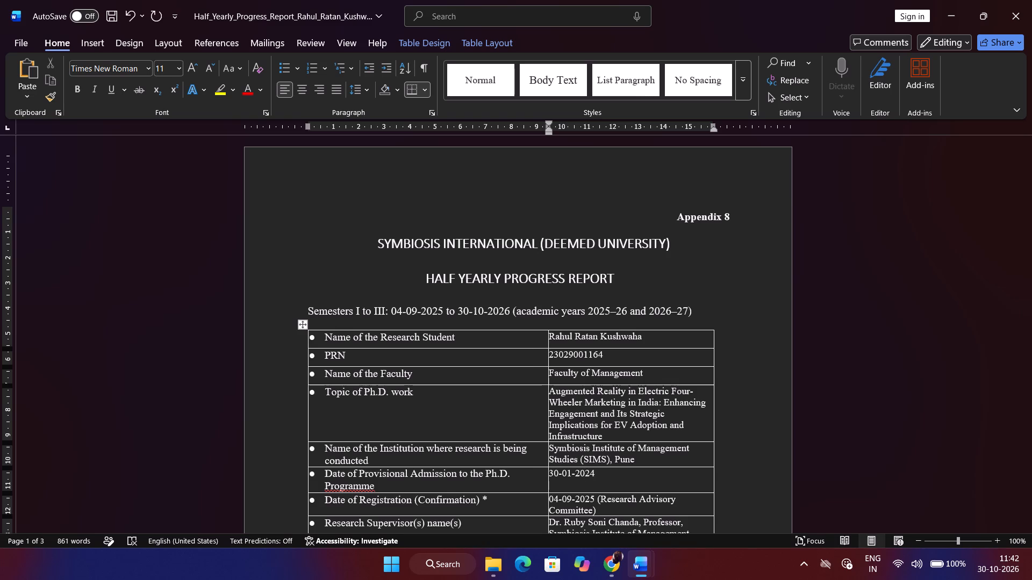
Delete "(Research Advisory Committee)" from the Date of Registration (Confirmation) cell, leaving only the date 04-09-2025.
left_click(654, 510)
key("BackSpace")
key("BackSpace")
key("BackSpace")
key("BackSpace")
key("BackSpace")
key("BackSpace")
key("BackSpace")
key("BackSpace")
key("BackSpace")
key("BackSpace")
key("BackSpace")
key("BackSpace")
key("BackSpace")
key("BackSpace")
key("BackSpace")
key("BackSpace")
key("BackSpace")
key("BackSpace")
key("BackSpace")
key("BackSpace")
key("BackSpace")
key("BackSpace")
key("BackSpace")
key("BackSpace")
key("BackSpace")
key("BackSpace")
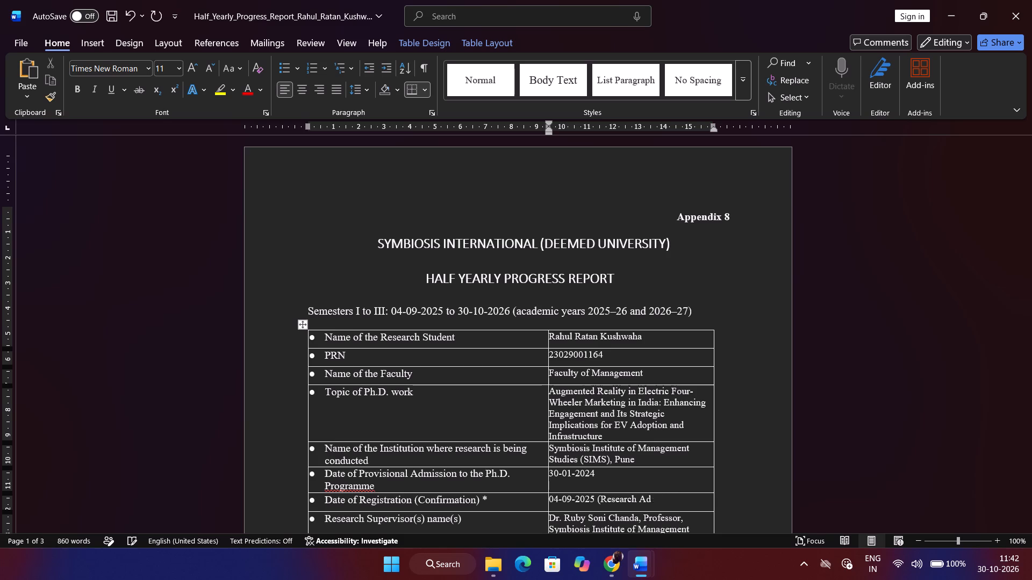
key("BackSpace")
key("BackSpace")
key("BackSpace")
key("BackSpace")
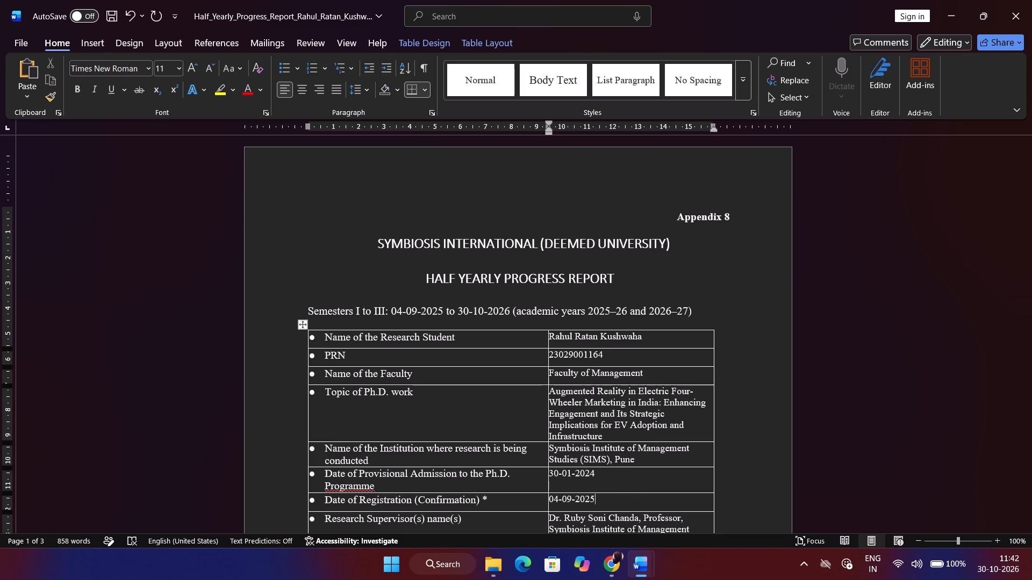
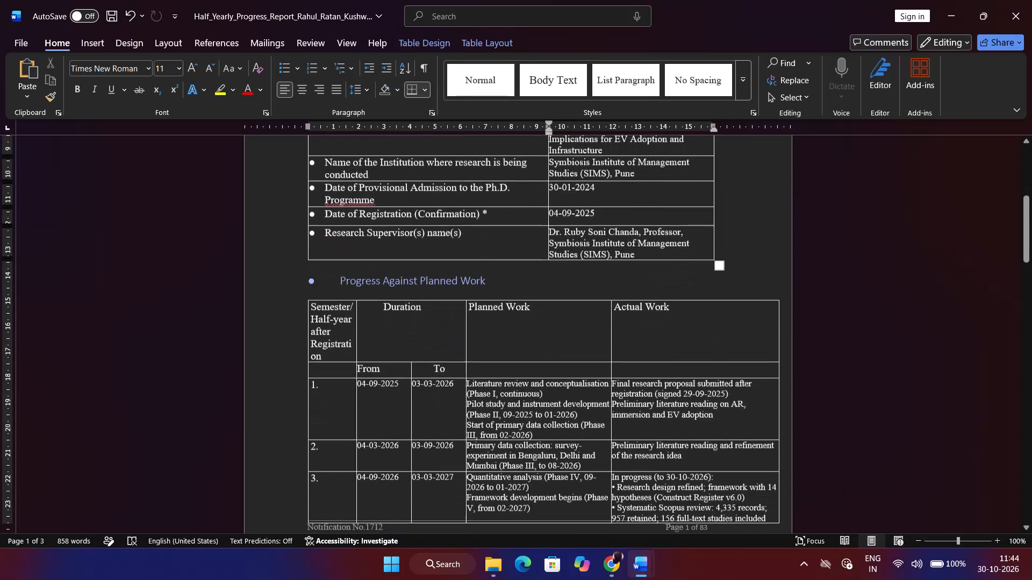
Delete the rows for semesters 4, 5 and 6 from the Progress Against Planned Work table.
scroll(654, 510, "down", 1)
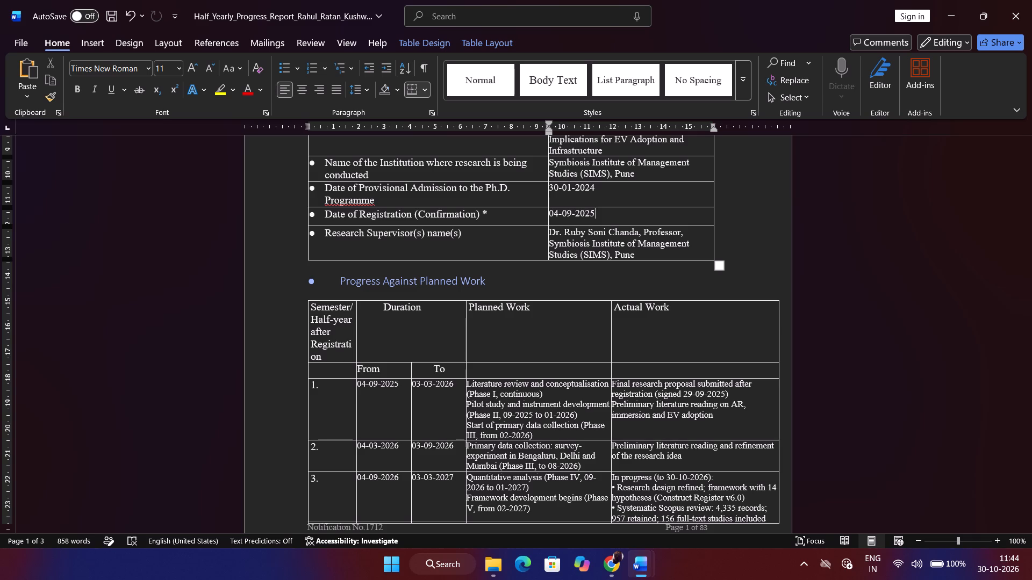
scroll(434, 385, "down", 1)
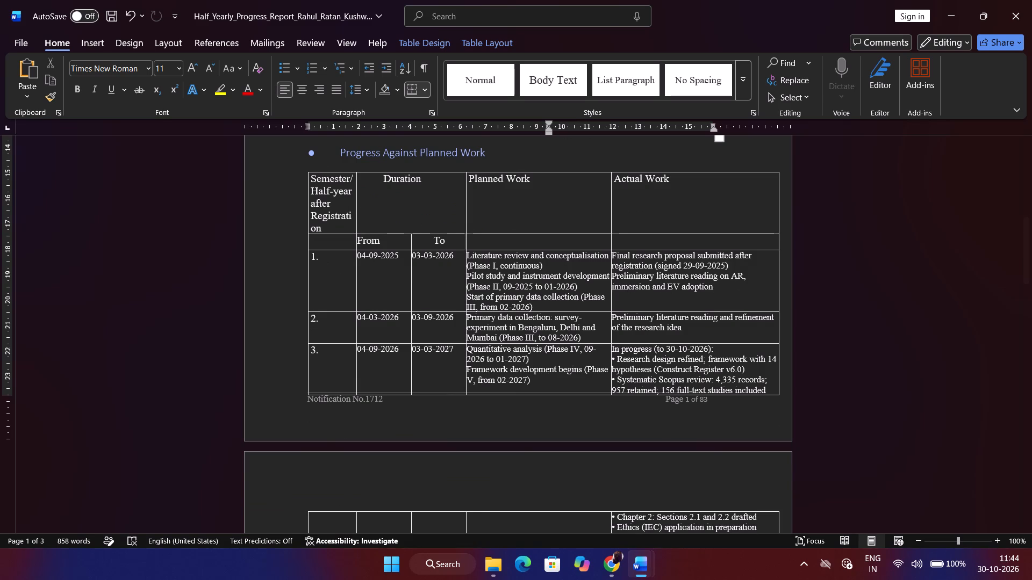
scroll(434, 385, "down", 3)
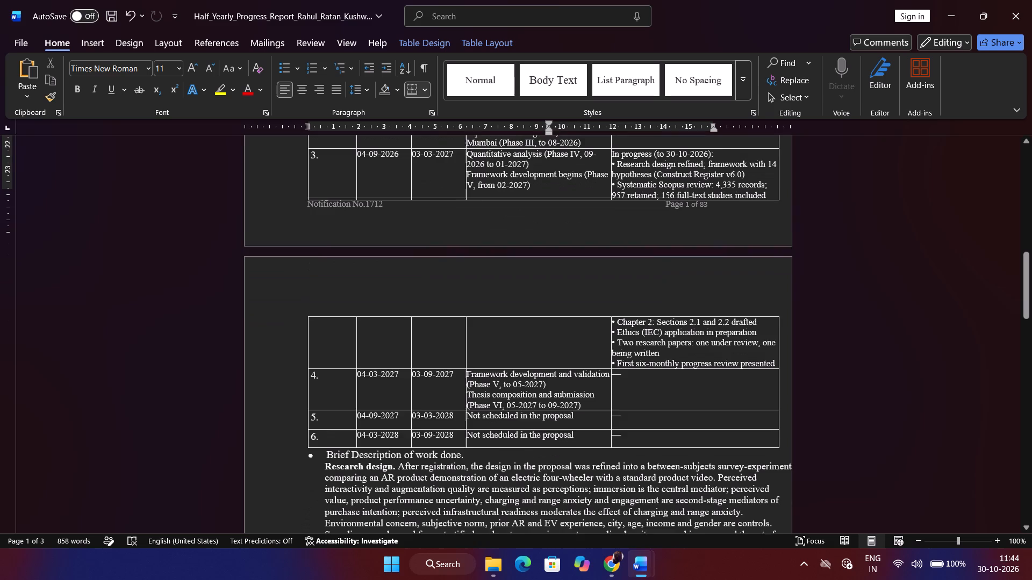
scroll(434, 385, "down", 1)
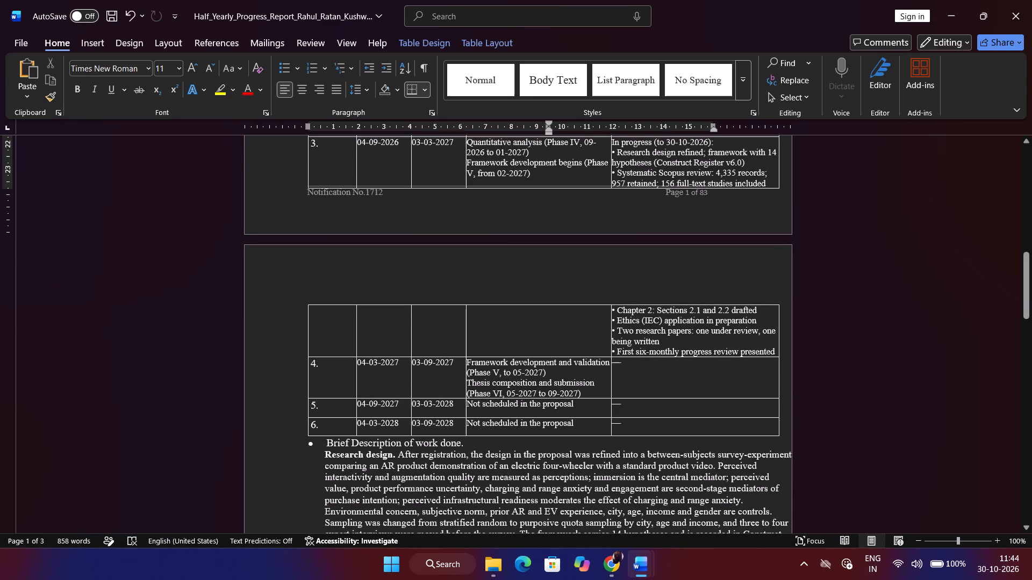
left_click(596, 432)
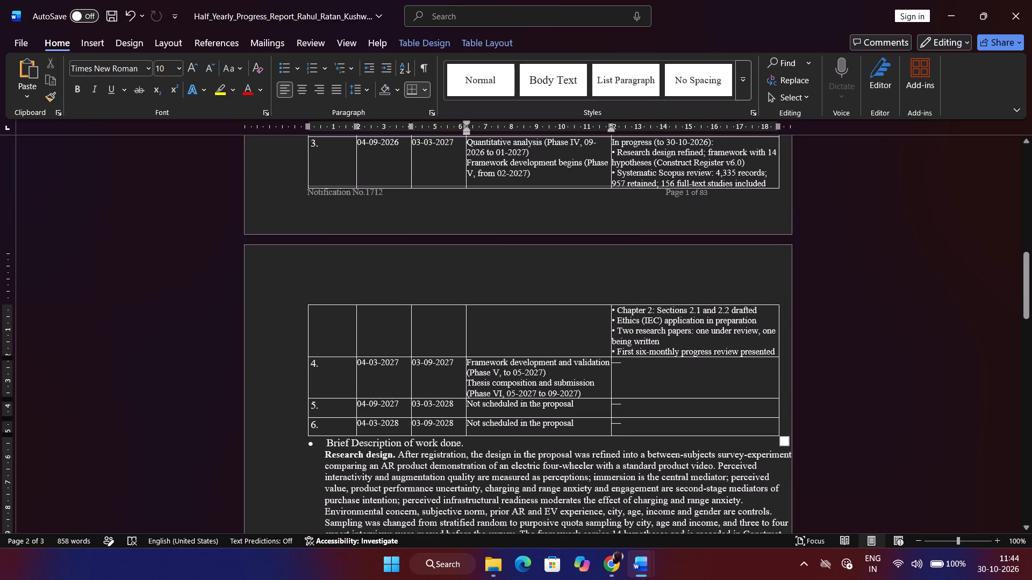
left_click(648, 381)
left_click(657, 432)
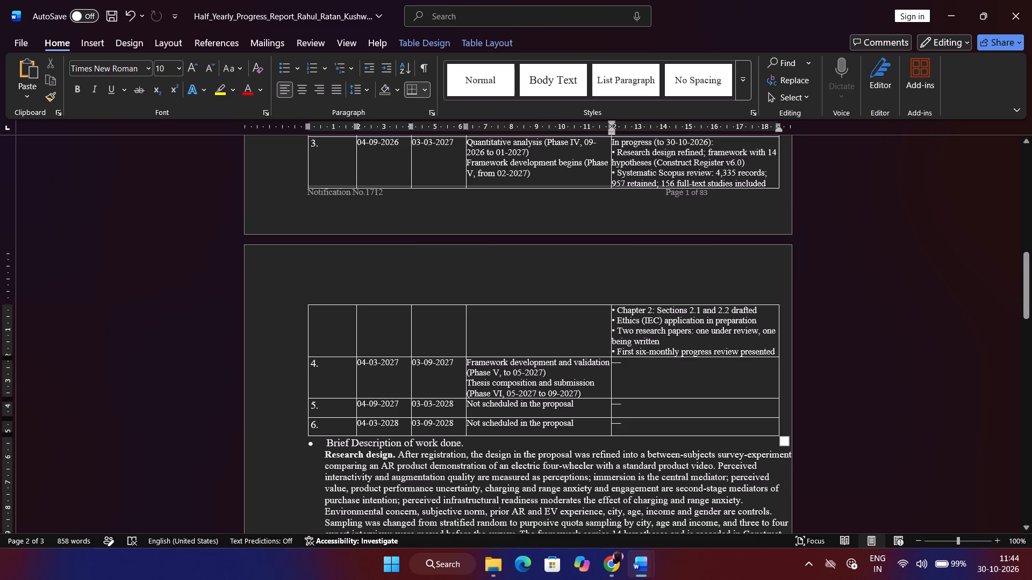
left_click_drag(657, 433, 350, 378)
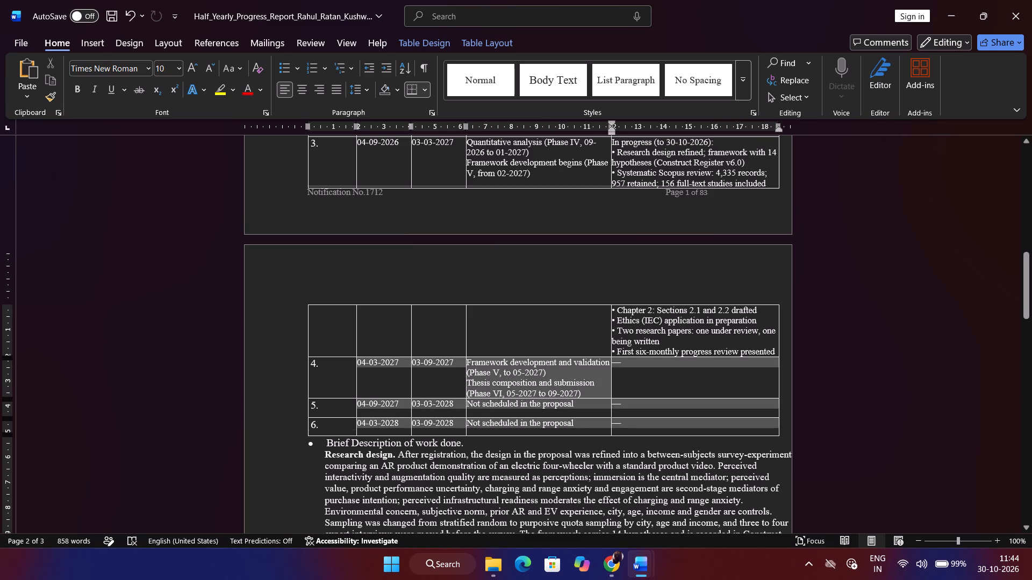
left_click_drag(350, 378, 336, 374)
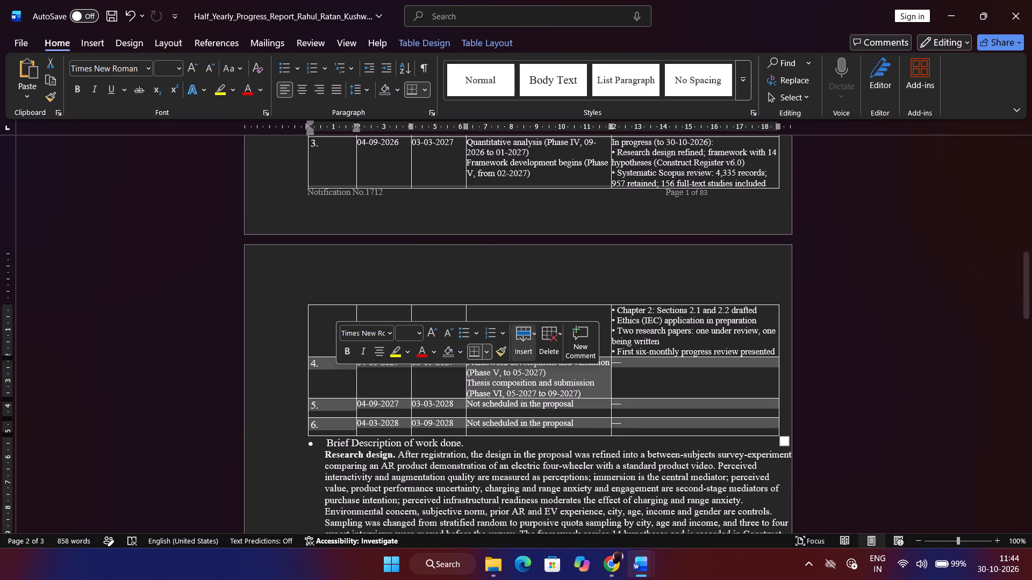
left_click(549, 350)
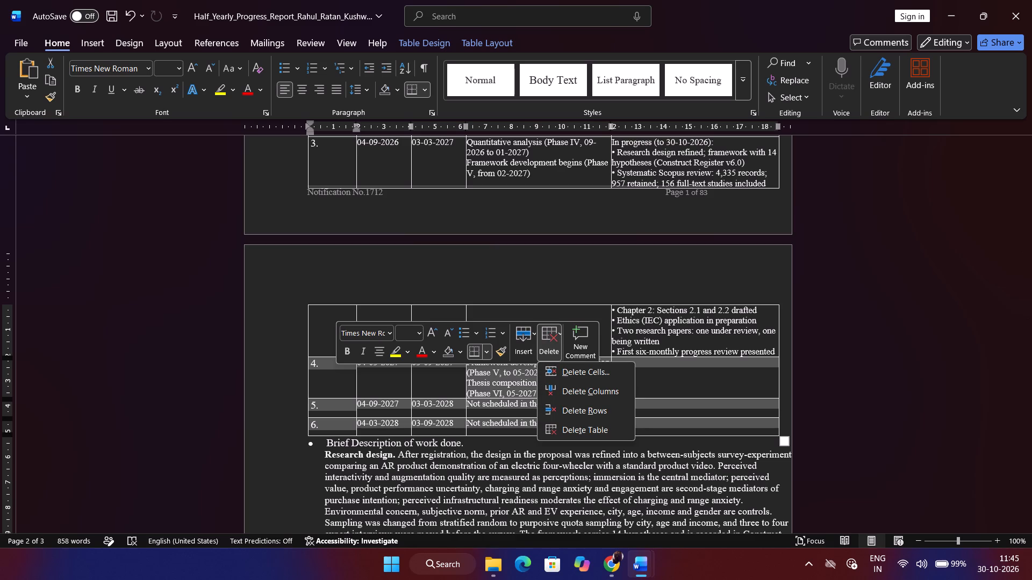
left_click(604, 412)
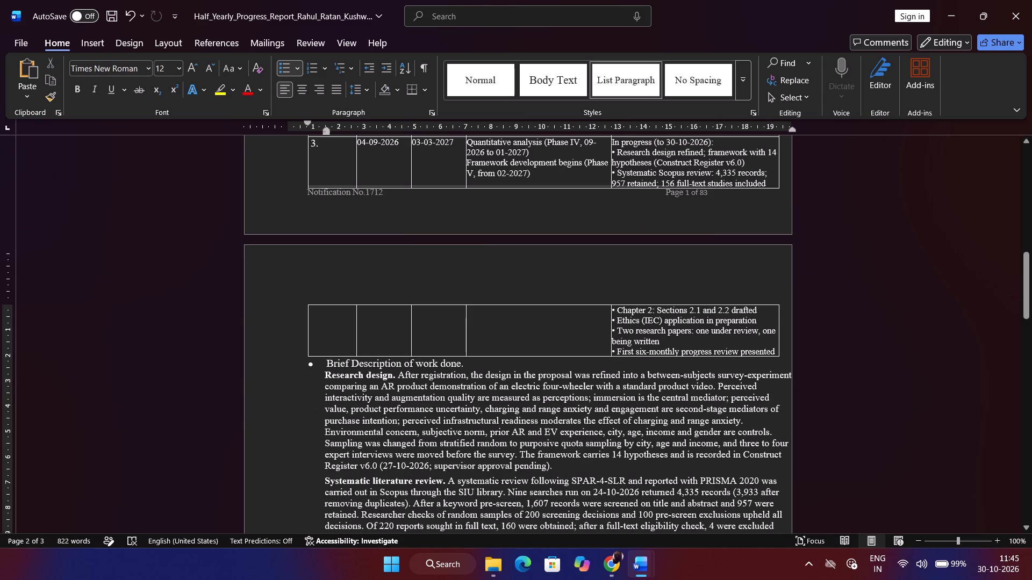
Review the report's first page and compare it with the blank Half Yearly Progress Report as per Rule book template.
left_click(642, 338)
scroll(642, 338, "up", 2)
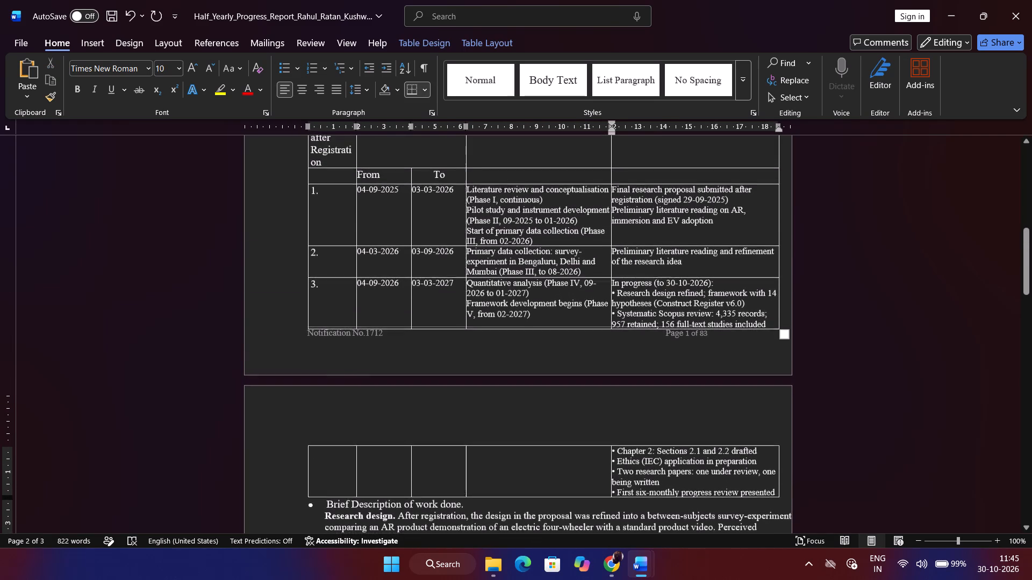
scroll(642, 338, "up", 2)
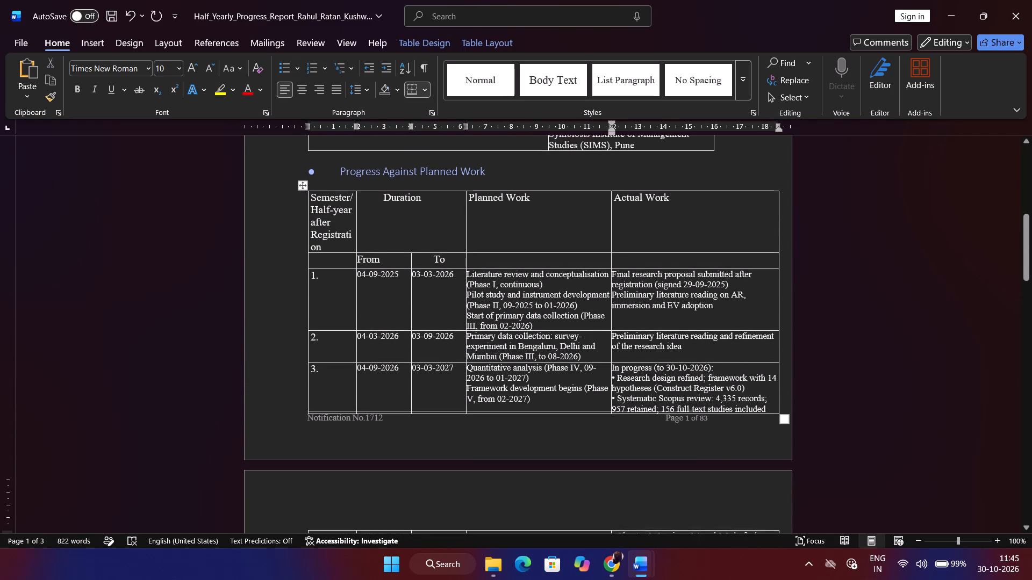
scroll(642, 338, "up", 3)
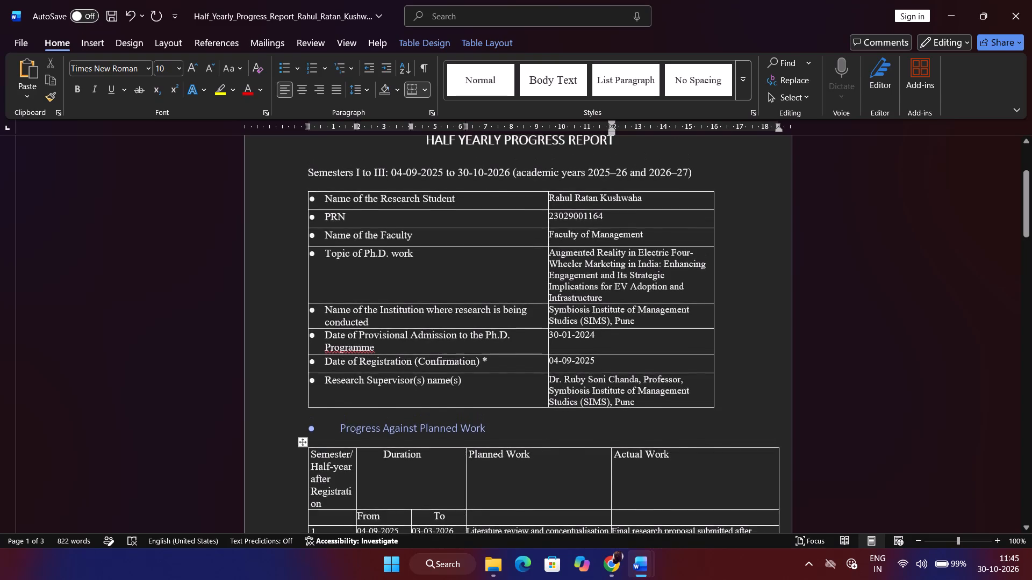
scroll(642, 338, "up", 1)
scroll(642, 338, "down", 1)
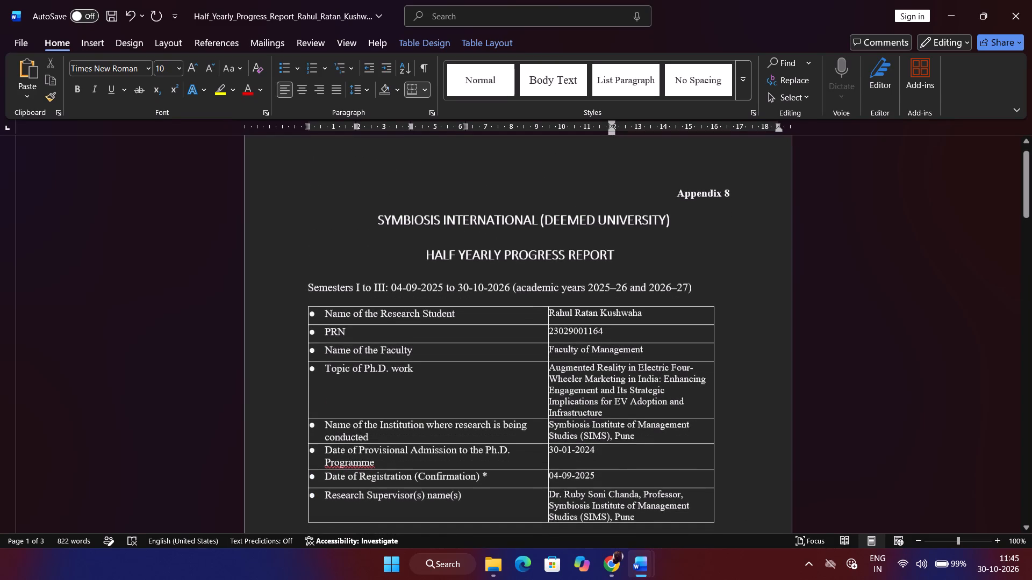
scroll(642, 338, "down", 1)
key("alt+Tab")
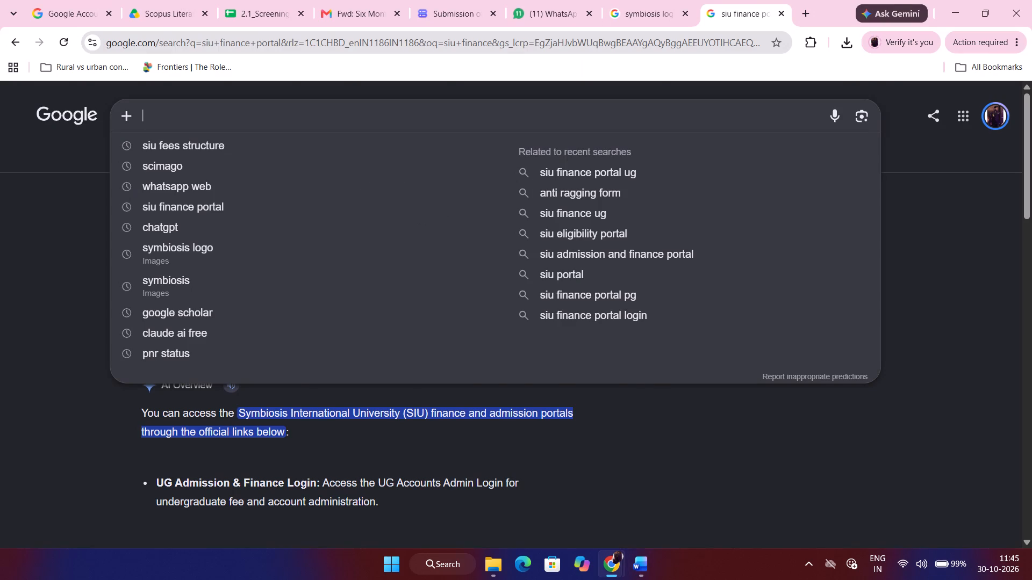
key("alt+Tab")
key("alt+Tab")
key("alt+Tab")
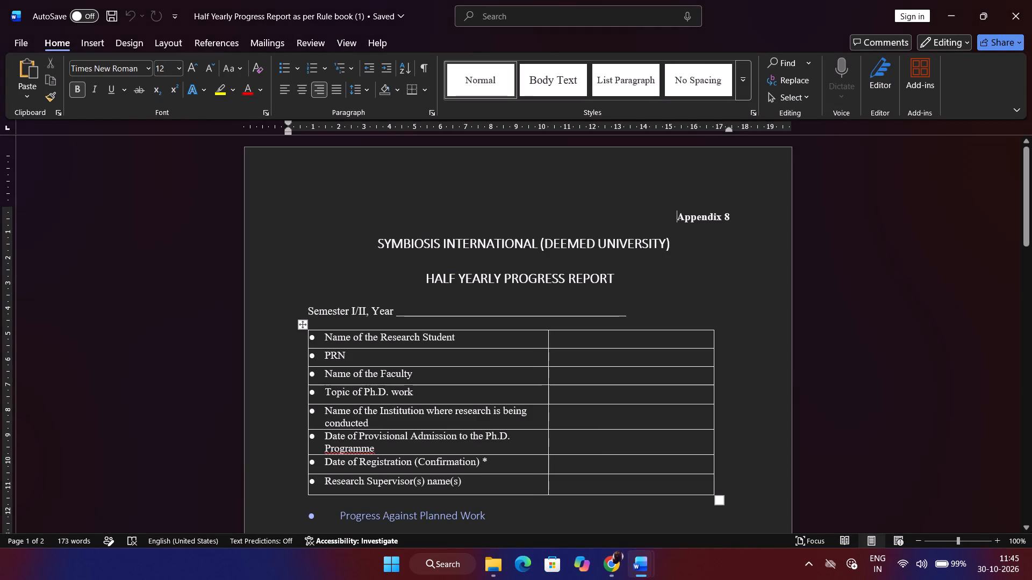
scroll(642, 338, "down", 1)
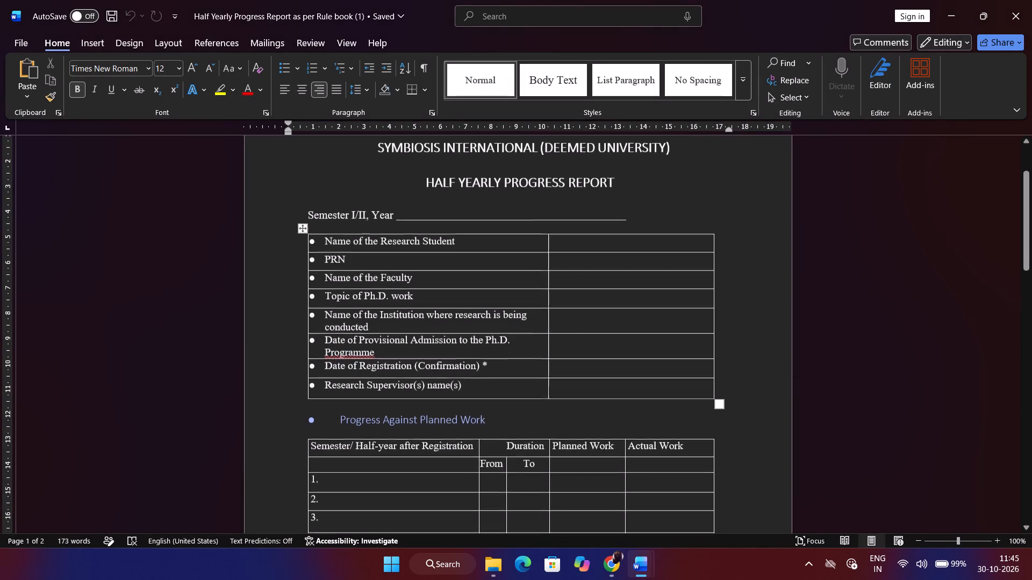
key("alt+Tab")
Narrow the label column of the student details table to about 7.5 cm, giving the entries column more width.
scroll(642, 338, "down", 2)
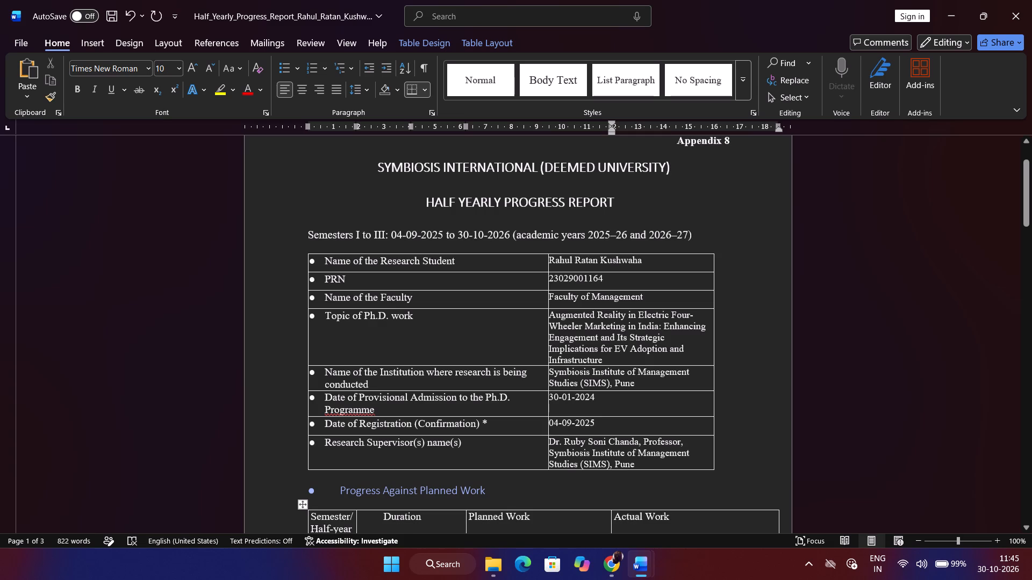
left_click_drag(548, 323, 521, 322)
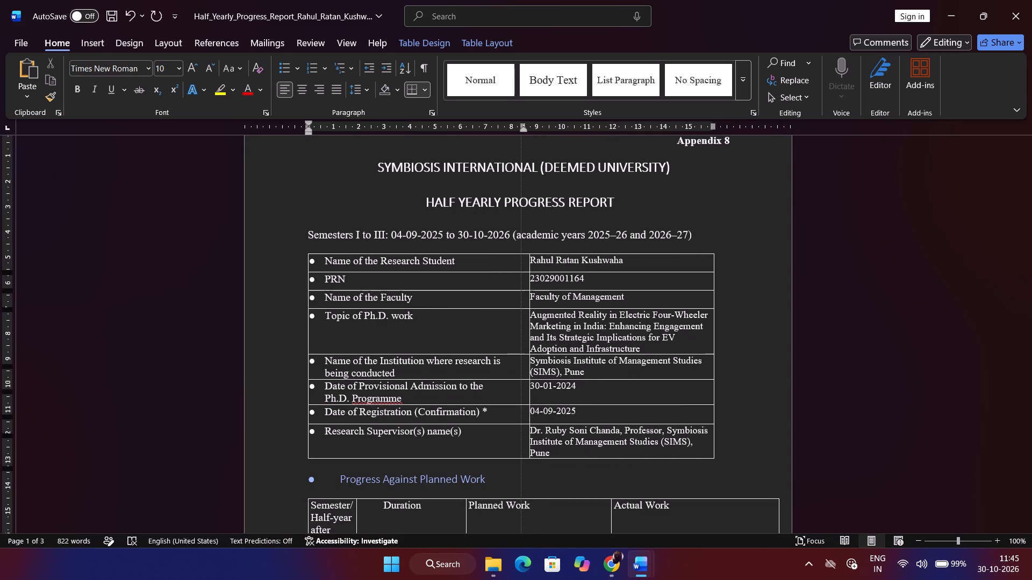
left_click_drag(521, 322, 501, 321)
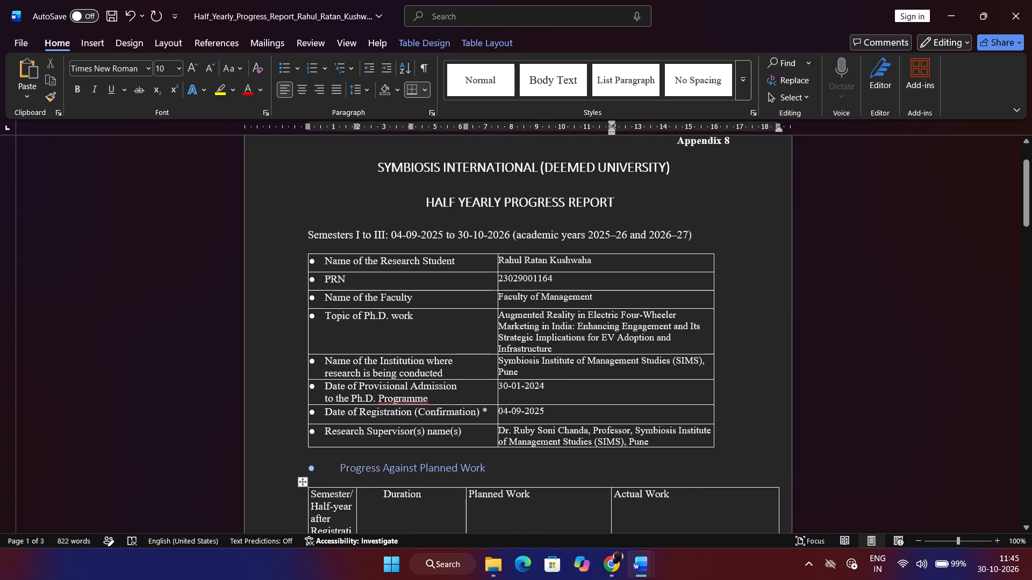
left_click(492, 411)
Move "on AR, immersion and EV adoption" from semester 1's Actual Work to follow "Preliminary literature reading" in semester 2's Actual Work.
scroll(492, 411, "down", 1)
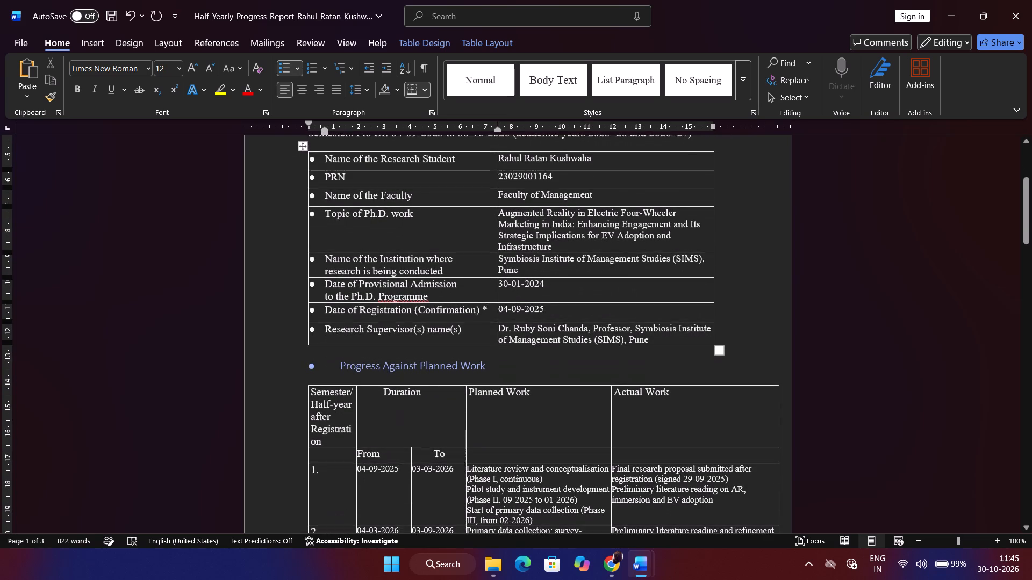
key("alt+Tab")
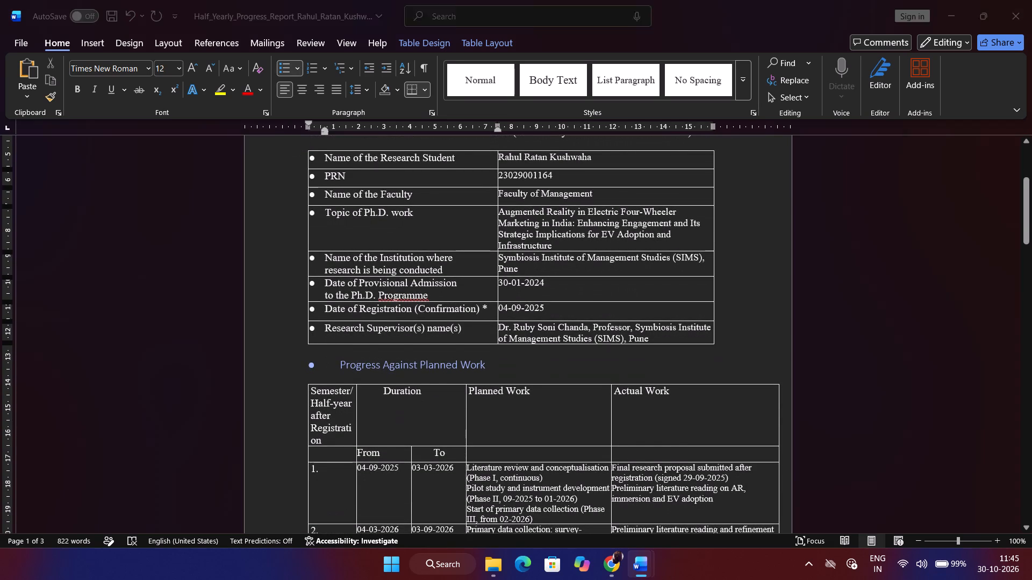
key("alt+Tab")
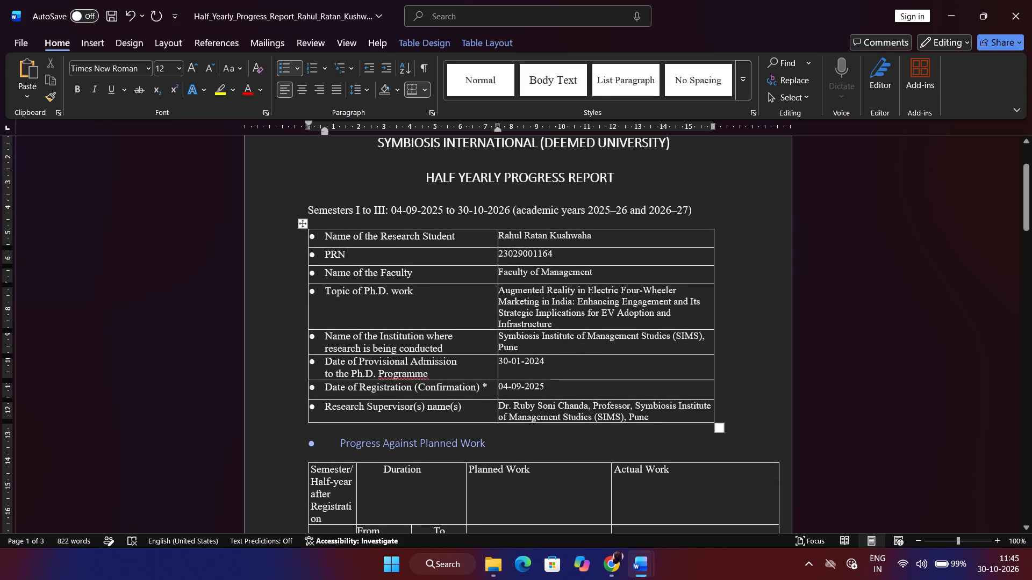
scroll(600, 309, "down", 4)
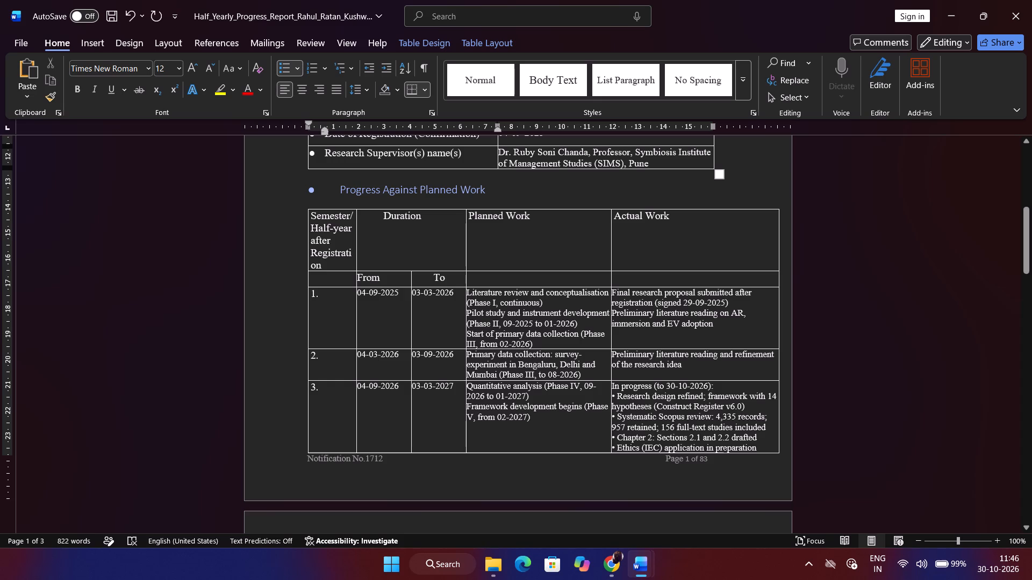
left_click_drag(723, 315, 737, 330)
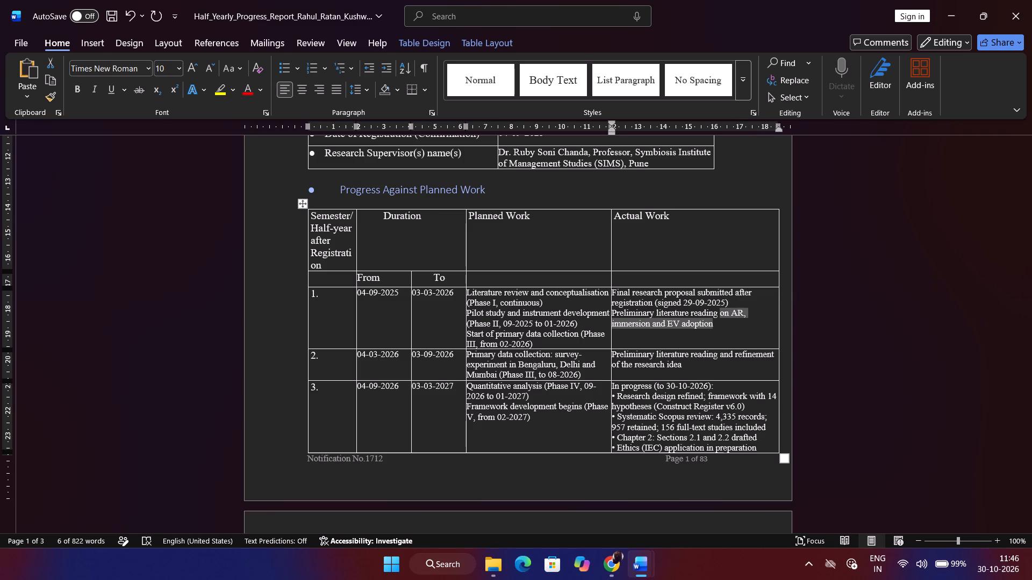
key("ctrl+x")
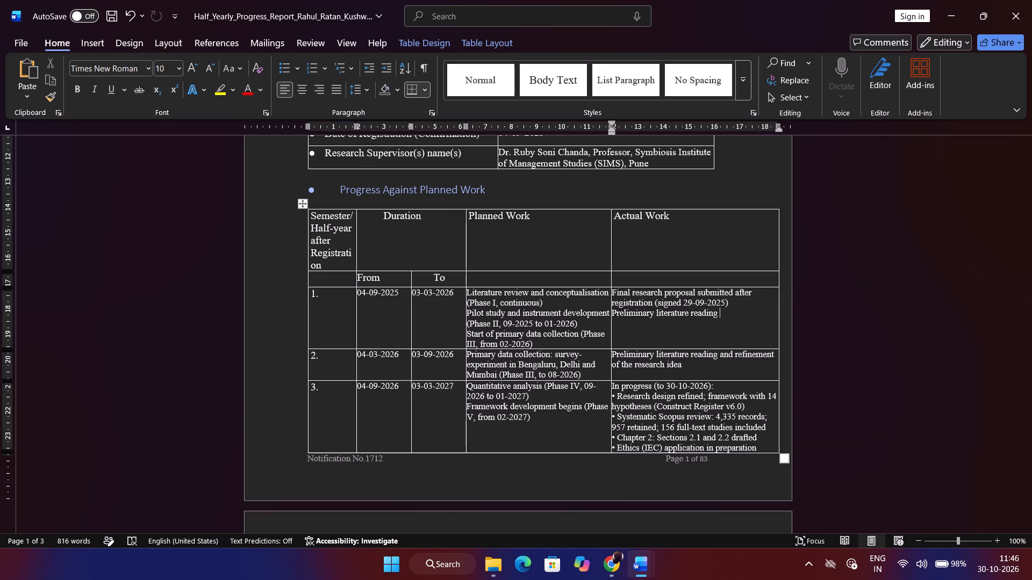
key("BackSpace")
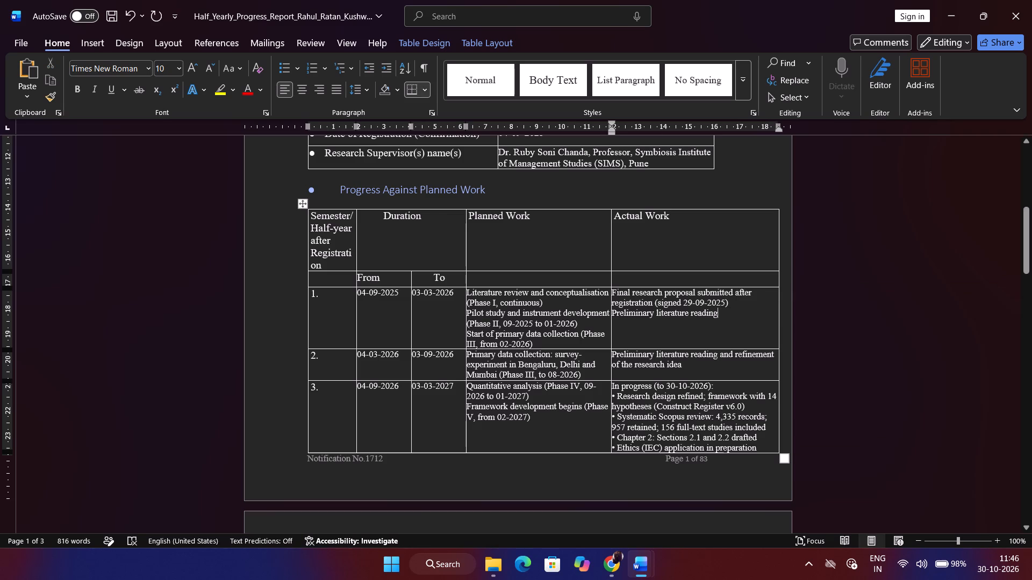
left_click(700, 365)
left_click(717, 353)
key("space")
key("ctrl+v")
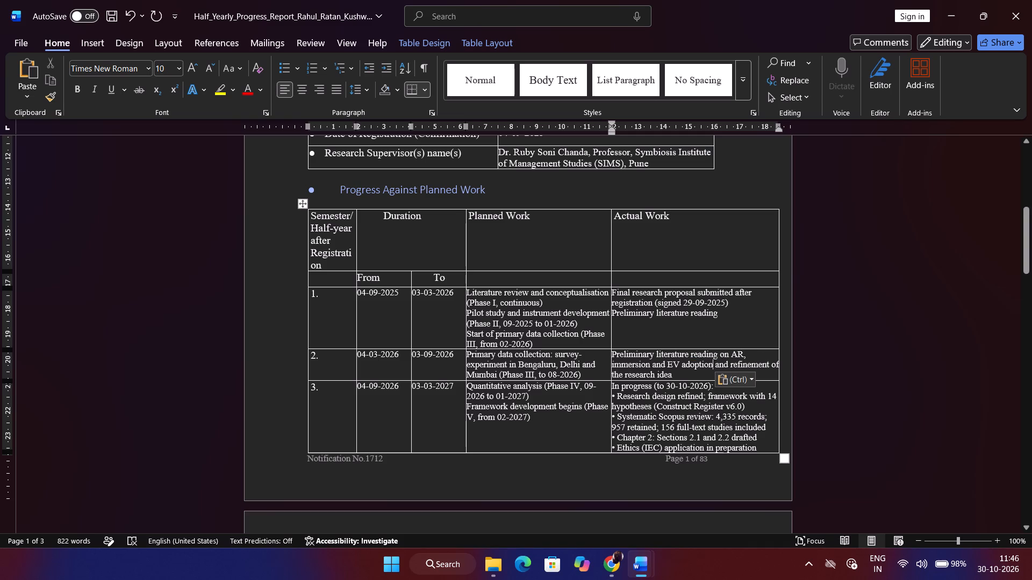
left_click(709, 370)
In semester 1's Actual Work, replace "literature reading" after "Preliminary" with "screening and implementation of the changes suggested in the RAC".
left_click(696, 334)
left_click(725, 316)
key("BackSpace")
key("BackSpace")
key("BackSpace")
key("BackSpace")
key("BackSpace")
key("BackSpace")
key("BackSpace")
key("BackSpace")
key("BackSpace")
key("BackSpace")
key("BackSpace")
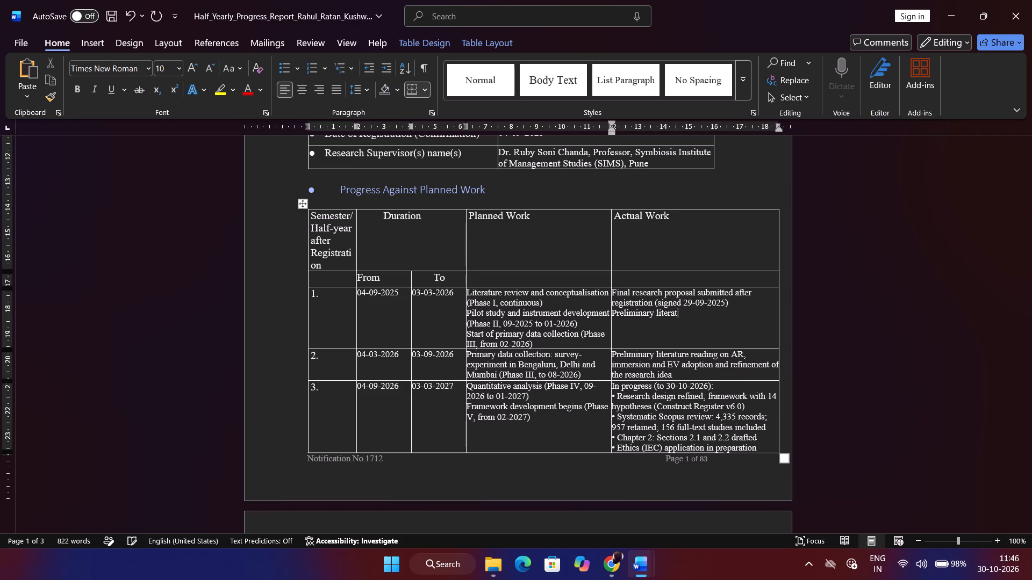
key("BackSpace")
key("BackSpace")
key("BackSpace")
key("BackSpace")
key("BackSpace")
key("BackSpace")
key("BackSpace")
type("sc")
type("reening")
key("space")
type("and impl")
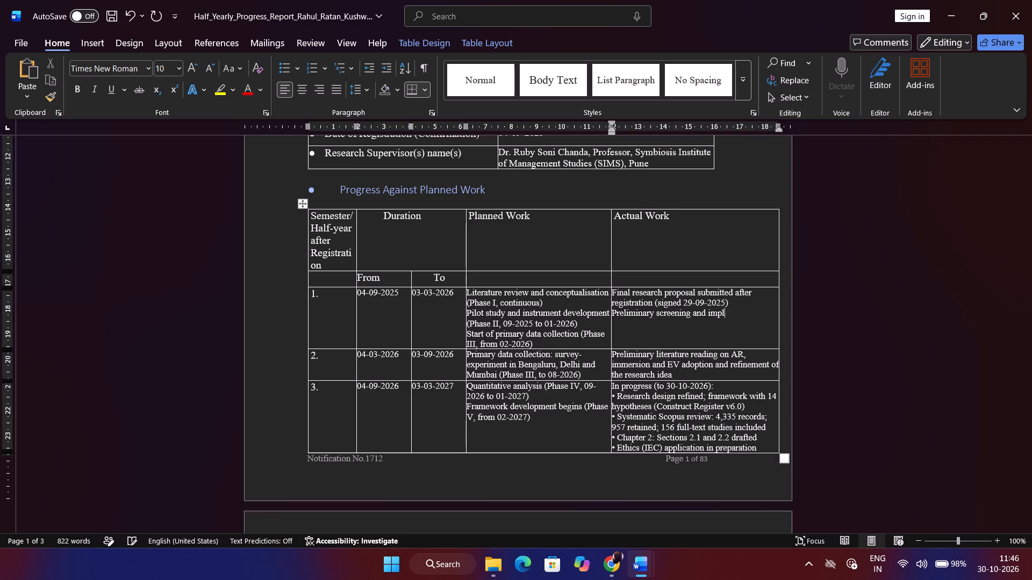
type("ementation of")
key("space")
type("the changes suggested in the")
key("space")
type("RAC")
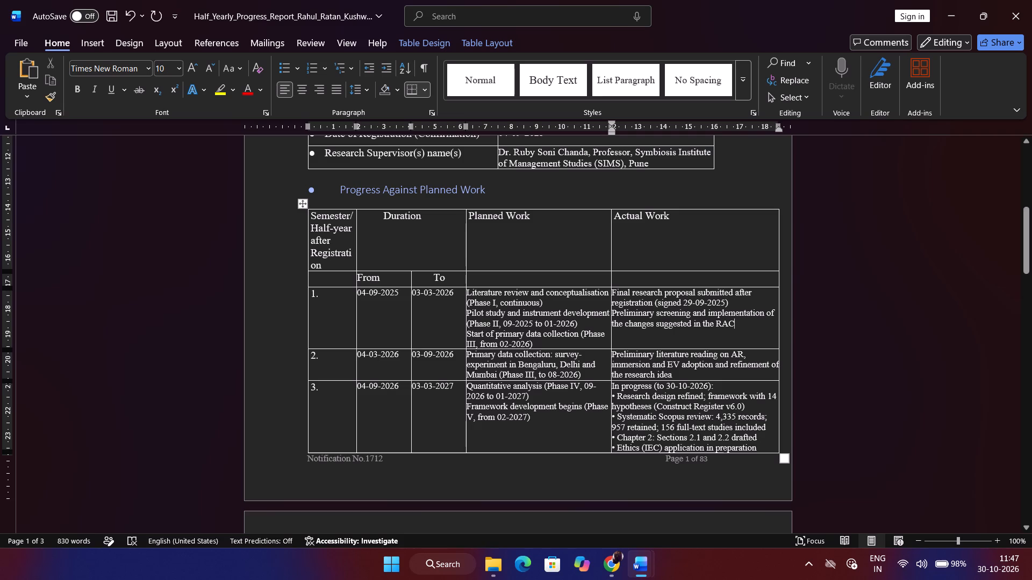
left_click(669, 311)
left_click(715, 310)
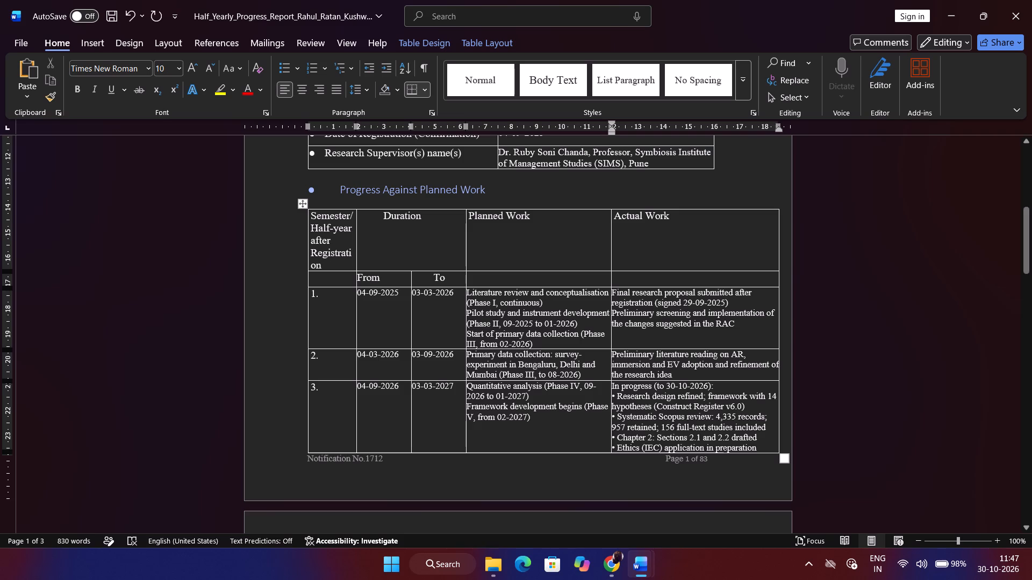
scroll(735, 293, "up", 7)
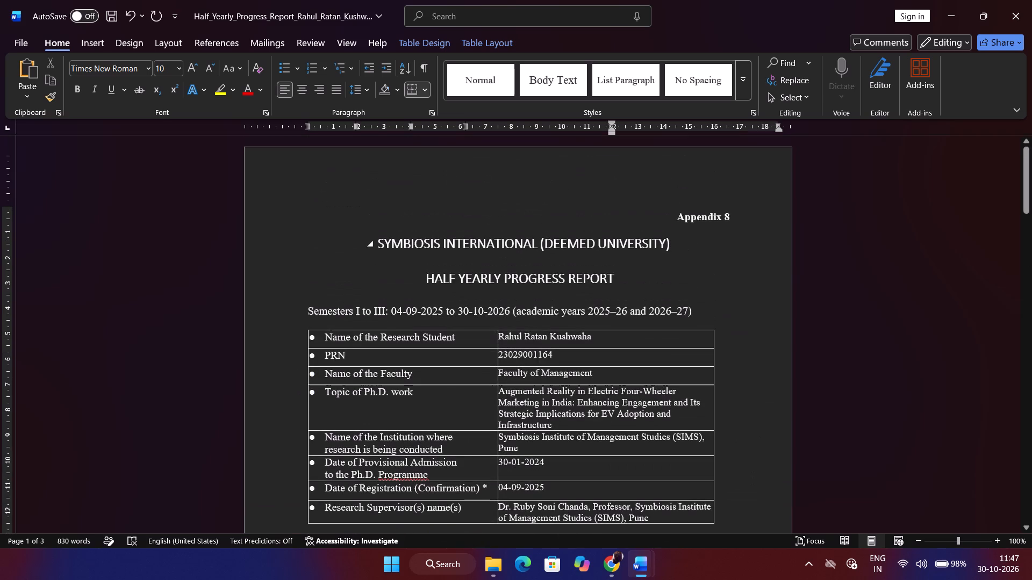
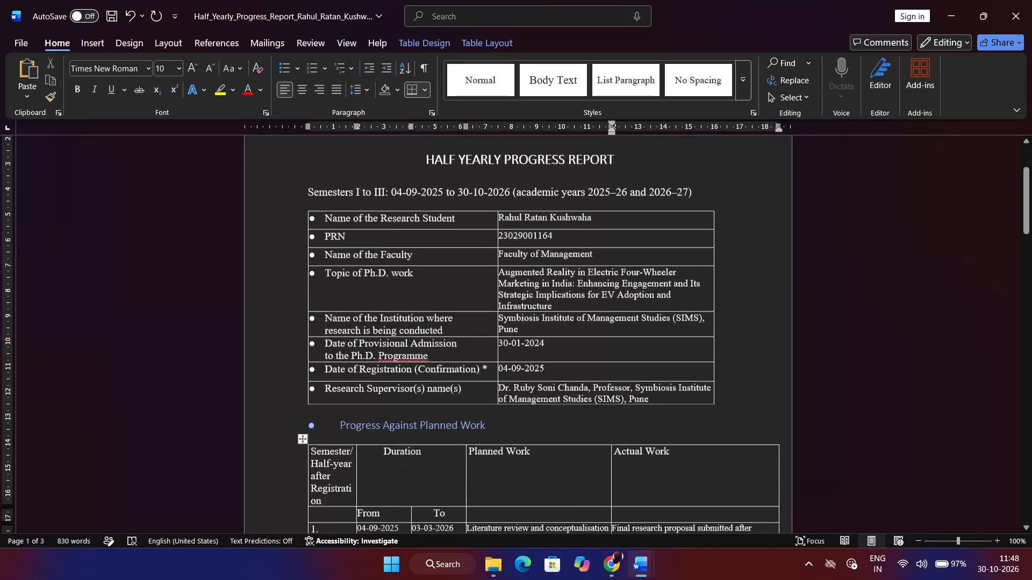
Delete "(Phase I, continuous)" after the literature review entry in semester 1's Planned Work.
scroll(735, 293, "down", 1)
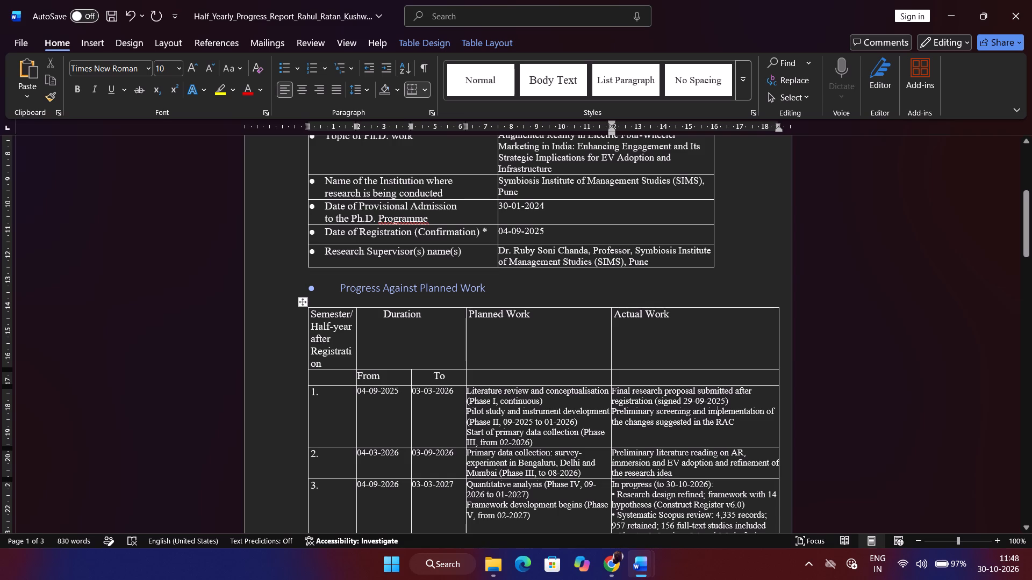
scroll(699, 343, "down", 1)
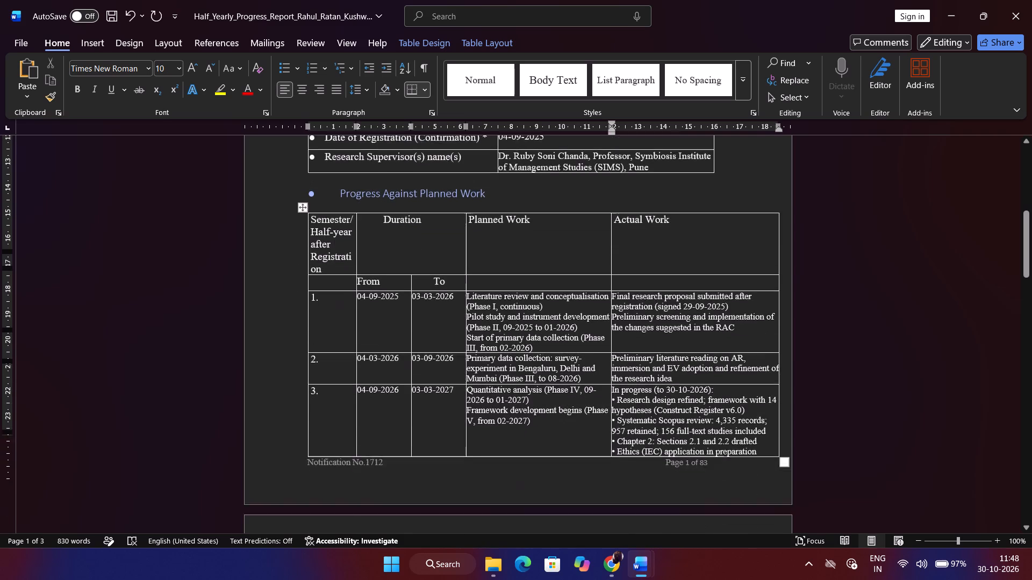
scroll(699, 343, "down", 1)
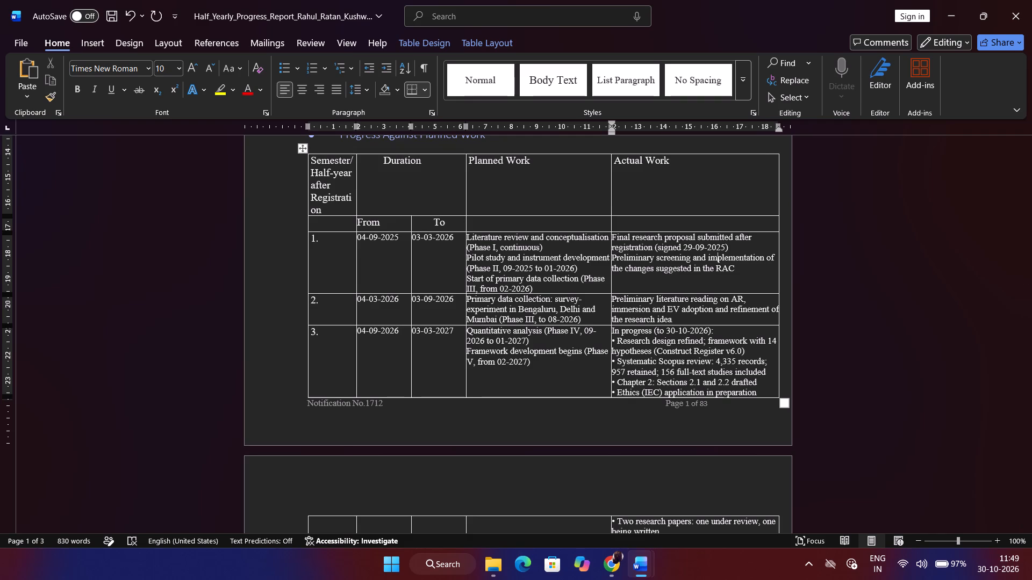
left_click(565, 252)
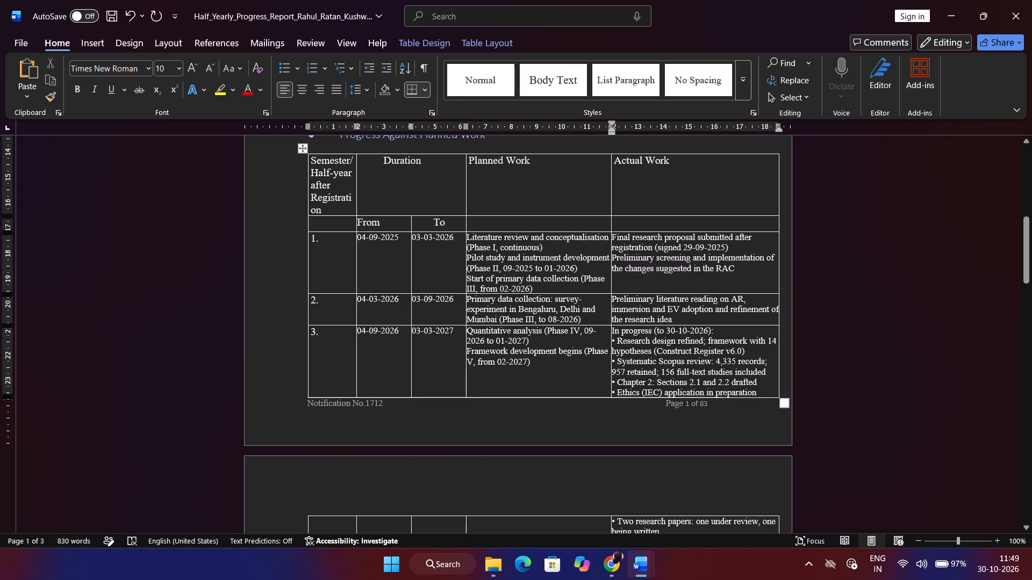
left_click(564, 252)
key("BackSpace")
key("BackSpace")
key("BackSpace")
key("BackSpace")
key("BackSpace")
key("BackSpace")
key("BackSpace")
key("BackSpace")
key("BackSpace")
key("BackSpace")
key("BackSpace")
key("BackSpace")
key("BackSpace")
key("BackSpace")
key("BackSpace")
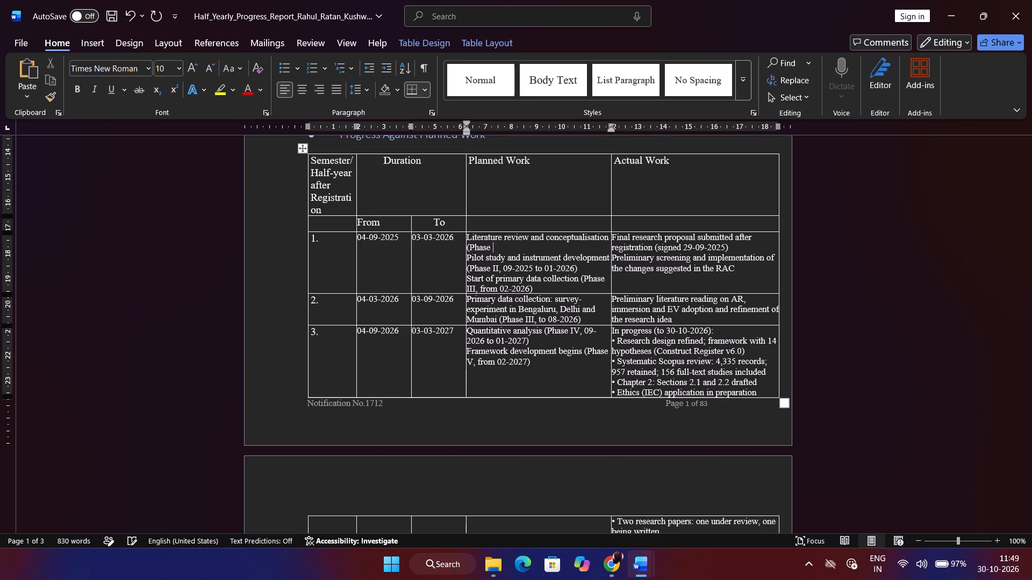
key("BackSpace")
key("BackSpace")
key("BackSpace")
key("BackSpace")
key("BackSpace")
key("BackSpace")
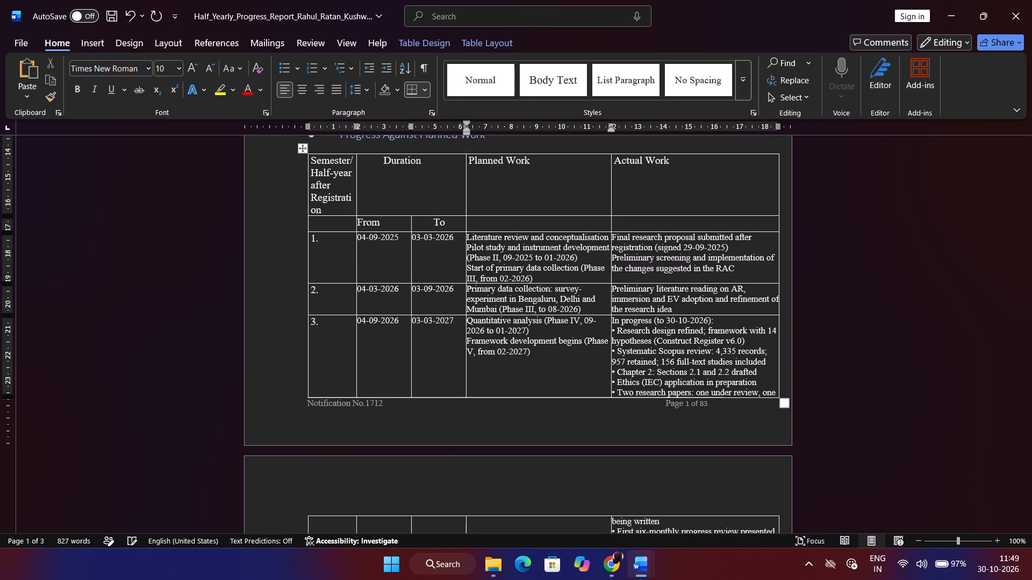
Delete "(Phase II, 09-2025 to 01-2026)" after "Pilot study and instrument development" in semester 1's Planned Work.
left_click(579, 251)
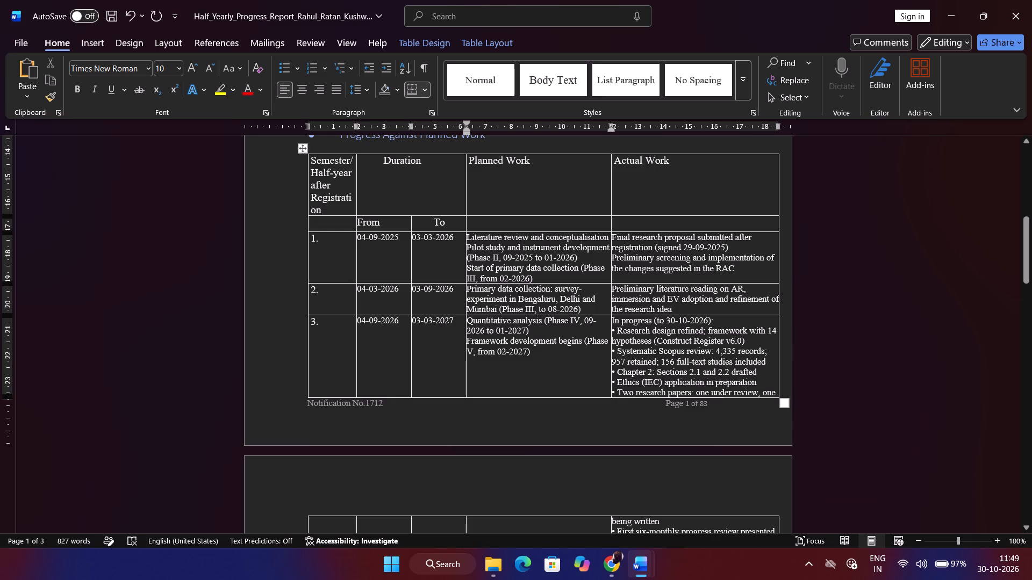
left_click(581, 262)
key("BackSpace")
key("BackSpace")
key("BackSpace")
key("BackSpace")
key("BackSpace")
key("BackSpace")
key("BackSpace")
key("BackSpace")
key("BackSpace")
key("BackSpace")
key("BackSpace")
key("BackSpace")
key("BackSpace")
key("BackSpace")
key("BackSpace")
key("BackSpace")
key("BackSpace")
key("BackSpace")
key("BackSpace")
key("BackSpace")
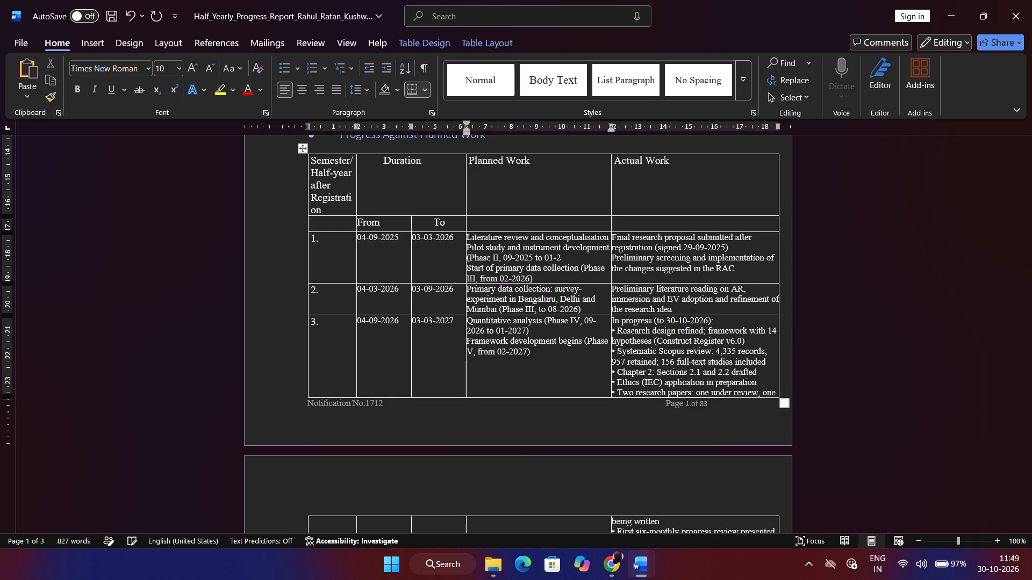
key("BackSpace")
key("BackSpace")
key("BackSpace")
key("BackSpace")
key("BackSpace")
key("BackSpace")
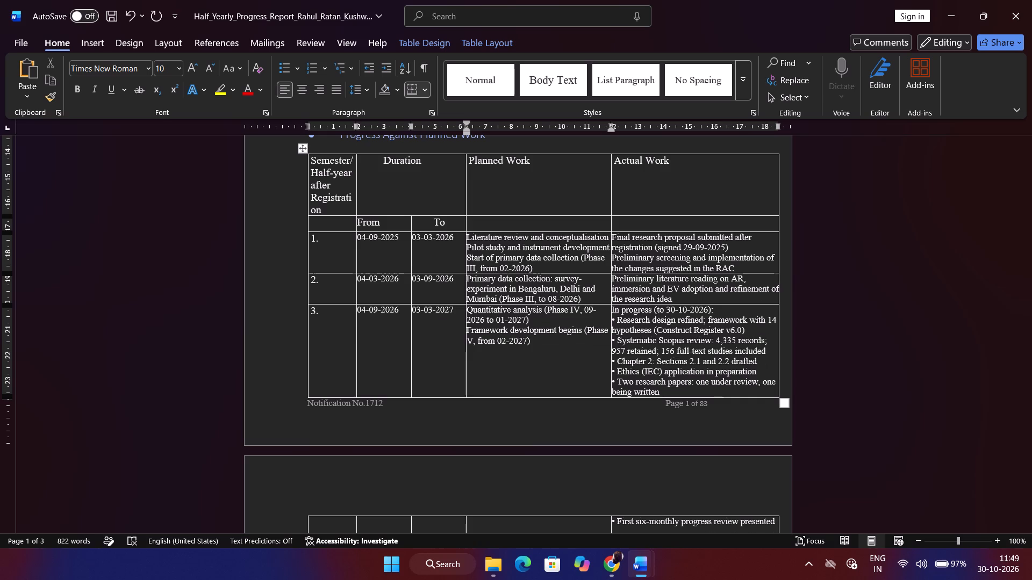
Reword the start of semester 2's Planned Work to read "Pilot study and primary data collection".
left_click(522, 244)
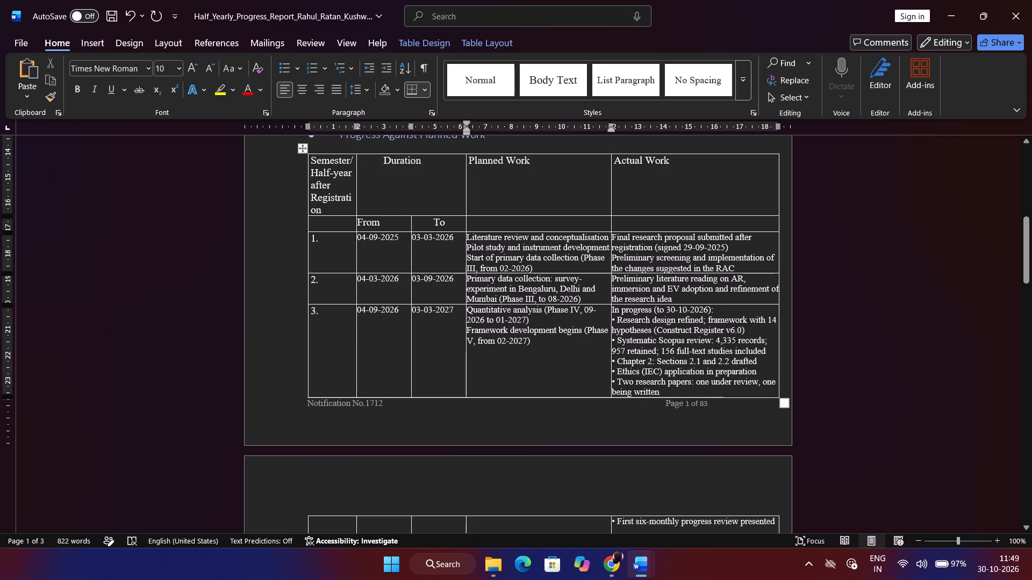
left_click(470, 280)
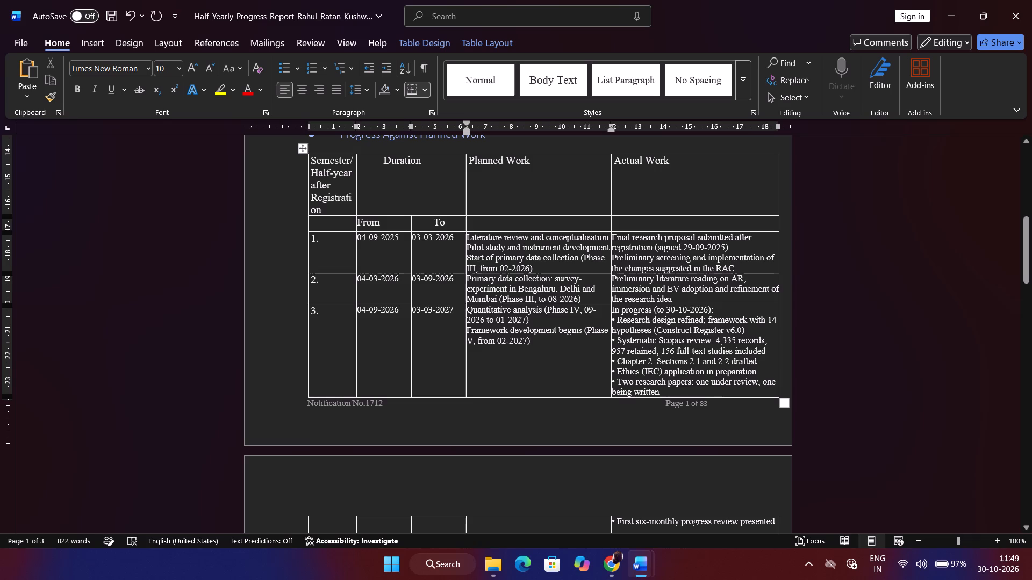
type("ilot")
key("space")
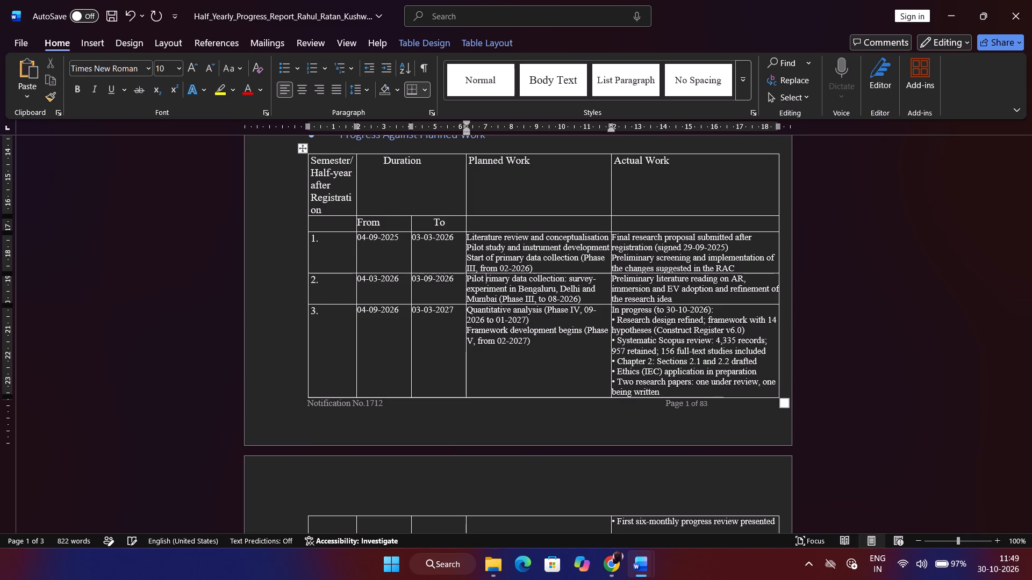
type("study and p")
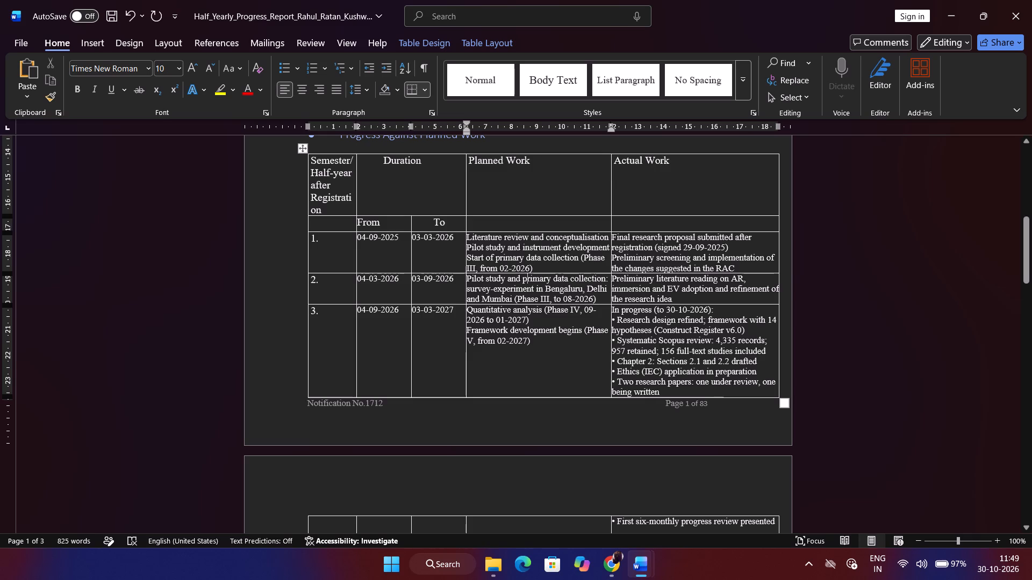
Delete "(Phase III, to 08-2026)" after "Mumbai" in semester 2's Planned Work.
left_click(602, 297)
key("BackSpace")
key("BackSpace")
key("BackSpace")
key("BackSpace")
key("BackSpace")
key("BackSpace")
key("BackSpace")
key("BackSpace")
key("BackSpace")
key("BackSpace")
key("BackSpace")
key("BackSpace")
key("BackSpace")
key("BackSpace")
key("BackSpace")
key("BackSpace")
key("BackSpace")
key("BackSpace")
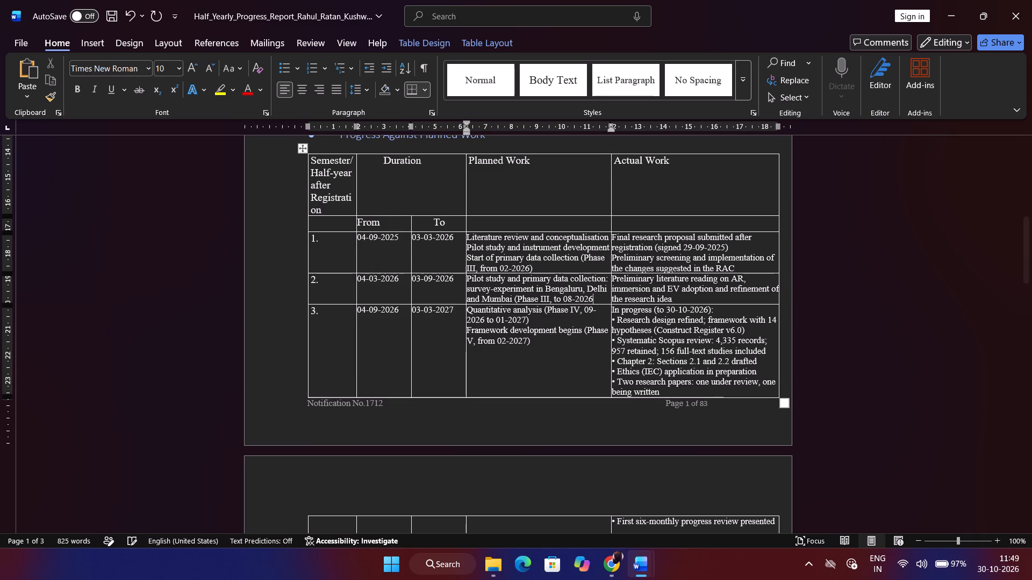
key("BackSpace")
key("BackSpace")
key("BackSpace")
key("BackSpace")
key("BackSpace")
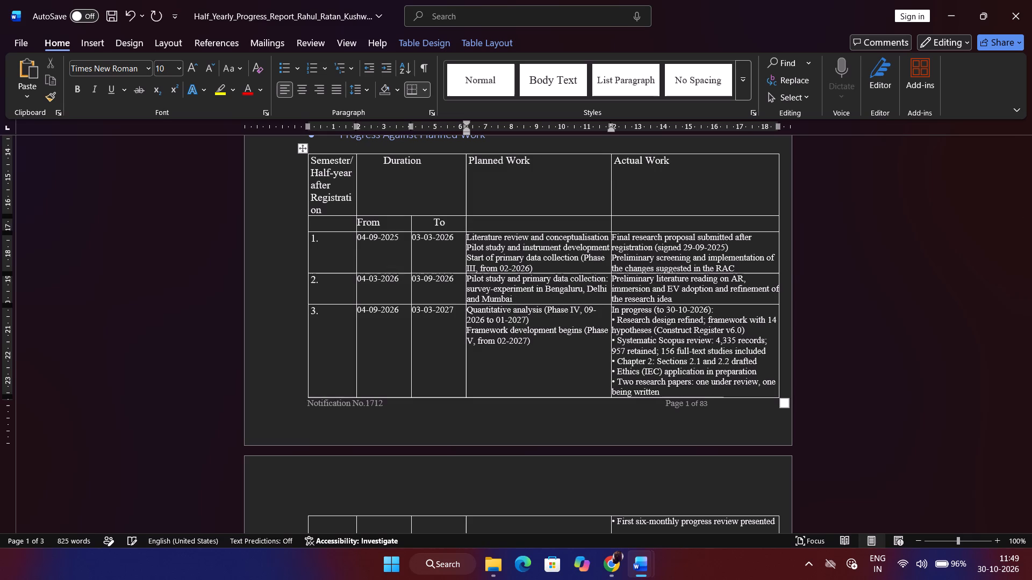
key("BackSpace")
Delete "(Phase III, from 02-2026)" after "Start of primary data collection" in semester 1's Planned Work.
left_click(576, 262)
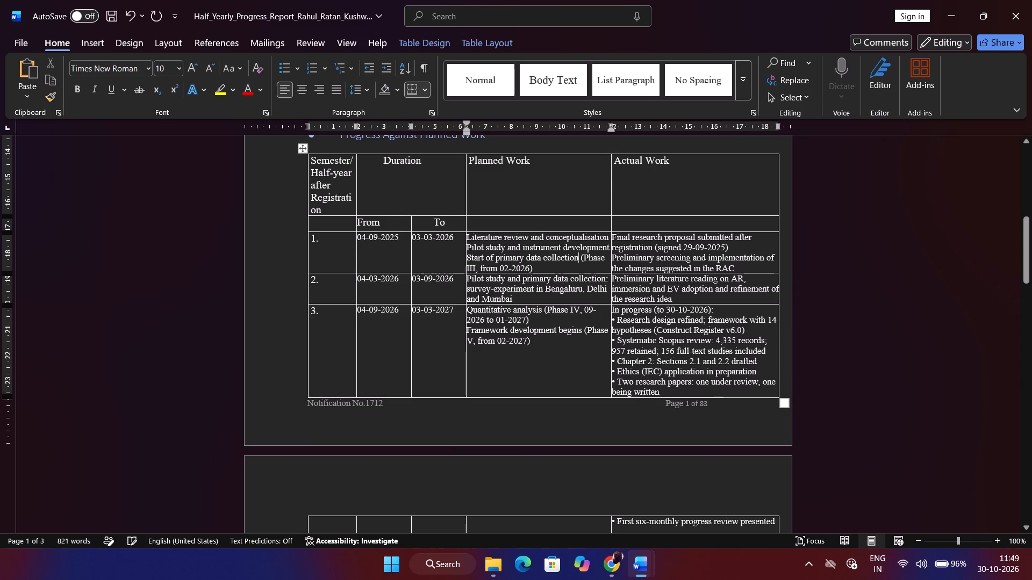
left_click(556, 270)
key("BackSpace")
key("BackSpace")
key("BackSpace")
key("BackSpace")
key("BackSpace")
key("BackSpace")
key("BackSpace")
key("BackSpace")
key("BackSpace")
key("BackSpace")
key("BackSpace")
key("BackSpace")
key("BackSpace")
key("BackSpace")
key("BackSpace")
key("BackSpace")
key("BackSpace")
key("BackSpace")
key("BackSpace")
key("BackSpace")
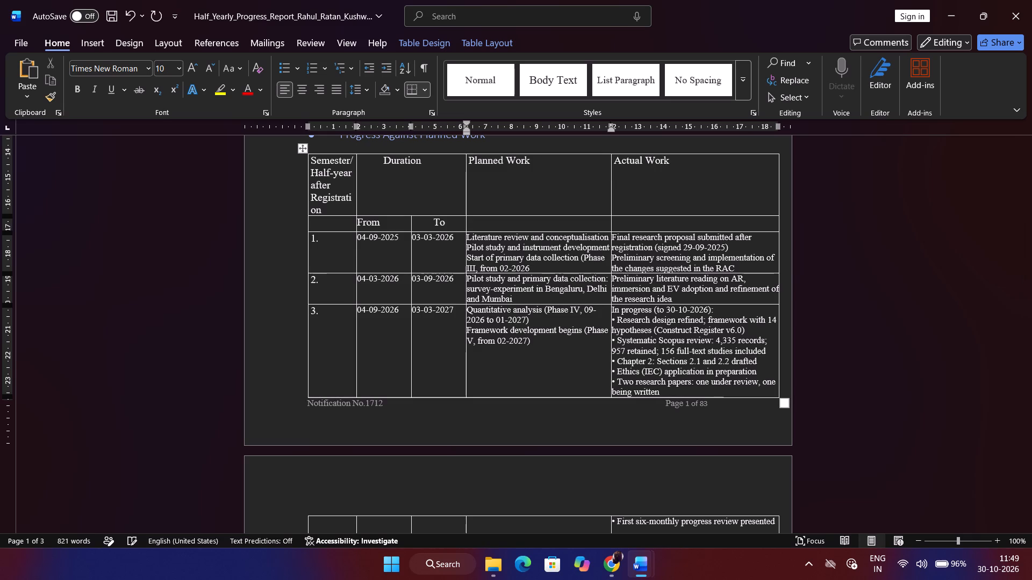
key("BackSpace")
key("BackSpace")
key("BackSpace")
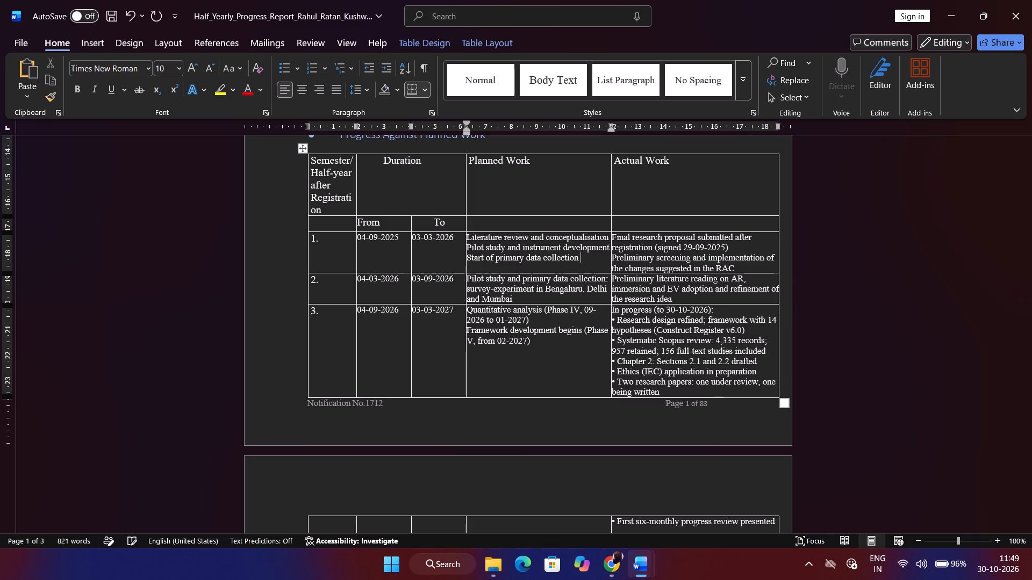
key("BackSpace")
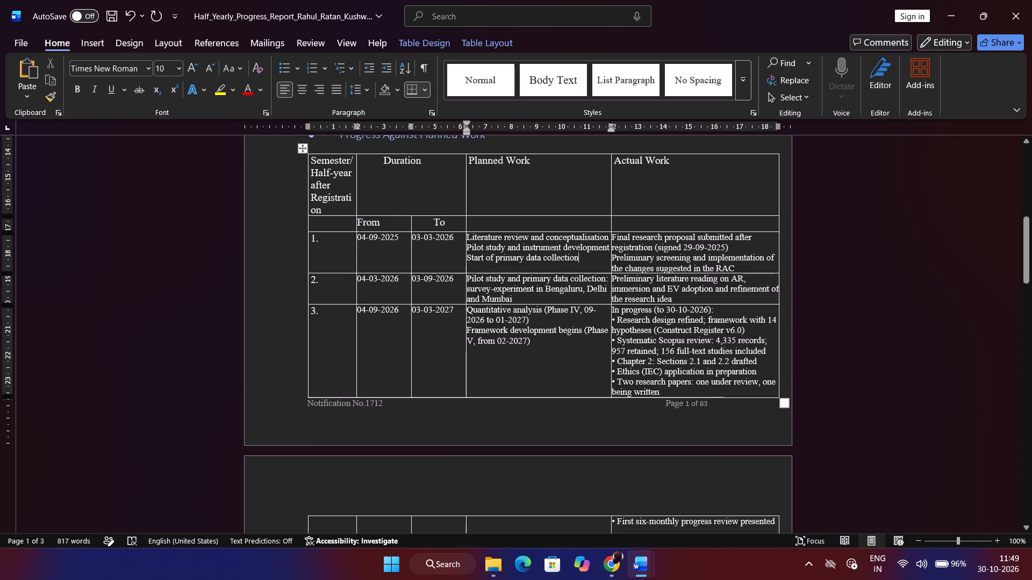
Merge the first two entries of semester 1's Planned Work into "Literature review, conceptualization, and instrument development", dropping the pilot study.
left_click(519, 249)
key("BackSpace")
key("BackSpace")
key("BackSpace")
key("BackSpace")
key("BackSpace")
key("BackSpace")
key("BackSpace")
key("BackSpace")
key("BackSpace")
key("BackSpace")
key("BackSpace")
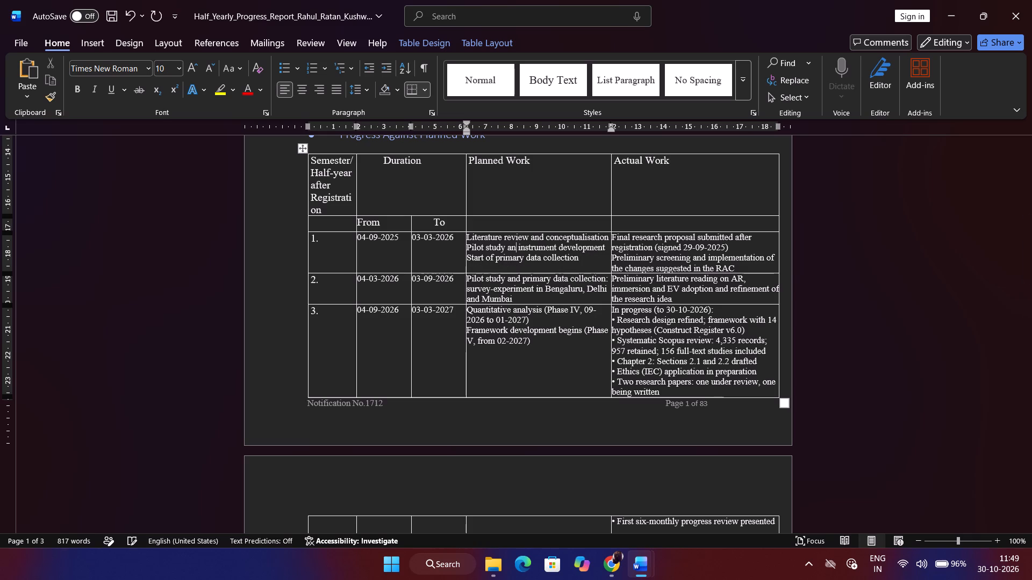
key("BackSpace")
key("BackSpace")
key("BackSpace")
key("BackSpace")
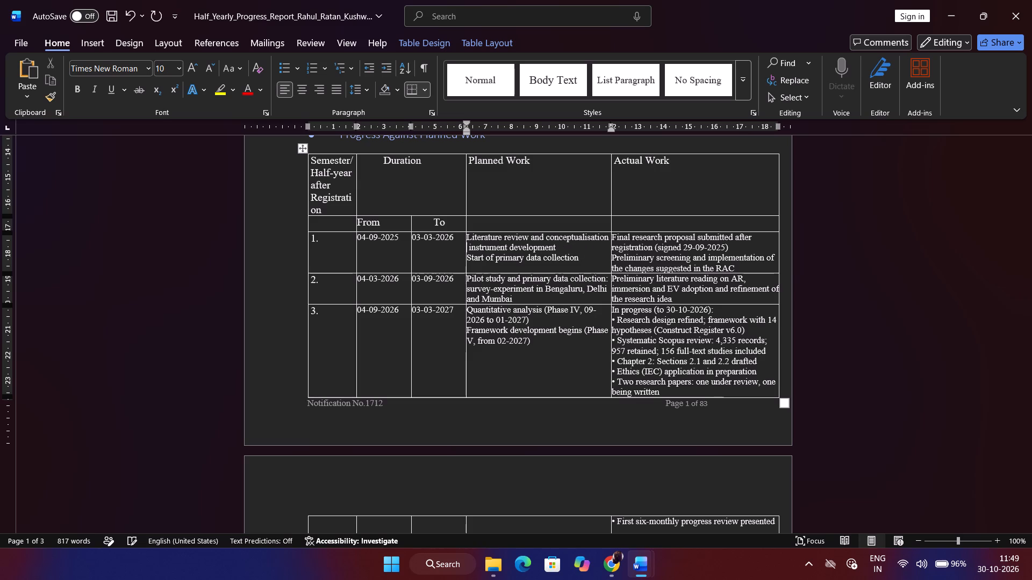
key("BackSpace")
key("BackSpace")
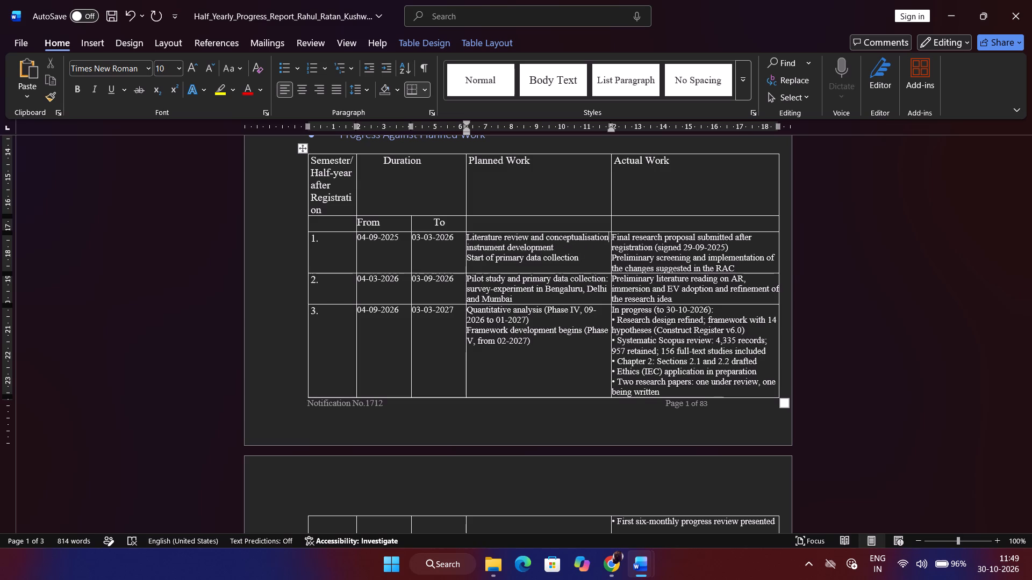
type(",")
key("space")
type("and")
key("Up")
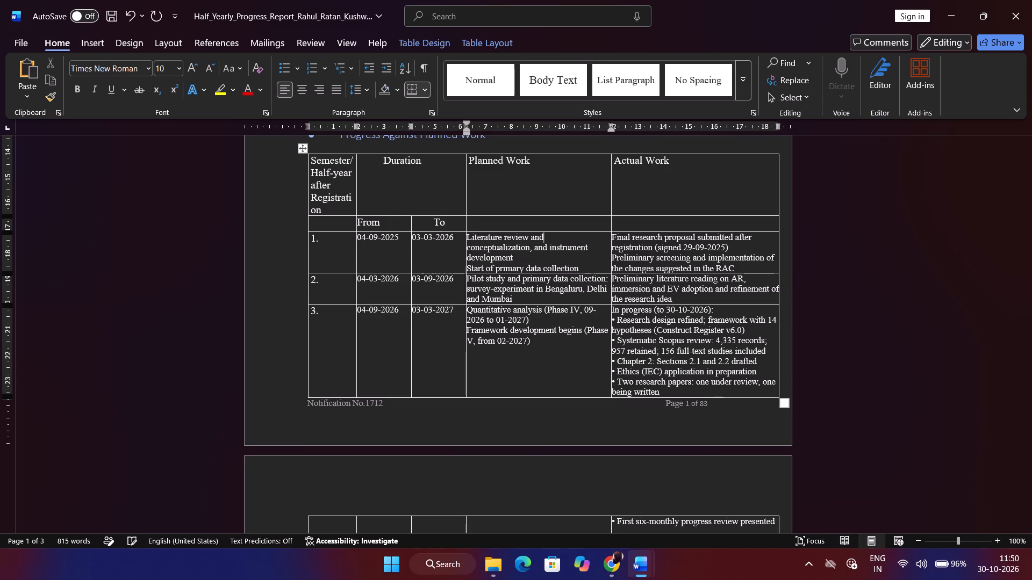
key("BackSpace")
key("BackSpace")
key("BackSpace")
key("BackSpace")
key("comma")
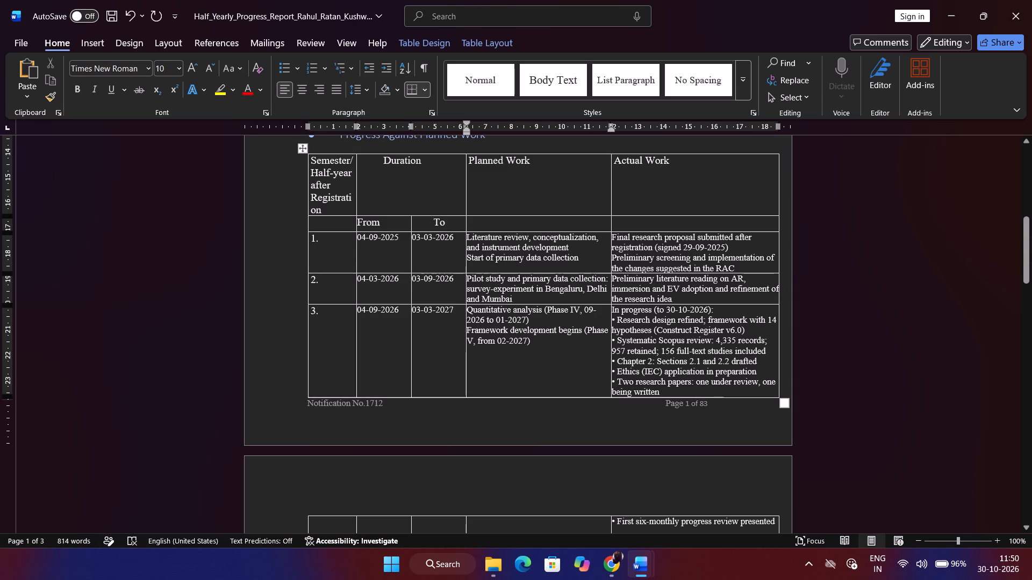
Delete the "Start of primary data collection" line from semester 1's Planned Work.
left_click(582, 266)
key("BackSpace")
key("BackSpace")
key("BackSpace")
key("BackSpace")
key("BackSpace")
key("BackSpace")
key("BackSpace")
key("BackSpace")
key("BackSpace")
key("BackSpace")
key("BackSpace")
key("BackSpace")
key("BackSpace")
key("BackSpace")
key("BackSpace")
key("BackSpace")
key("BackSpace")
key("BackSpace")
key("BackSpace")
key("BackSpace")
key("BackSpace")
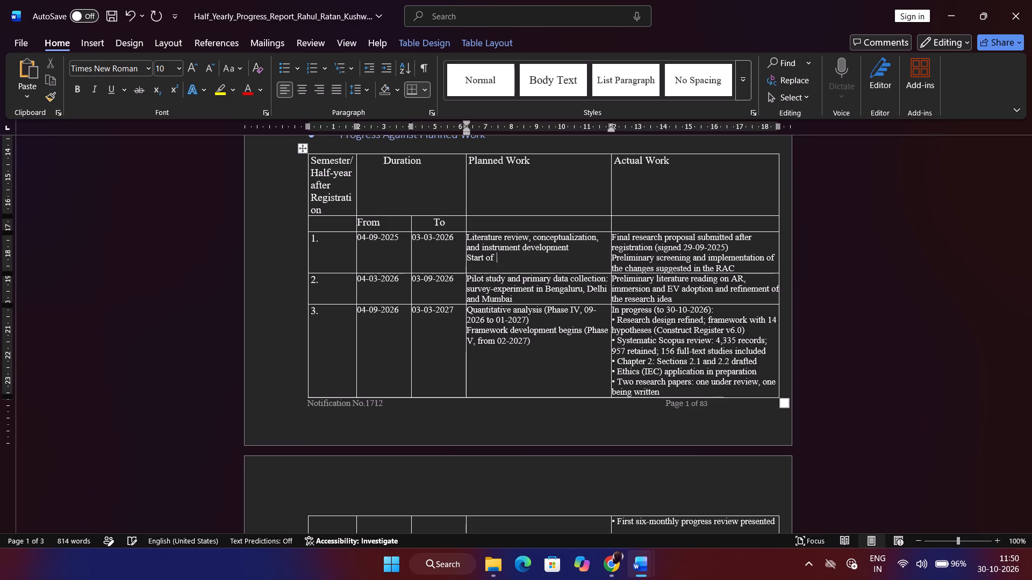
key("BackSpace")
key("BackSpace")
key("BackSpace")
key("BackSpace")
key("BackSpace")
key("BackSpace")
key("BackSpace")
key("BackSpace")
key("BackSpace")
Insert "start of" before "primary data collection" in semester 2's Planned Work.
left_click(524, 281)
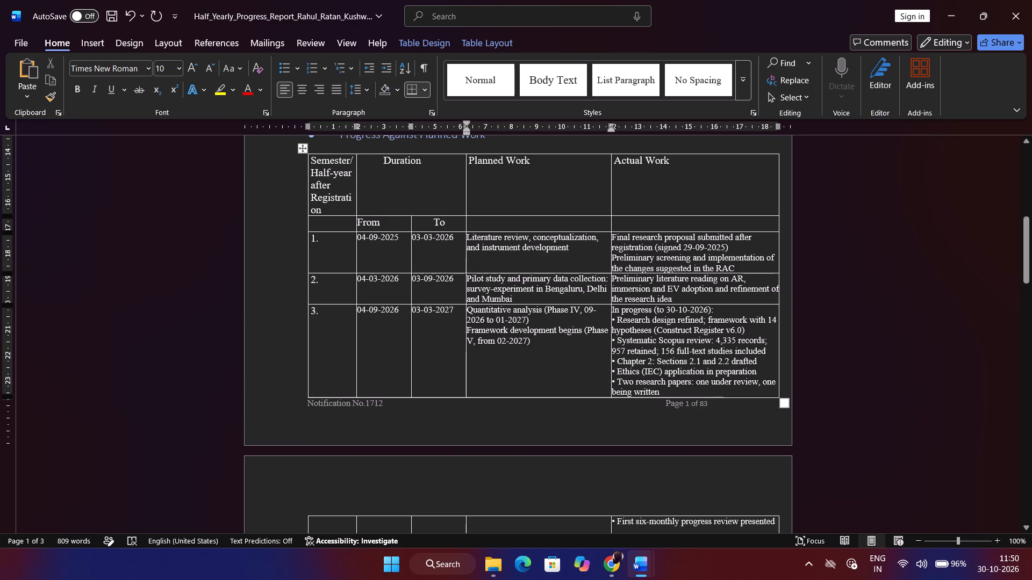
type("start of")
key("space")
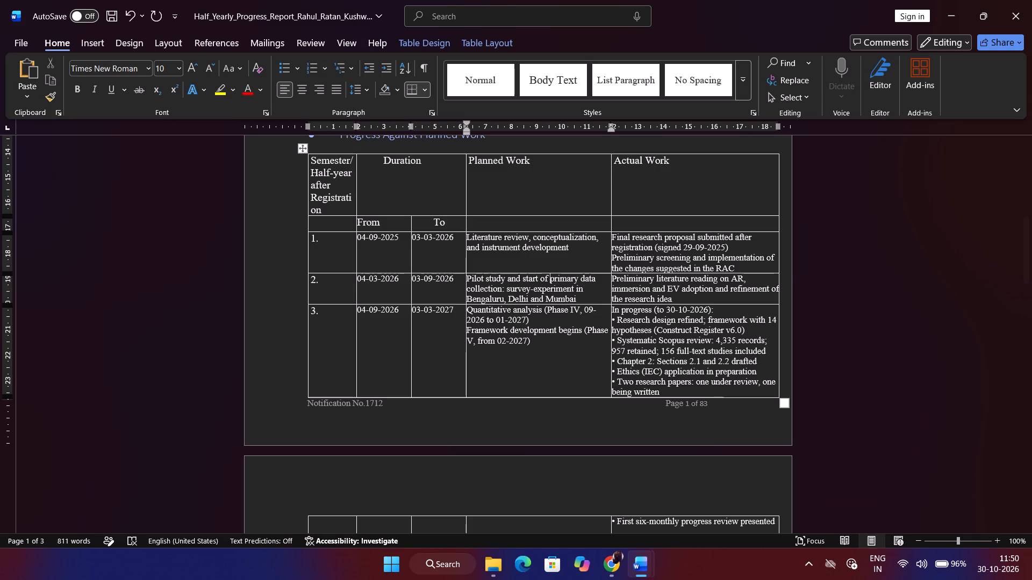
Replace "(signed 29-09-2025)" after "registration" in semester 1's Actual Work with a full stop.
left_click(741, 250)
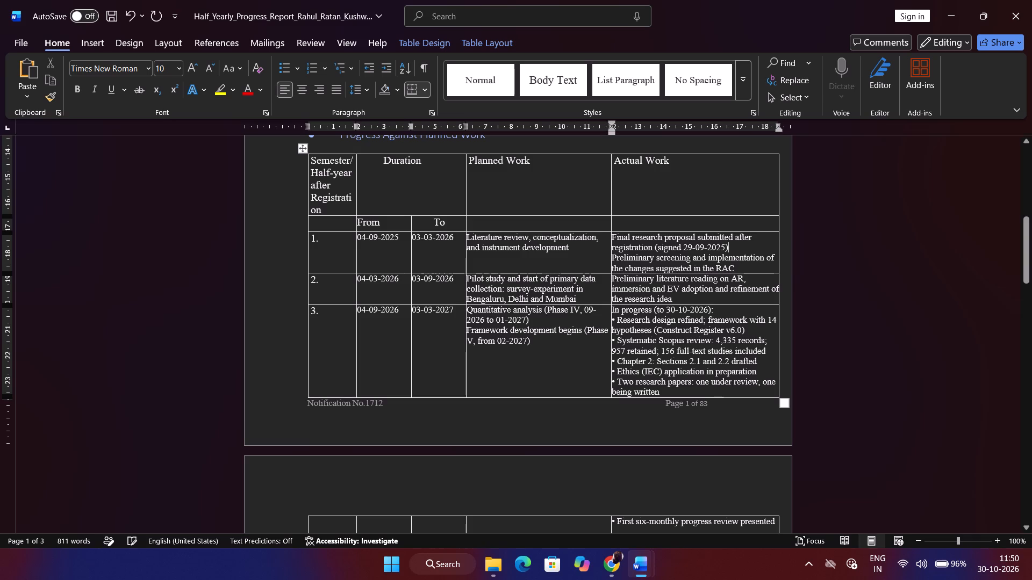
key("BackSpace")
key("BackSpace")
key("BackSpace")
key("BackSpace")
key("BackSpace")
key("BackSpace")
key("BackSpace")
key("BackSpace")
key("BackSpace")
key("BackSpace")
key("BackSpace")
key("BackSpace")
key("BackSpace")
key("BackSpace")
key("BackSpace")
key("BackSpace")
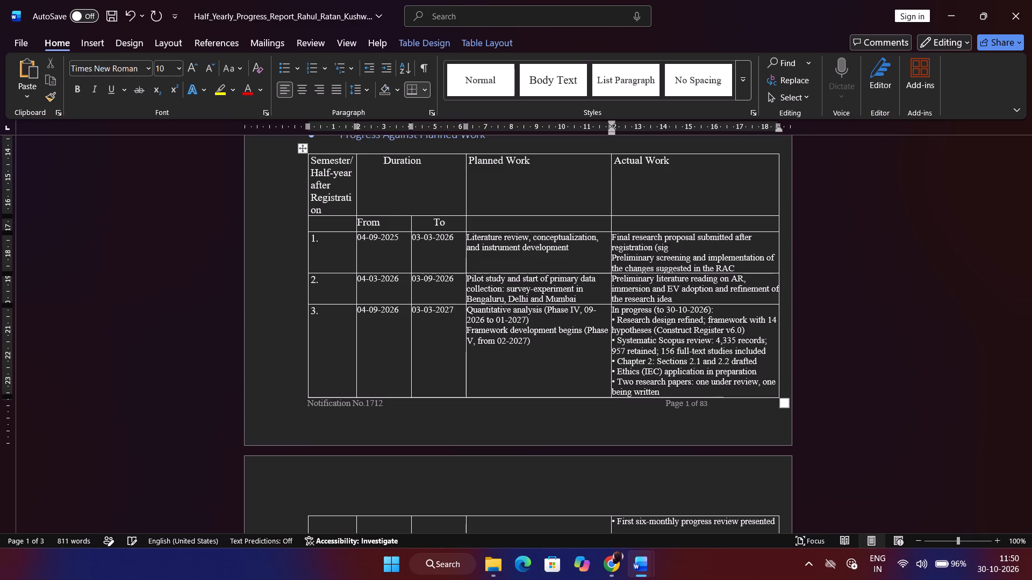
key("BackSpace")
key("BackSpace")
key("BackSpace")
key("BackSpace")
key("period")
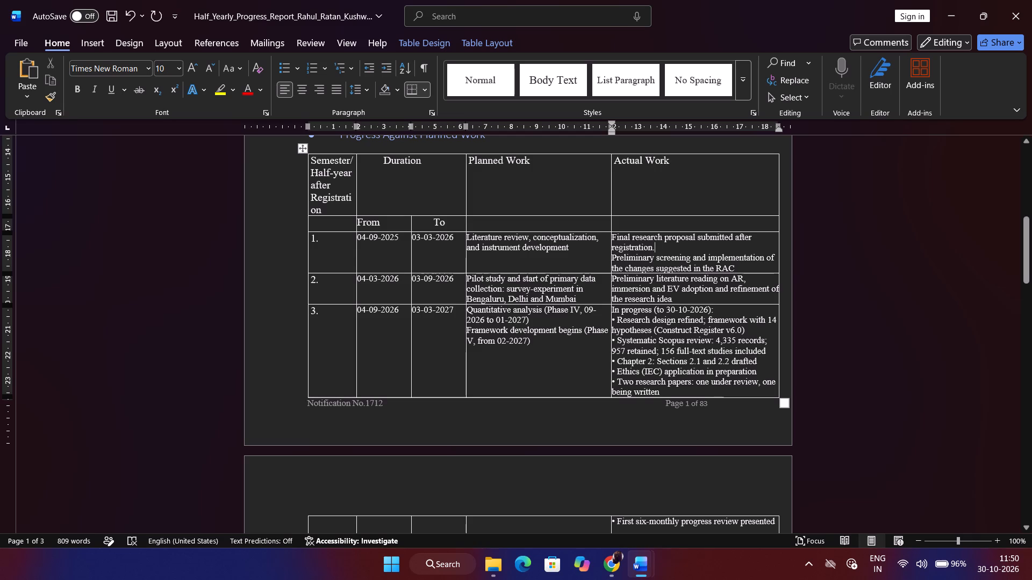
Remove "Preliminary" from the start of semester 2's Actual Work so it begins with a capitalised "Literature reading".
key("Down")
key("Down")
key("Down")
key("Right")
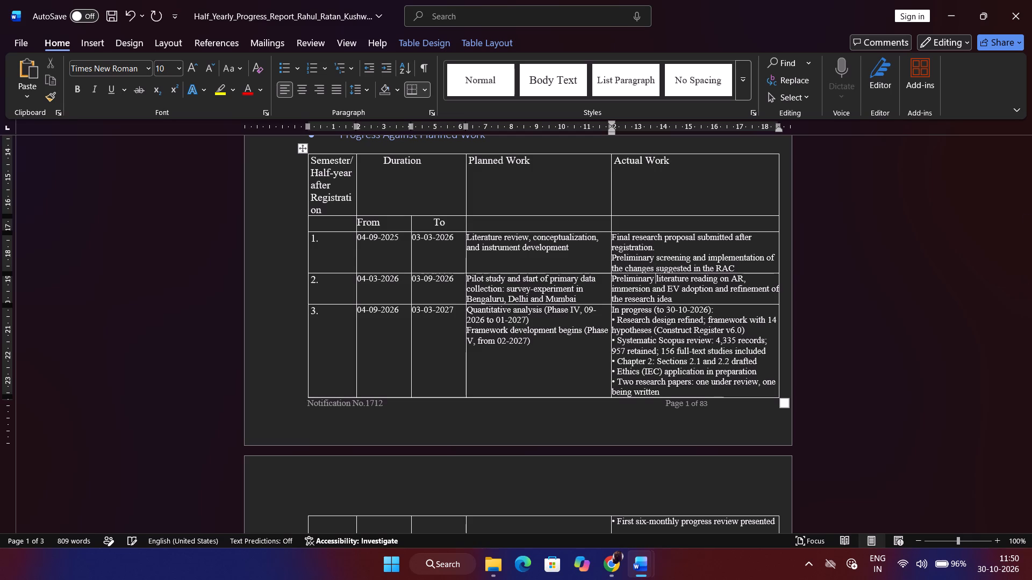
key("Right")
key("BackSpace")
key("BackSpace")
key("BackSpace")
key("BackSpace")
key("BackSpace")
key("BackSpace")
key("BackSpace")
key("BackSpace")
key("BackSpace")
key("BackSpace")
key("BackSpace")
key("BackSpace")
key("BackSpace")
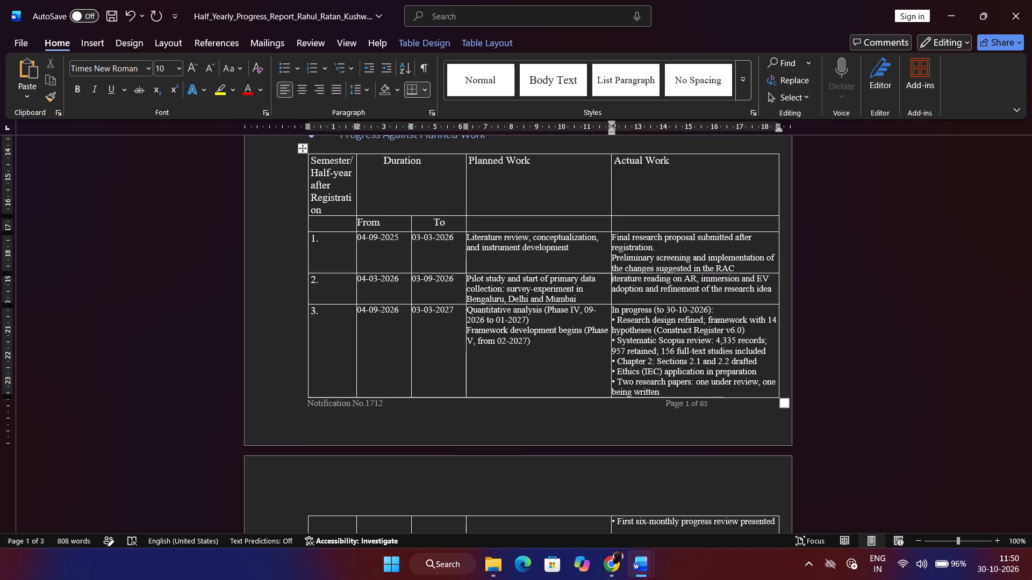
key("shift+l")
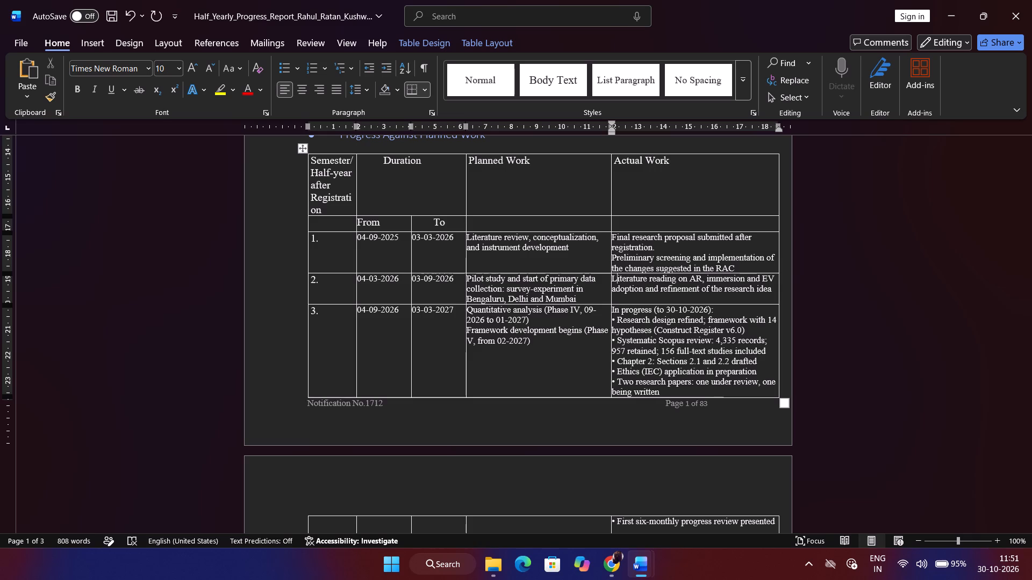
left_click(420, 240)
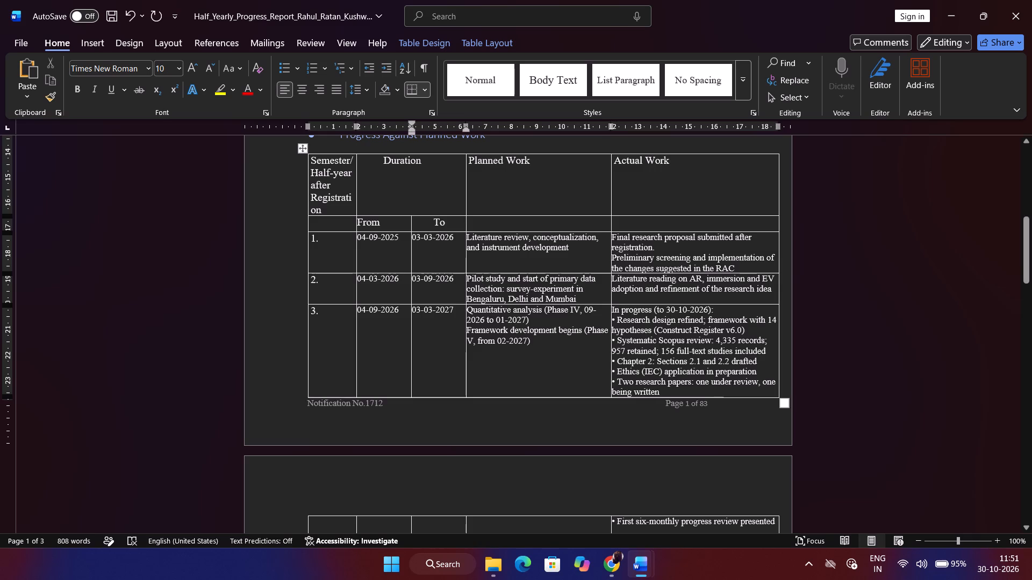
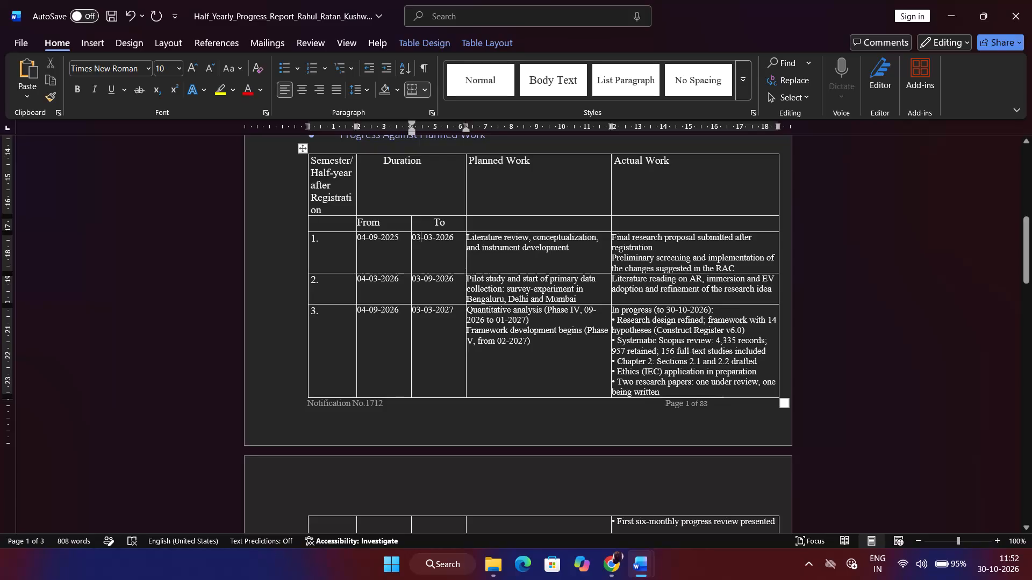
Change the semester range in the line under the report title to "I/II", keeping the dates after the colon.
scroll(465, 340, "up", 3)
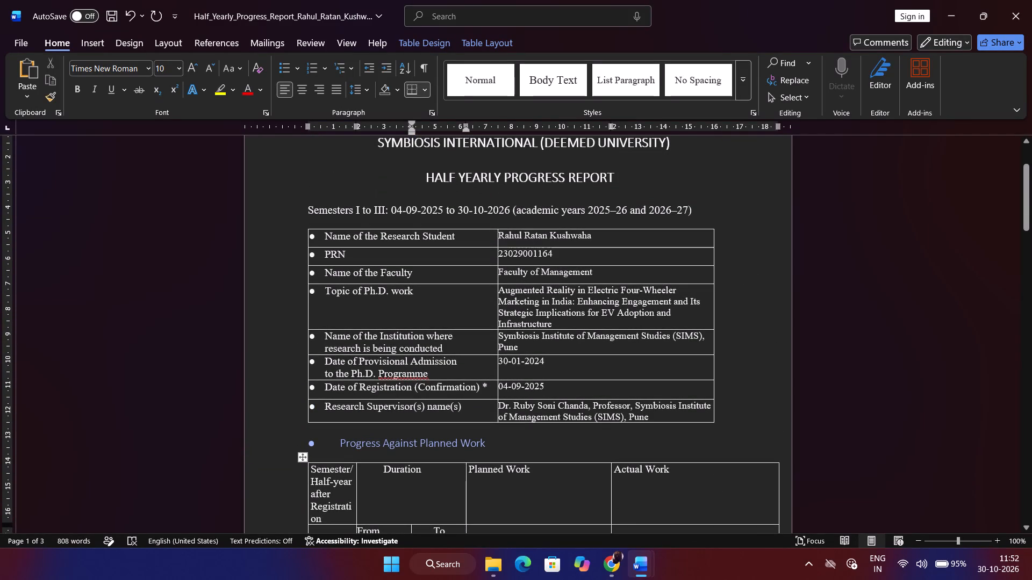
left_click(390, 214)
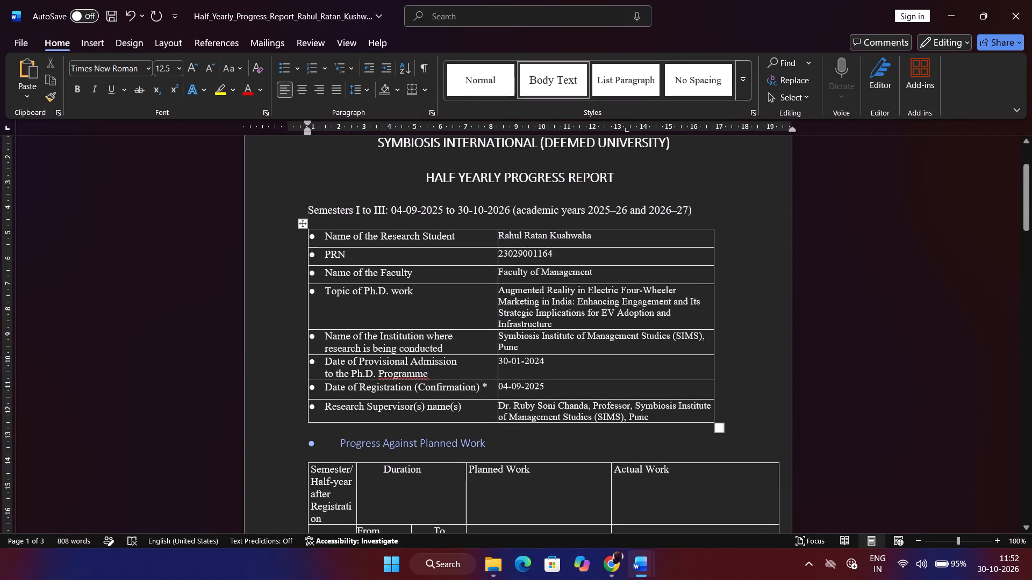
left_click(386, 206)
key("BackSpace")
key("BackSpace")
key("BackSpace")
key("BackSpace")
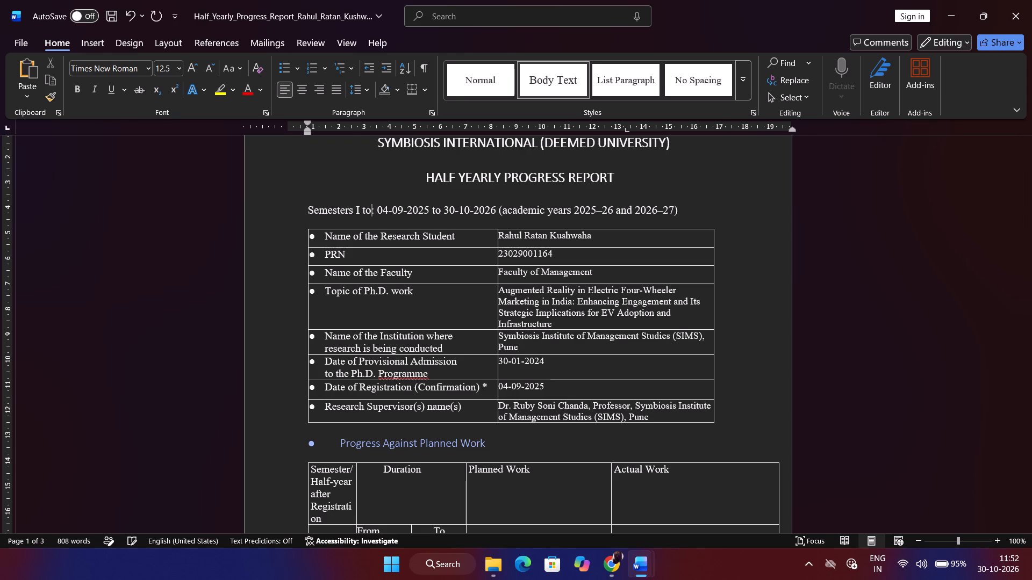
key("BackSpace")
key("BackSpace")
key("BackSpace")
key("slash")
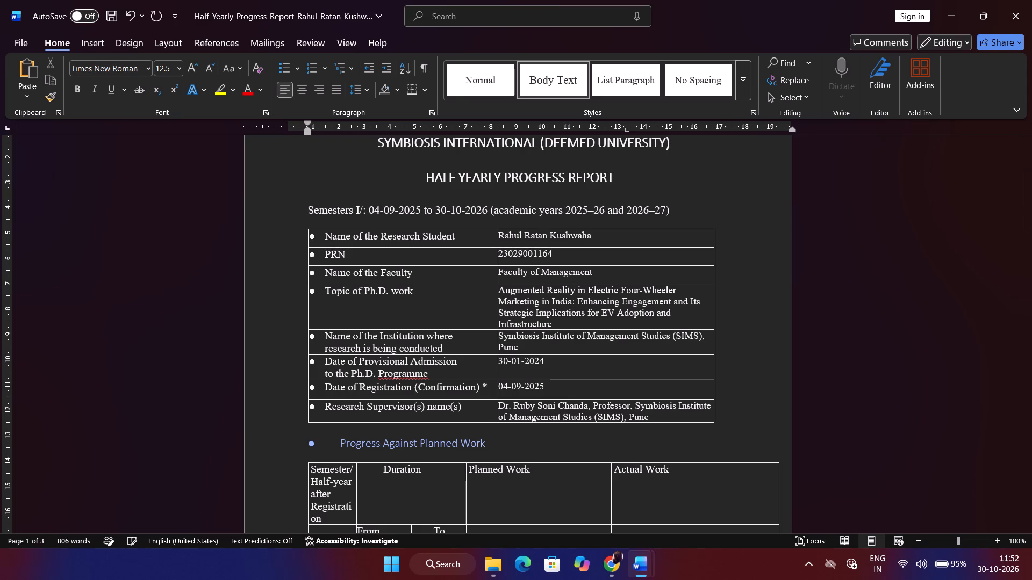
type("II")
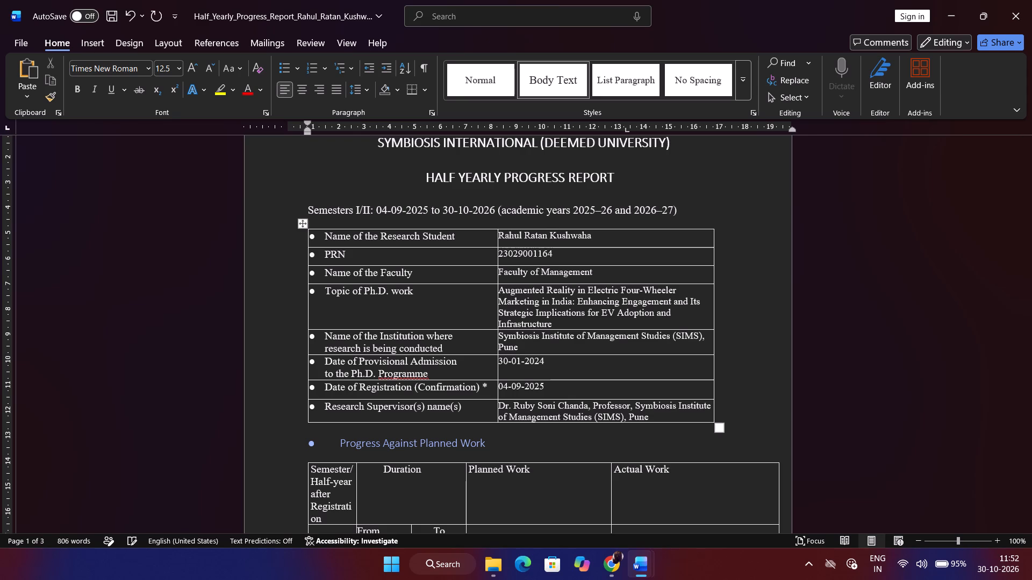
Compare the report's semester line with the blank rule book template and review the Progress Against Planned Work table.
left_click(693, 213)
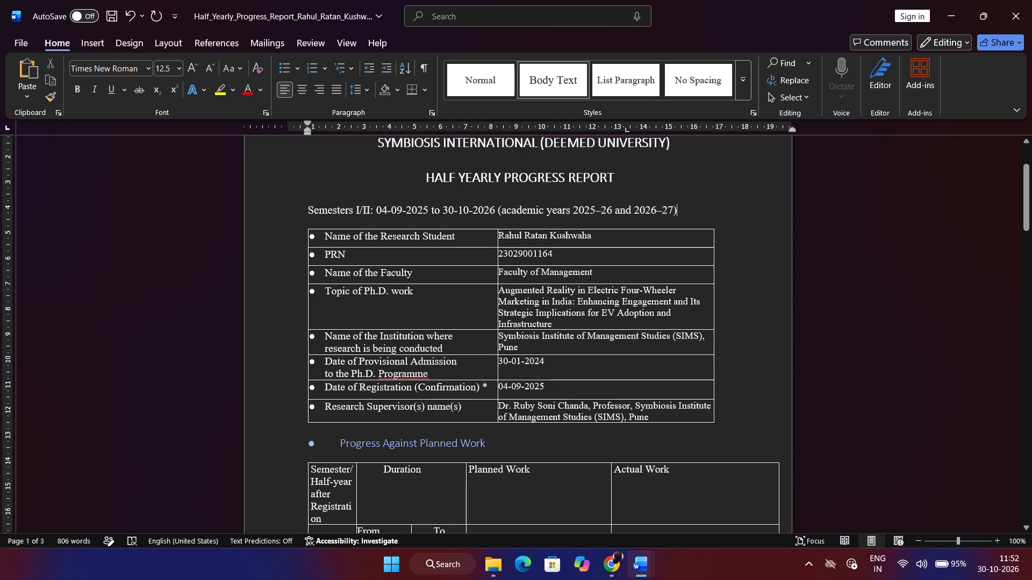
key("alt+Tab")
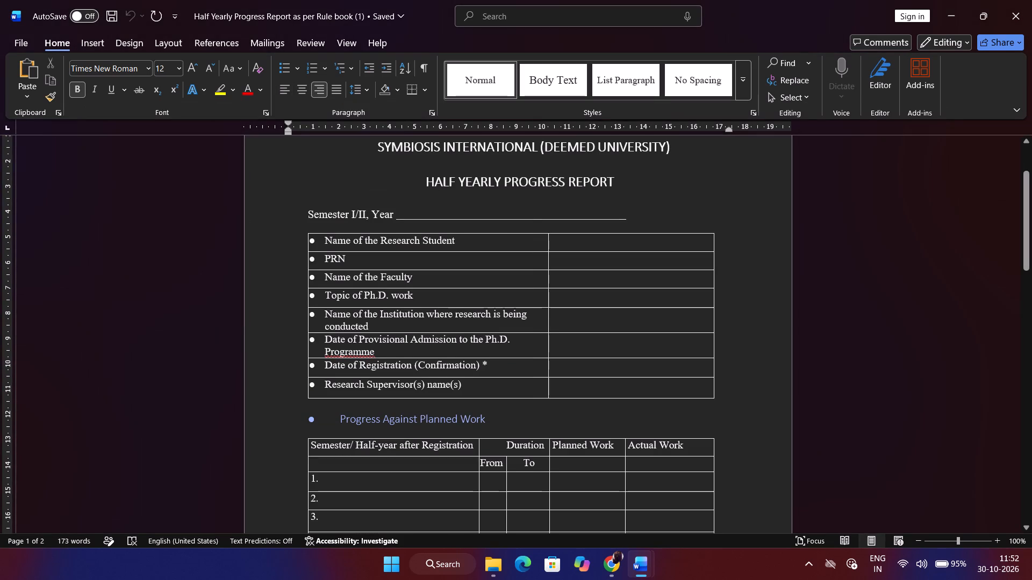
scroll(682, 233, "up", 1)
key("alt+Tab")
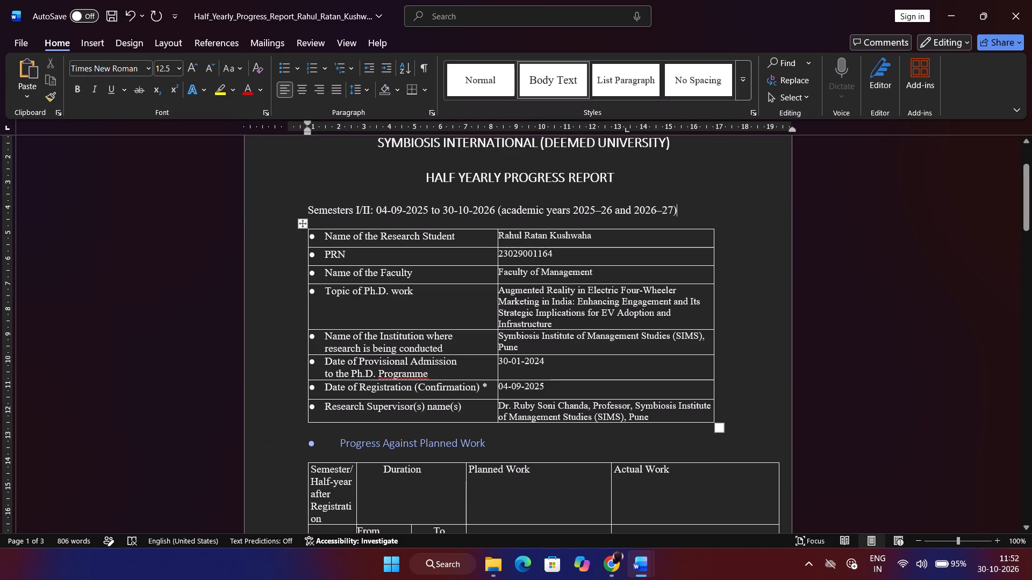
key("alt+Tab")
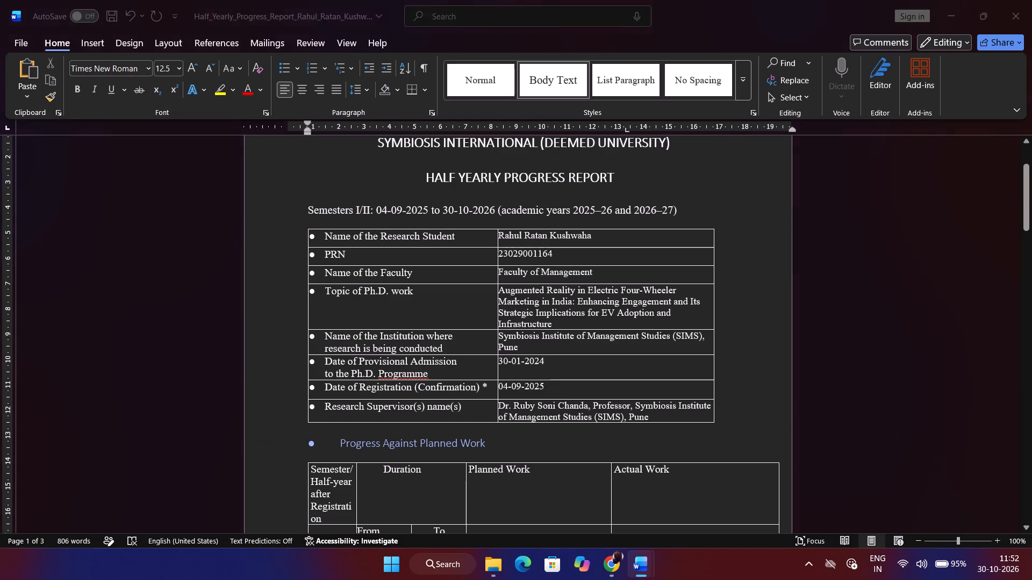
key("alt+Tab")
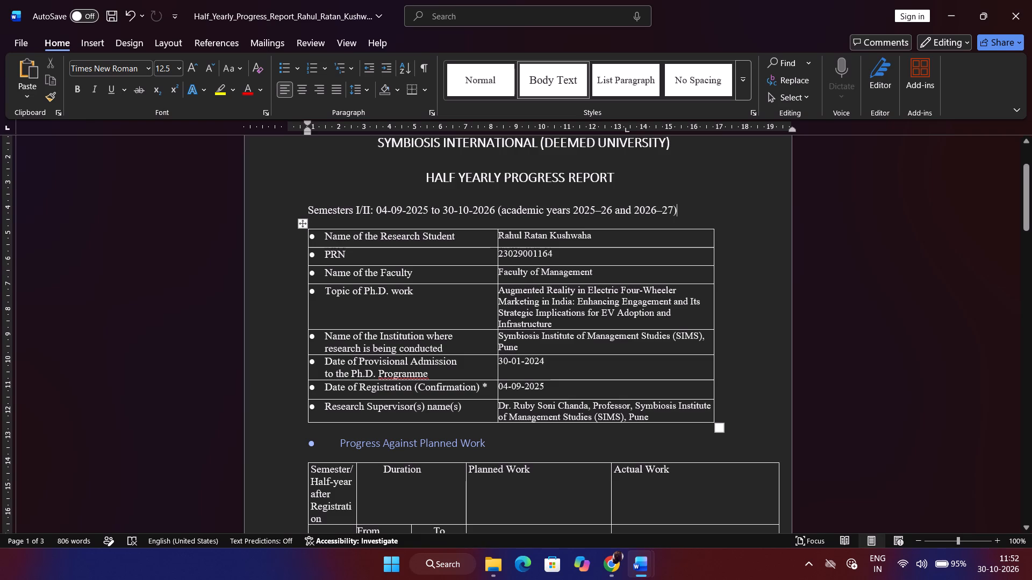
key("alt+Tab")
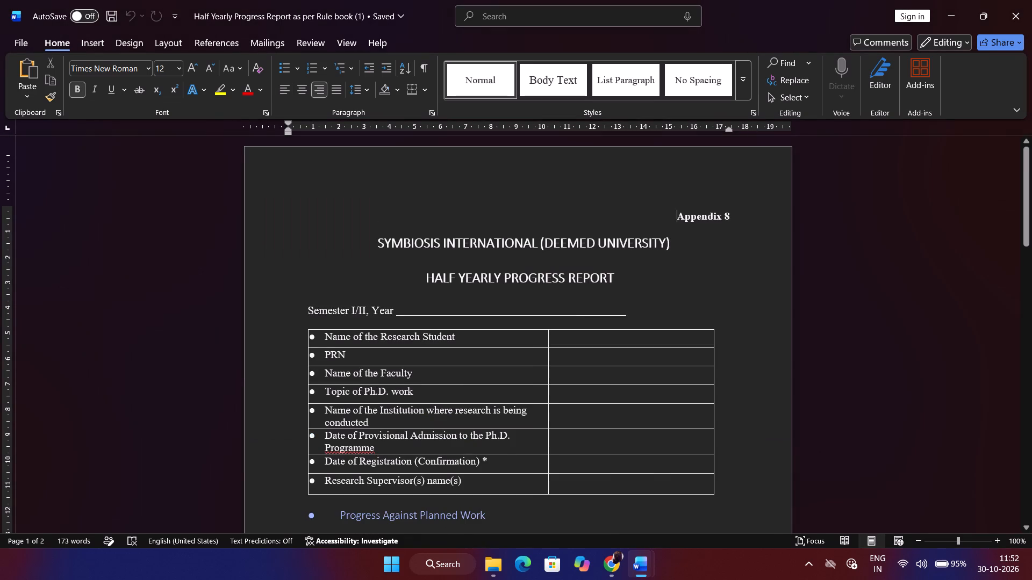
key("alt+Tab")
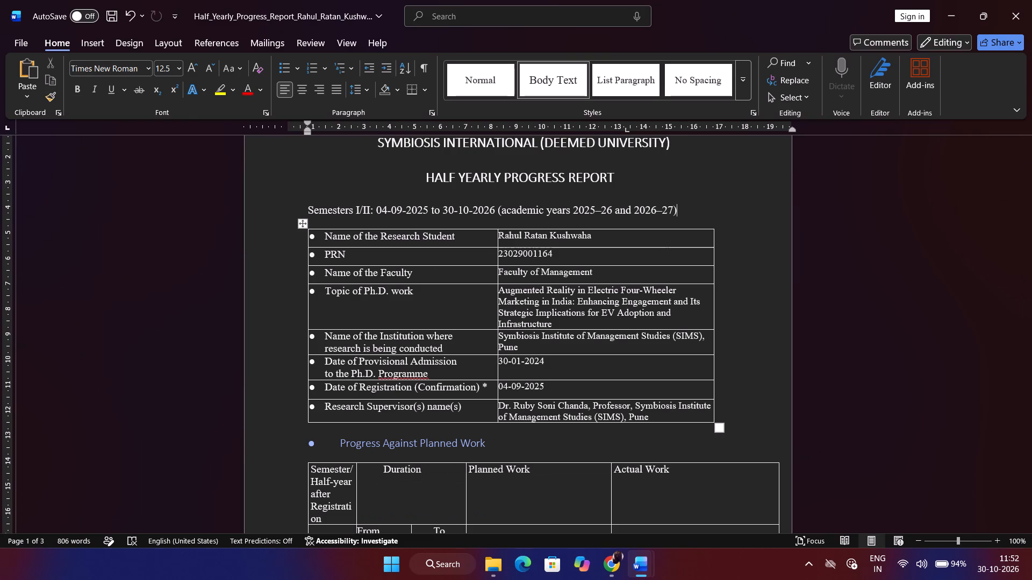
scroll(699, 295, "down", 3)
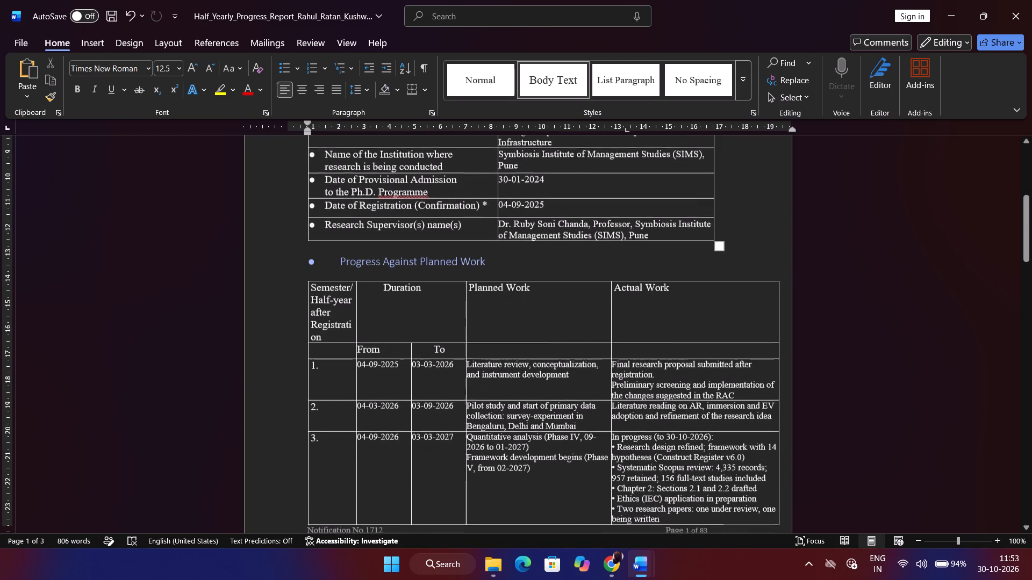
scroll(699, 295, "down", 1)
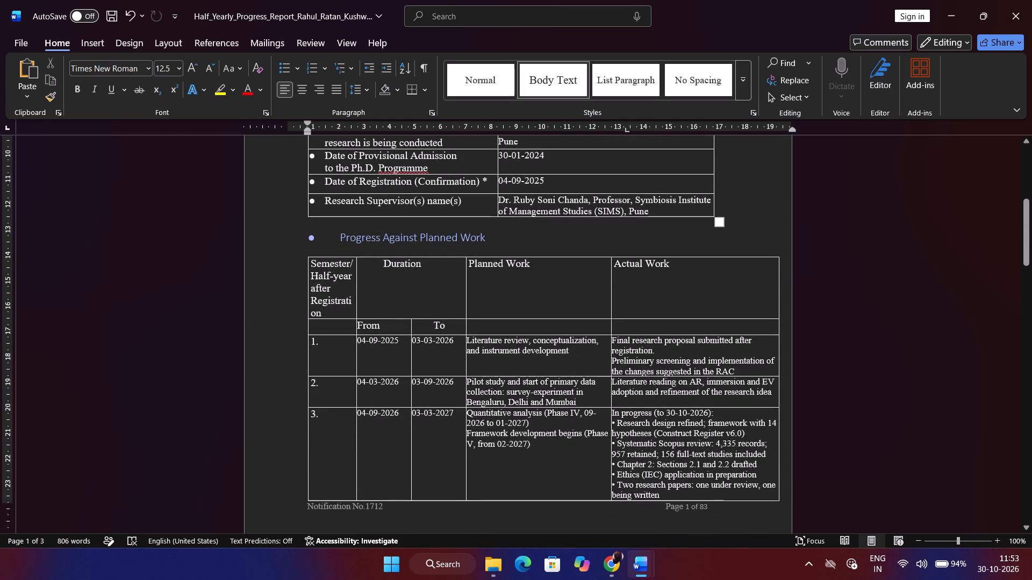
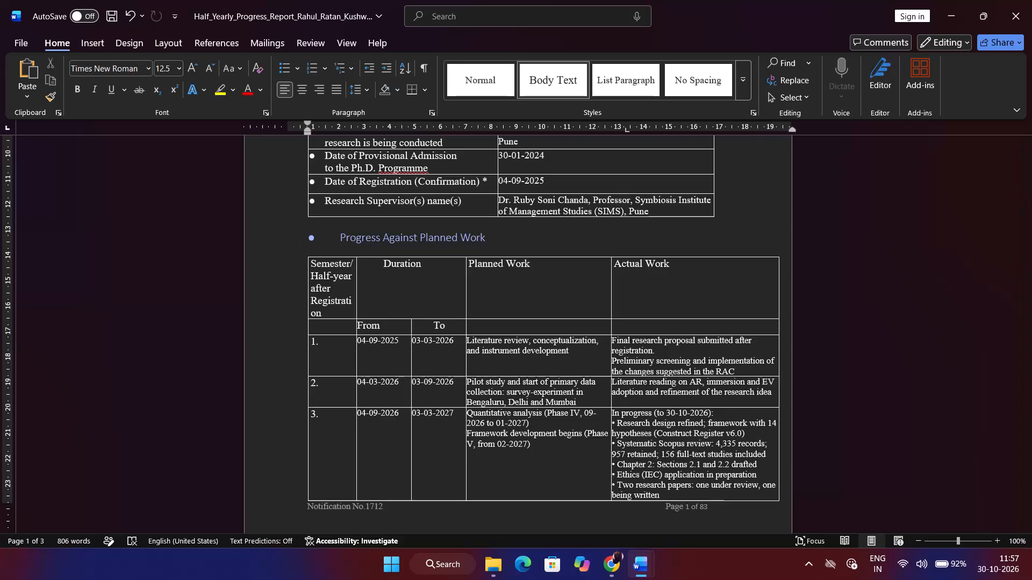
Switch from the filled progress report to the blank rule book template of the Half Yearly Progress Report.
left_click(956, 9)
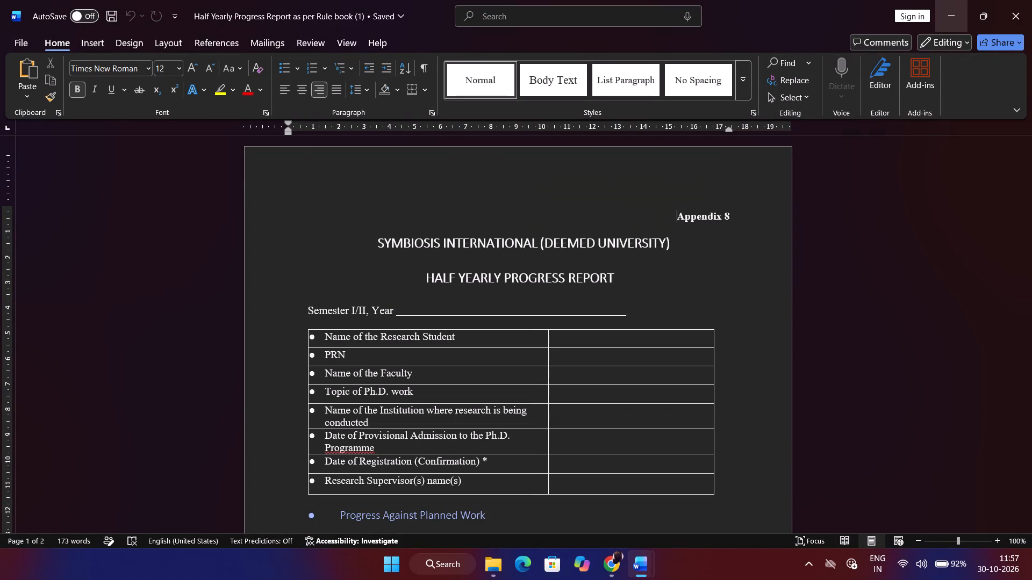
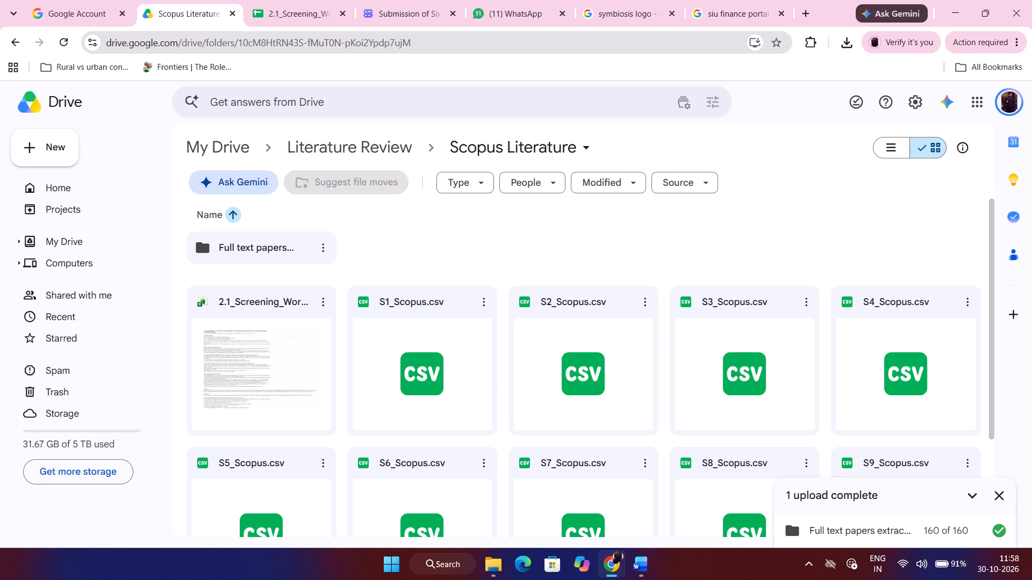
Check the report submission form, then bring up the 2.1_Screening_Workbook_v3.5 spreadsheet to consult the full-text screening records.
left_click(403, 17)
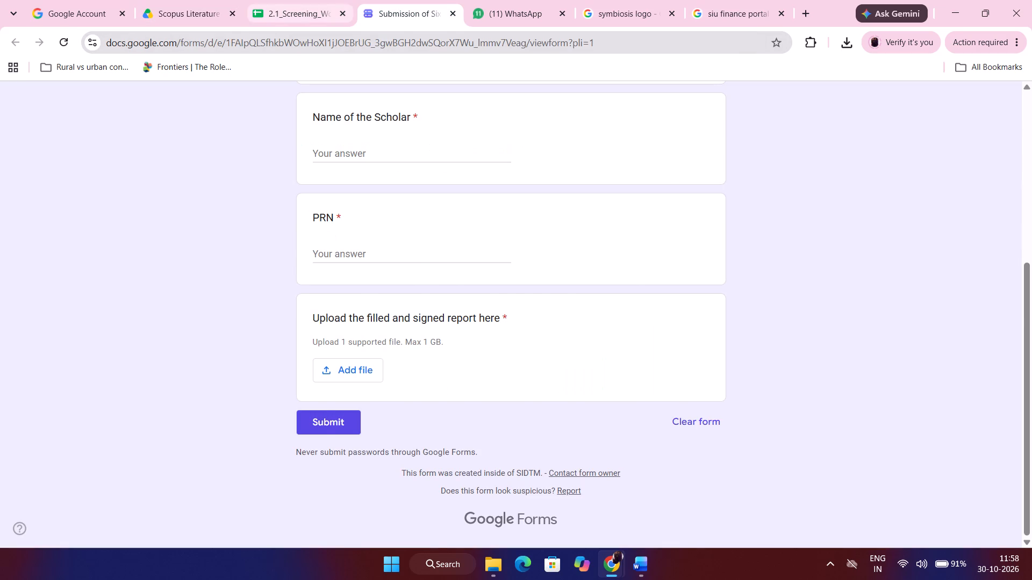
left_click(307, 3)
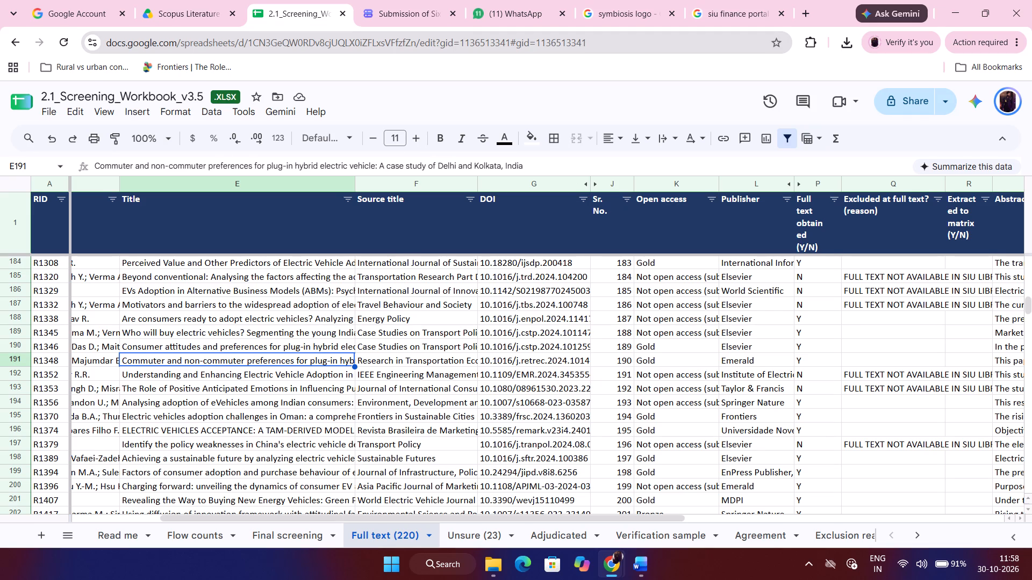
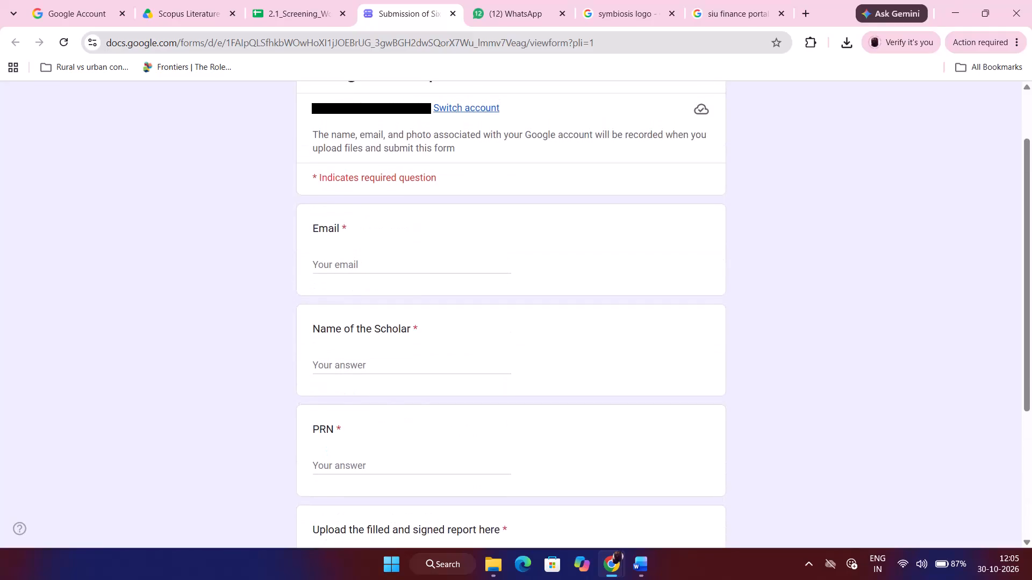
Leave the report submission form and switch past the screening workbook to the Scopus Literature folder in Google Drive.
scroll(714, 319, "up", 2)
left_click(314, 11)
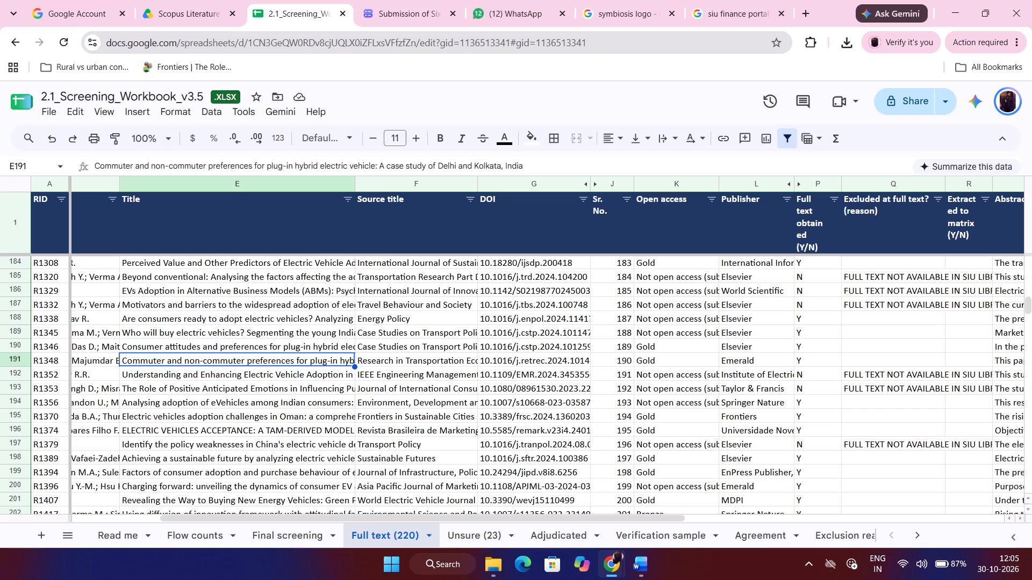
left_click(185, 12)
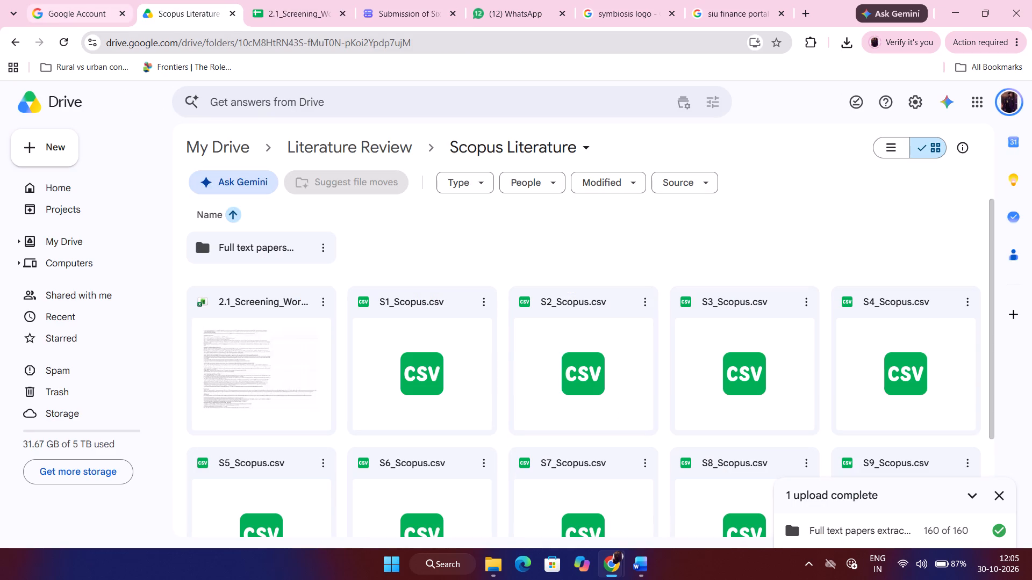
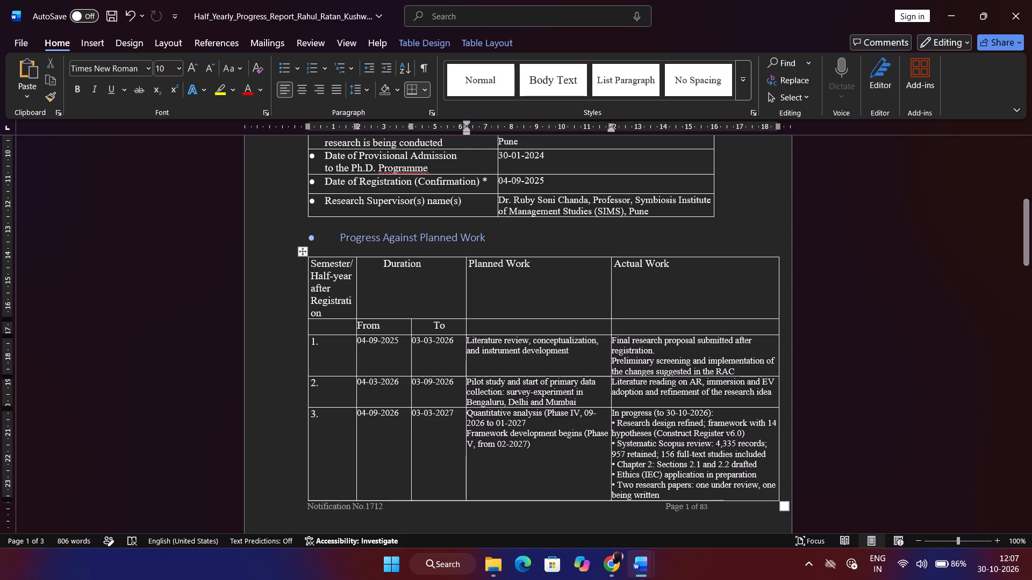
Delete the Phase IV bracketed note after "Quantitative analysis" in the semester 3 Planned Work cell.
key("BackSpace")
key("BackSpace")
key("BackSpace")
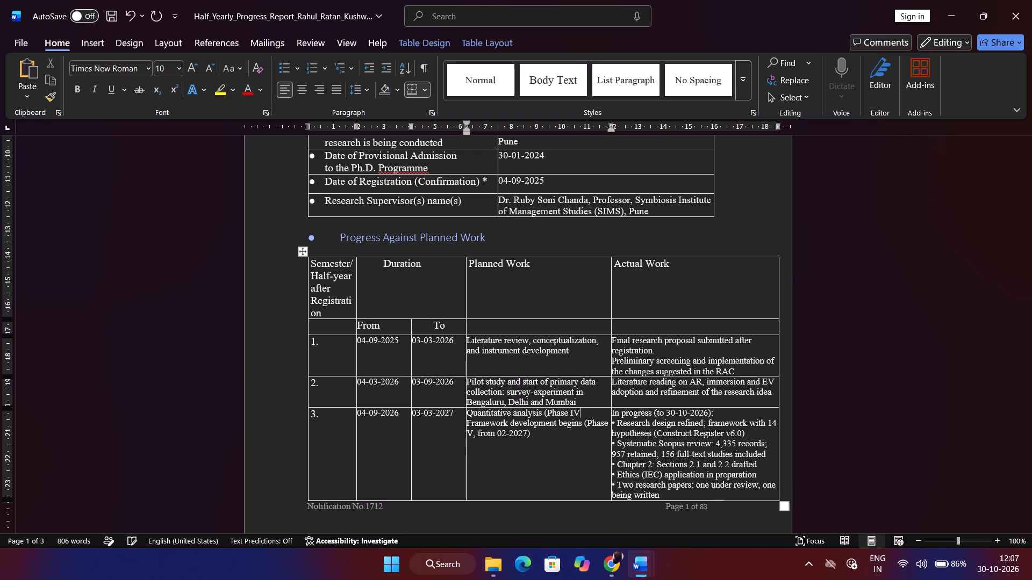
key("BackSpace")
key("BackSpace")
key("BackSpace")
key("BackSpace")
key("BackSpace")
key("BackSpace")
key("BackSpace")
Delete the Phase V bracketed note after "Framework development begins" in the semester 3 Planned Work cell.
key("Down")
key("Down")
key("BackSpace")
key("BackSpace")
key("BackSpace")
key("BackSpace")
key("BackSpace")
key("BackSpace")
key("BackSpace")
key("BackSpace")
key("BackSpace")
key("BackSpace")
key("BackSpace")
key("BackSpace")
key("BackSpace")
key("BackSpace")
key("BackSpace")
key("BackSpace")
key("BackSpace")
key("BackSpace")
key("BackSpace")
key("BackSpace")
key("BackSpace")
key("BackSpace")
key("BackSpace")
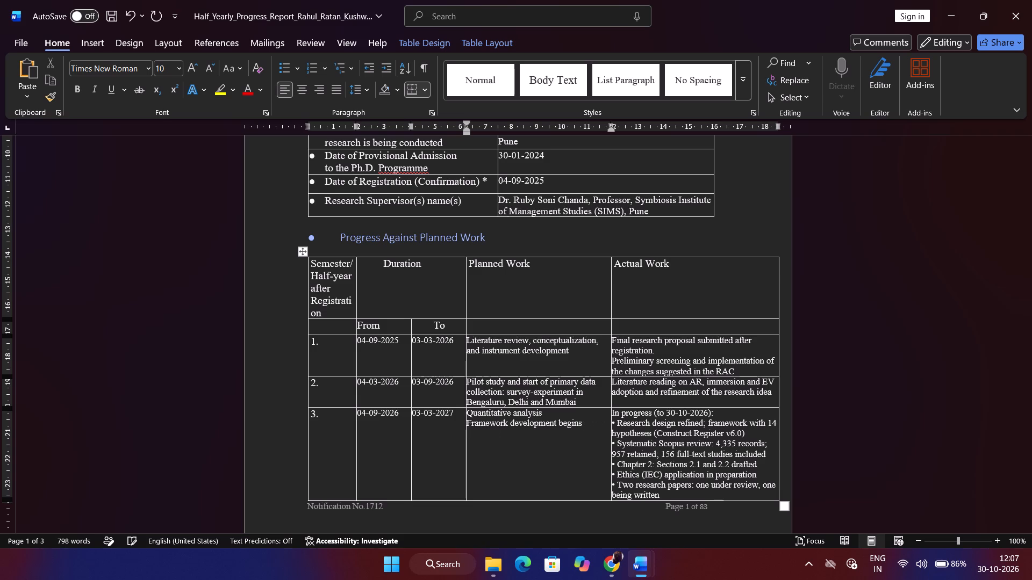
Review the student details table and the Progress Against Planned Work table on the report's first page.
scroll(639, 396, "up", 3)
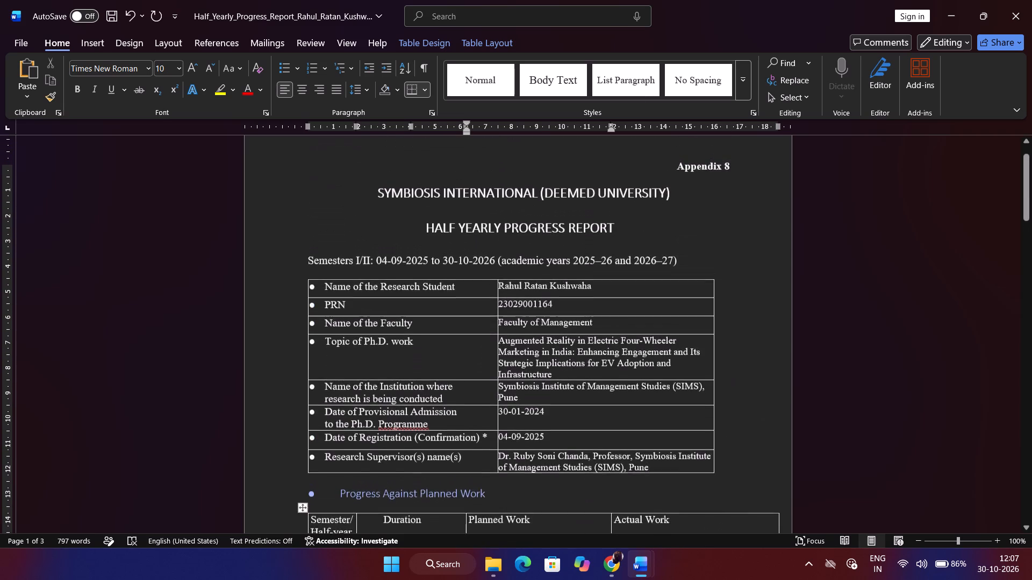
scroll(639, 396, "down", 1)
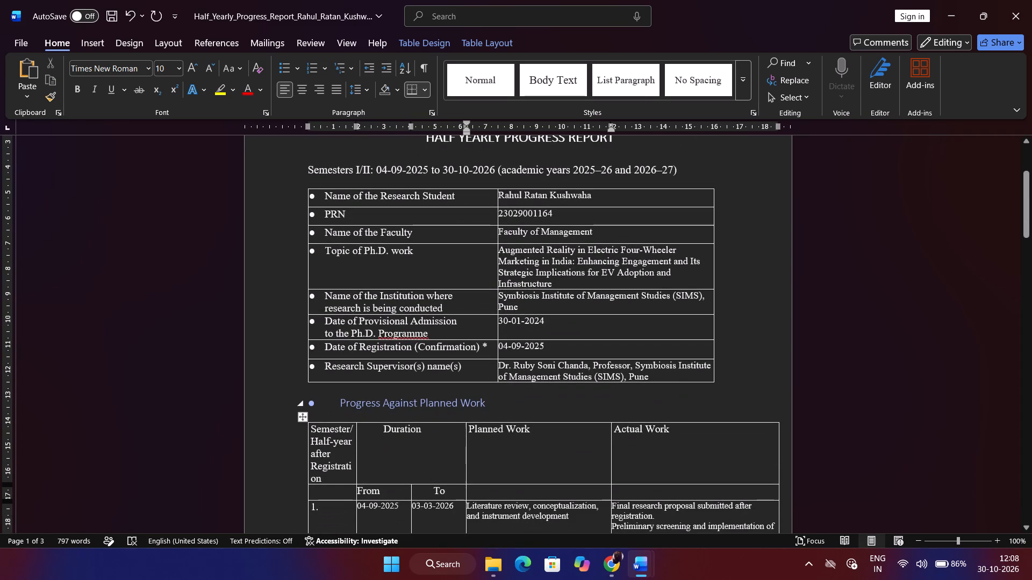
scroll(639, 396, "down", 1)
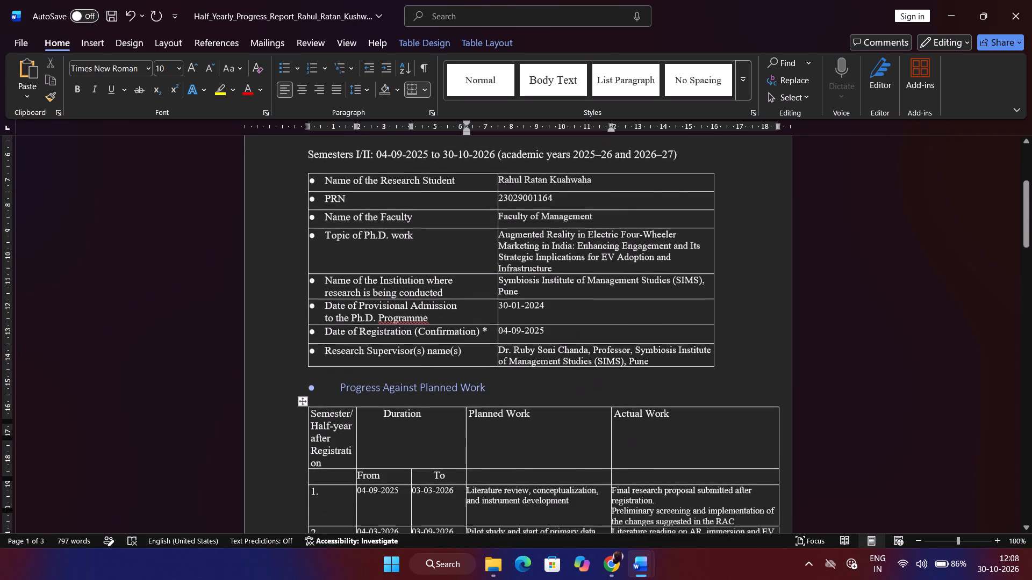
scroll(639, 396, "down", 1)
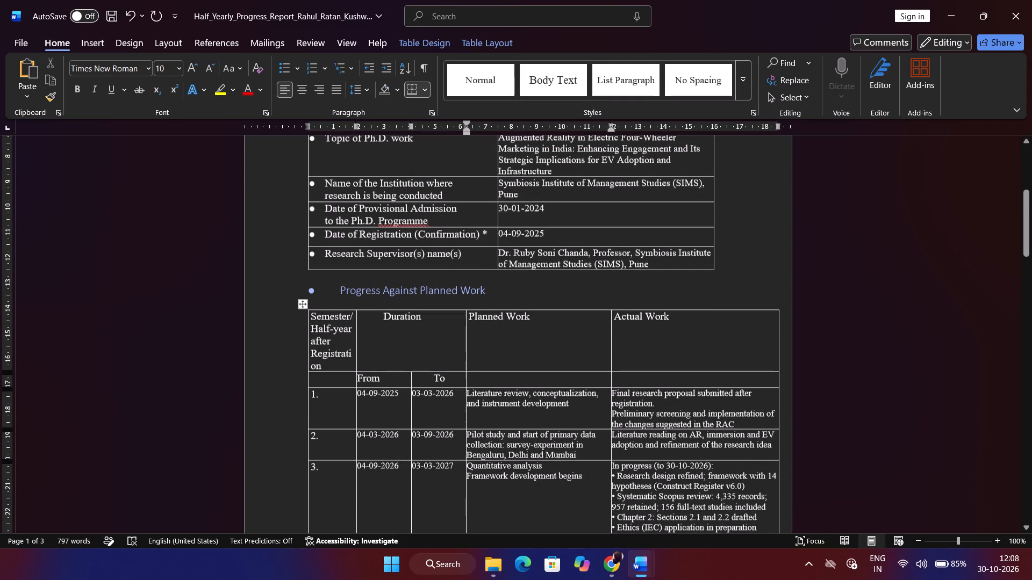
scroll(639, 396, "down", 1)
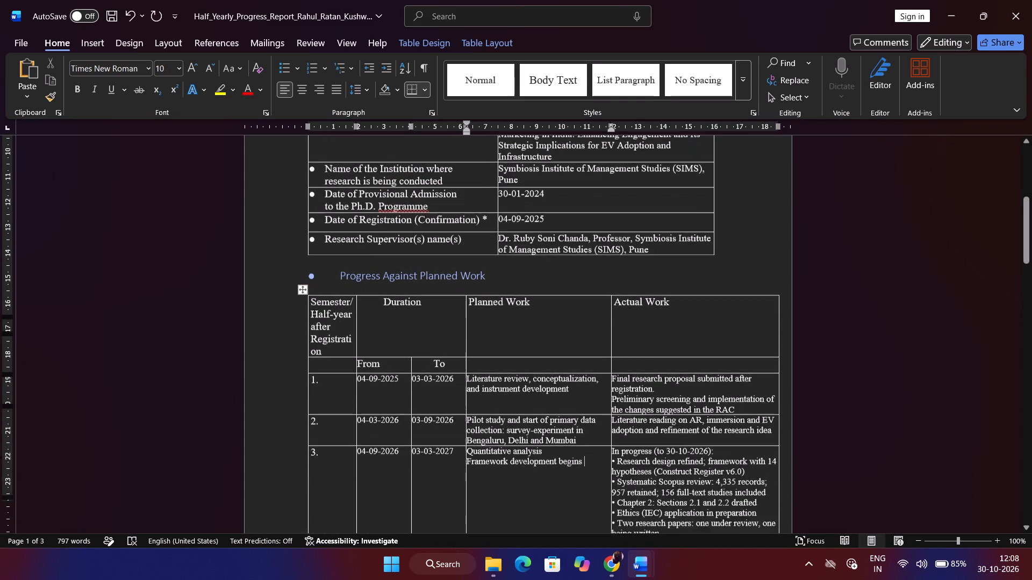
scroll(639, 396, "down", 1)
scroll(639, 396, "up", 2)
scroll(639, 396, "down", 1)
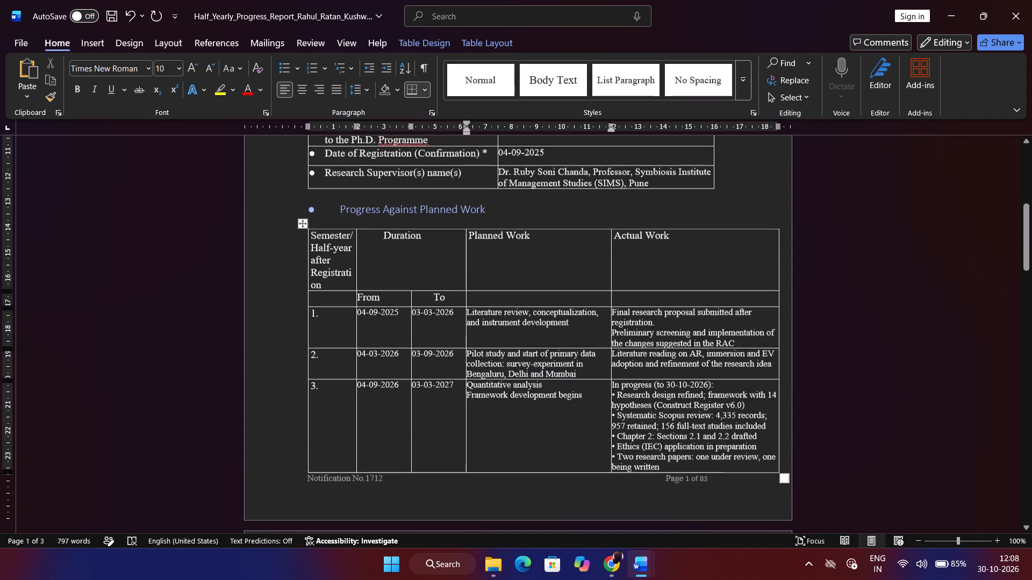
scroll(639, 396, "down", 1)
scroll(639, 396, "up", 1)
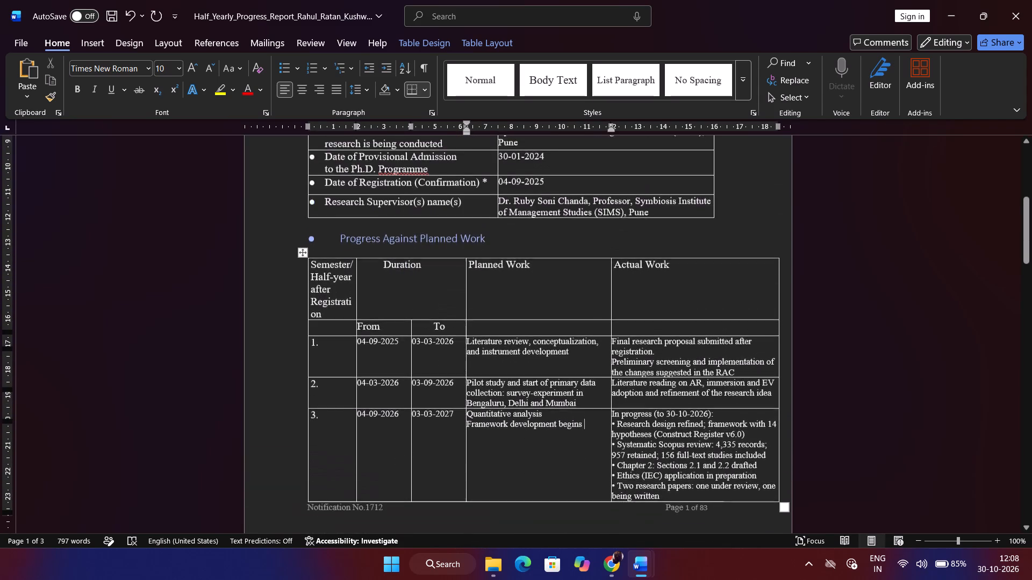
scroll(639, 396, "up", 1)
scroll(639, 396, "down", 1)
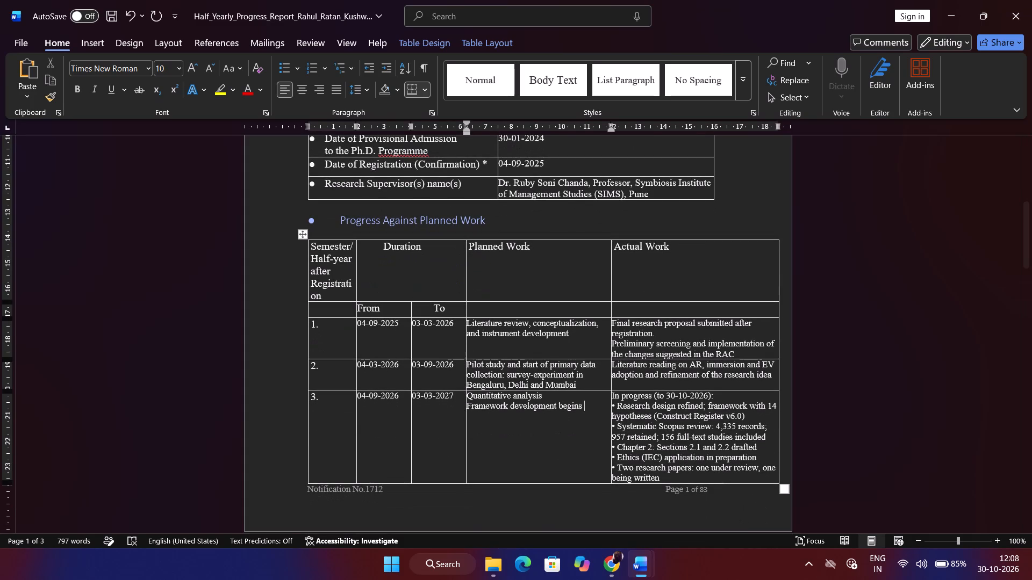
scroll(639, 396, "up", 1)
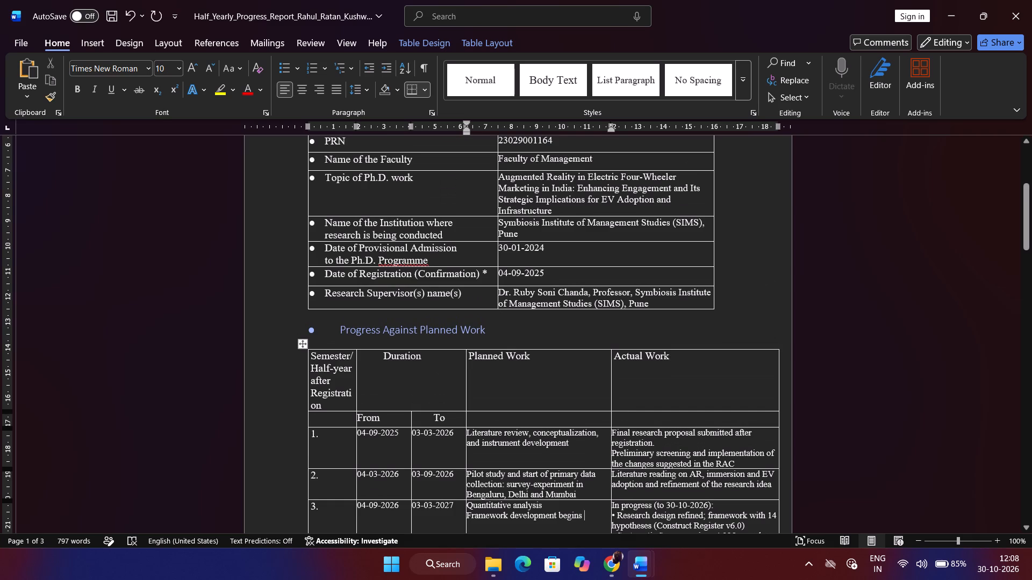
scroll(639, 396, "up", 2)
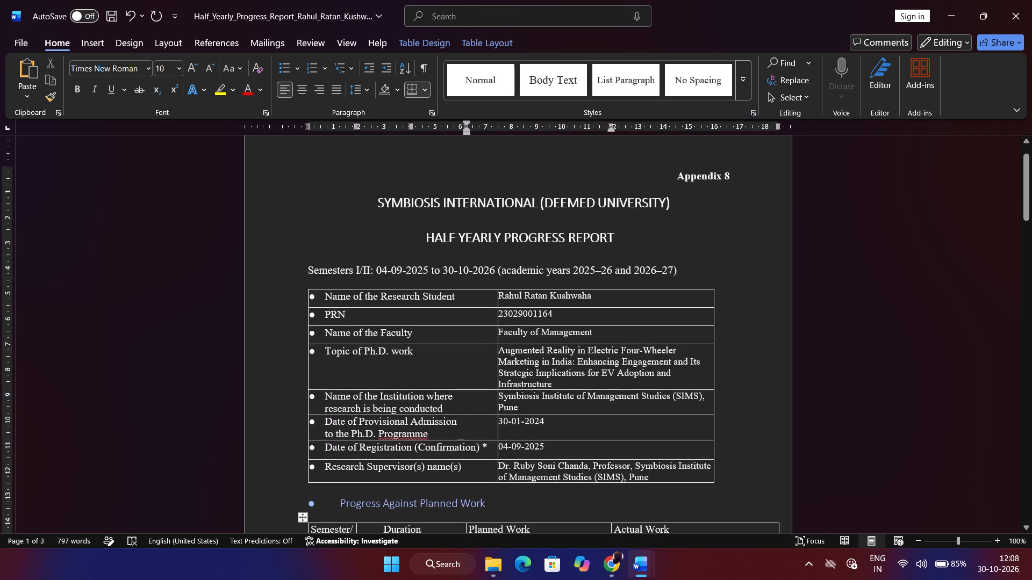
scroll(639, 396, "down", 1)
scroll(639, 396, "up", 1)
scroll(639, 396, "down", 1)
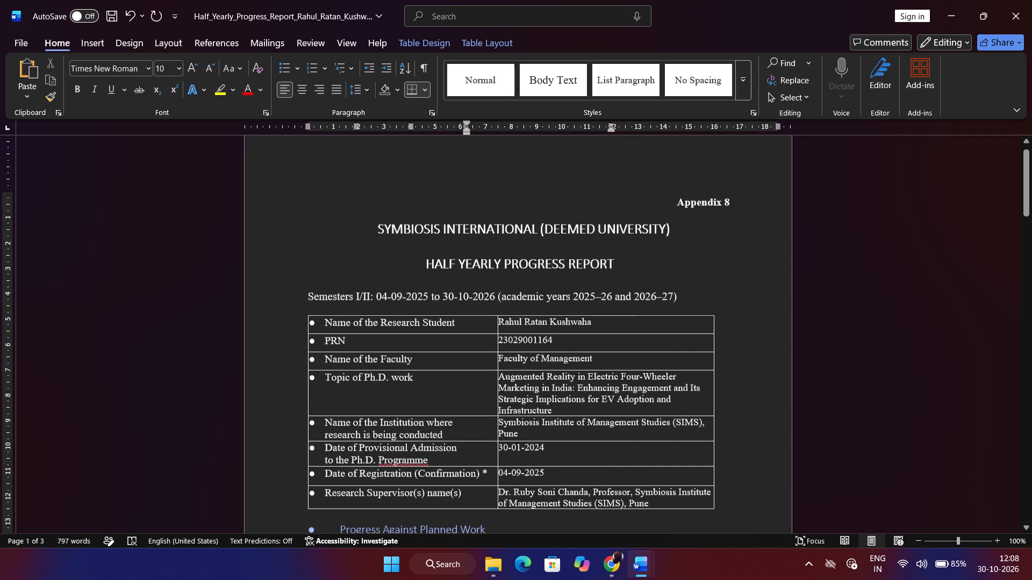
scroll(639, 396, "down", 2)
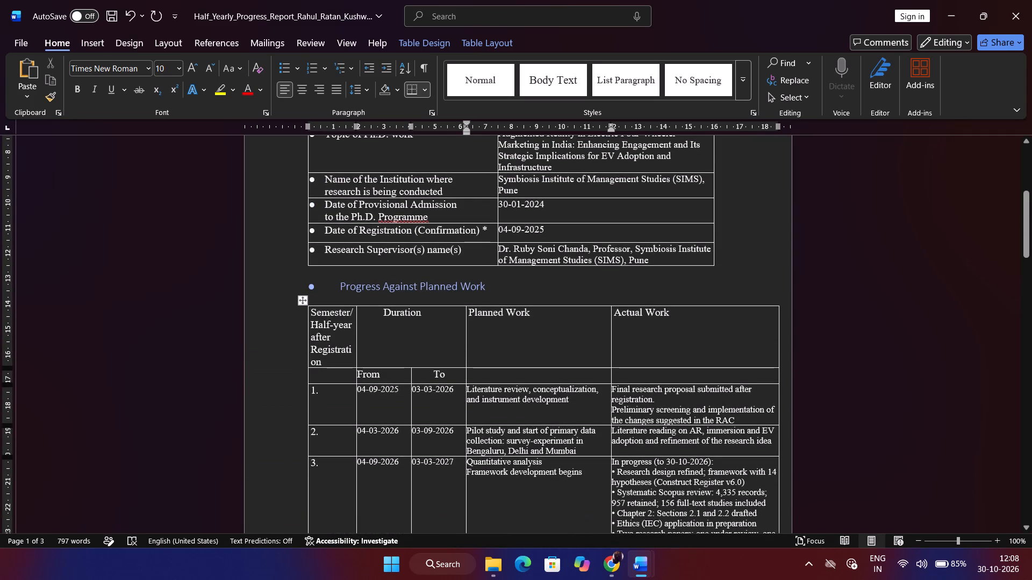
scroll(582, 346, "up", 1)
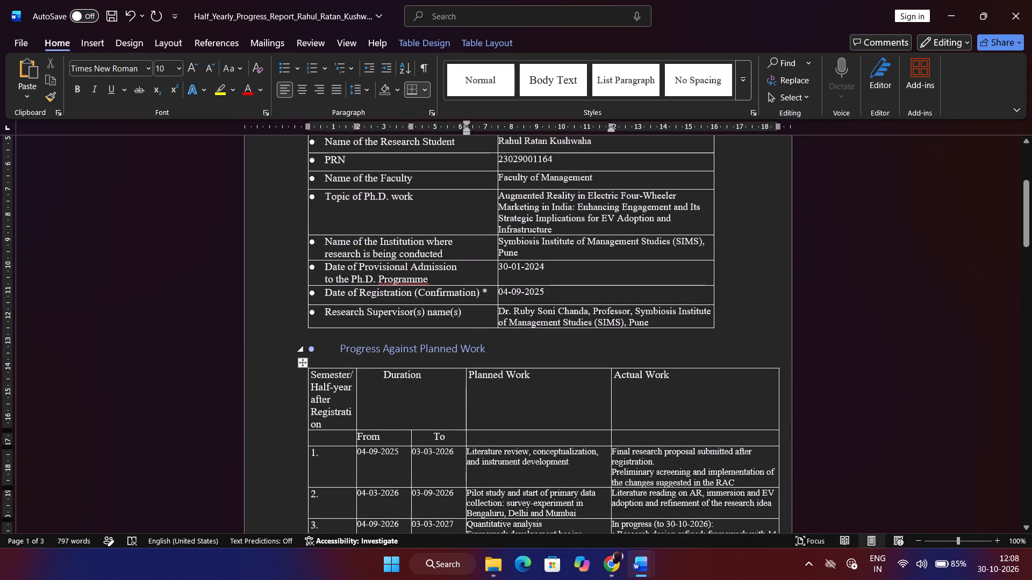
scroll(582, 346, "down", 3)
Review the rest of the report: progress narrative, publication details, difficulties encountered and supervisor recommendations.
scroll(582, 346, "down", 1)
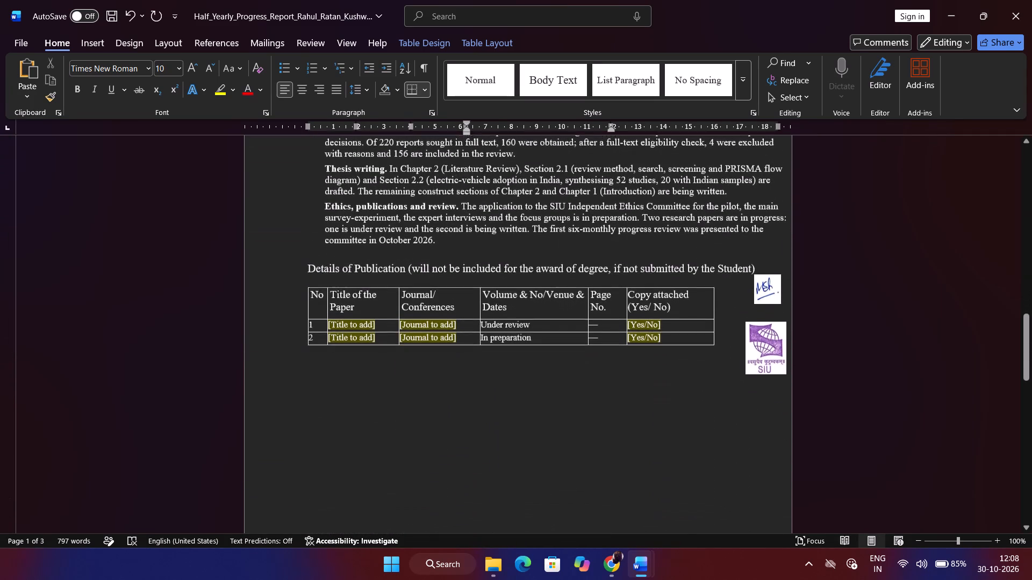
scroll(582, 346, "up", 2)
scroll(582, 346, "down", 2)
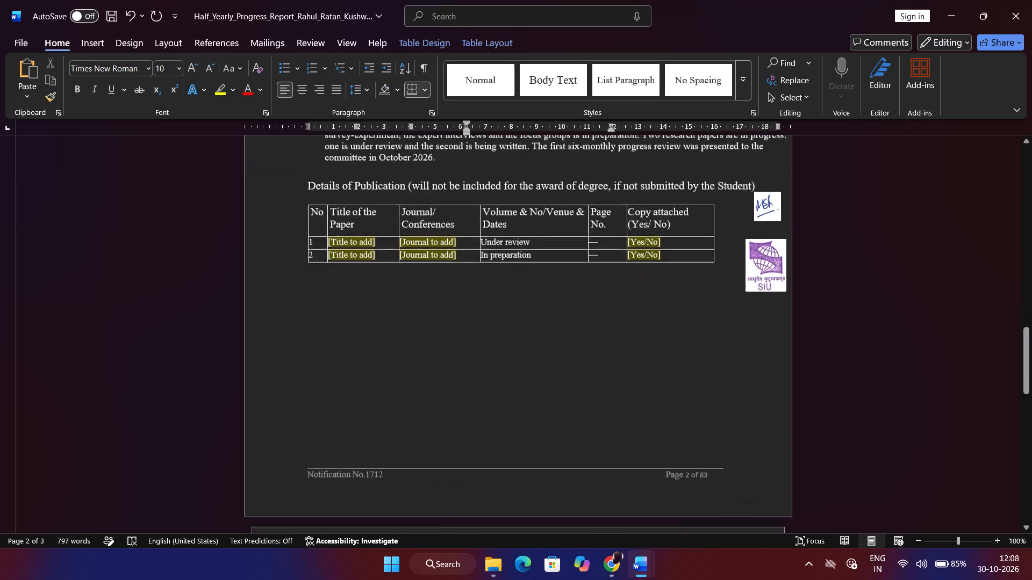
scroll(582, 346, "down", 1)
scroll(582, 346, "up", 2)
scroll(582, 346, "down", 1)
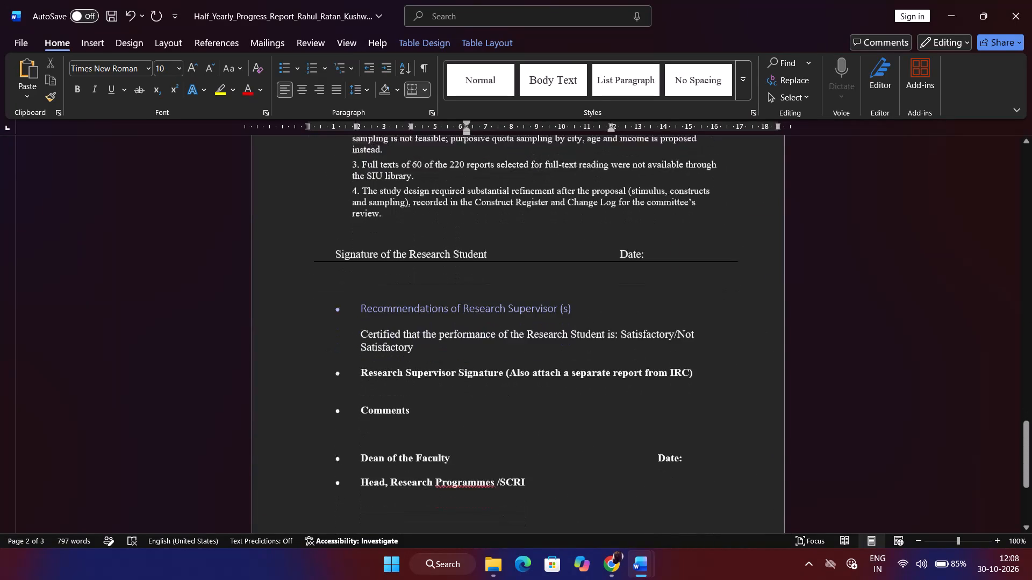
scroll(582, 346, "down", 1)
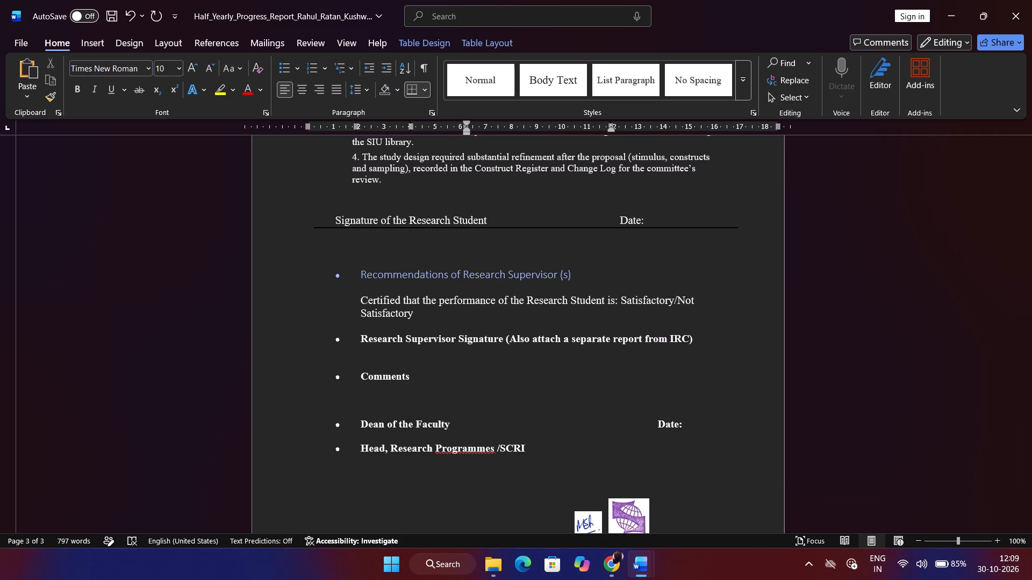
scroll(568, 311, "up", 1)
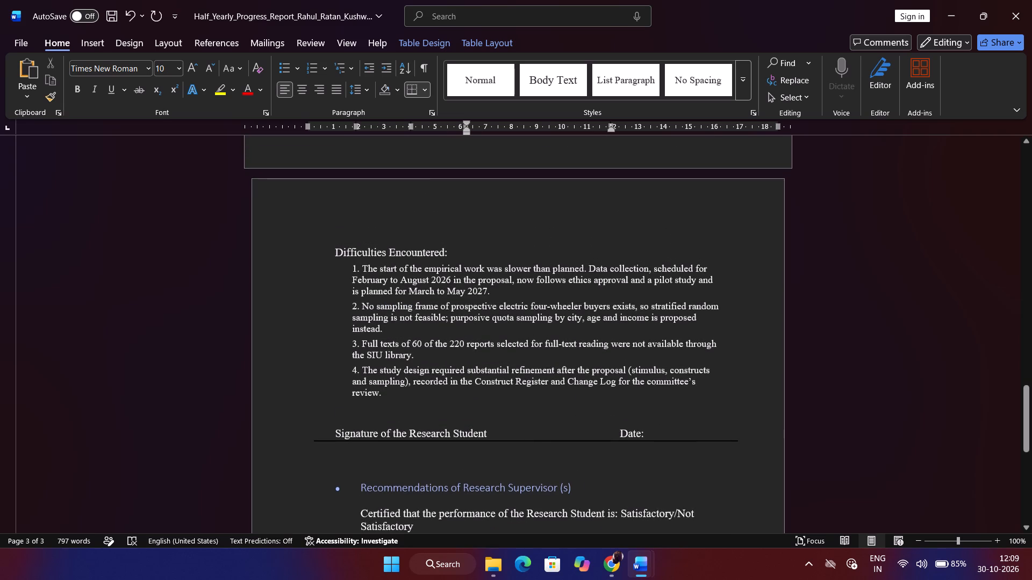
scroll(568, 311, "down", 1)
scroll(568, 311, "up", 3)
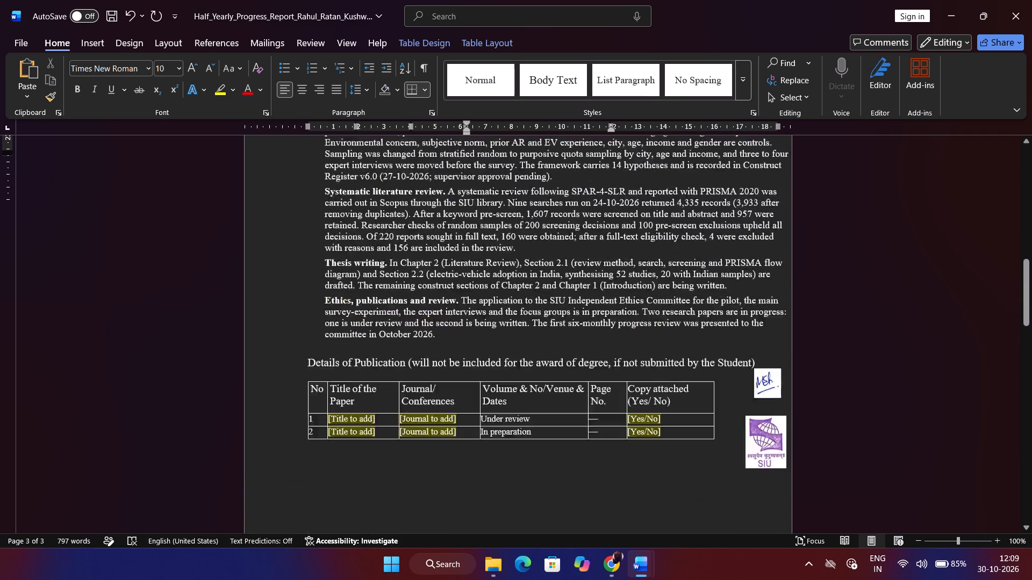
scroll(568, 311, "up", 5)
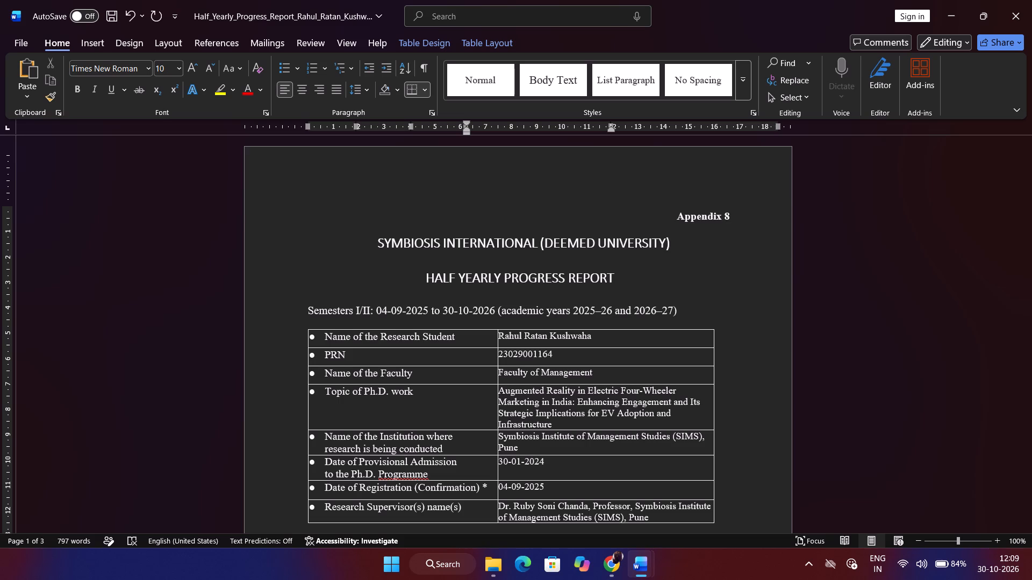
Move the pilot study and primary data collection text from semester 2's Planned Work cell to the end of semester 1's Planned Work.
scroll(686, 364, "down", 1)
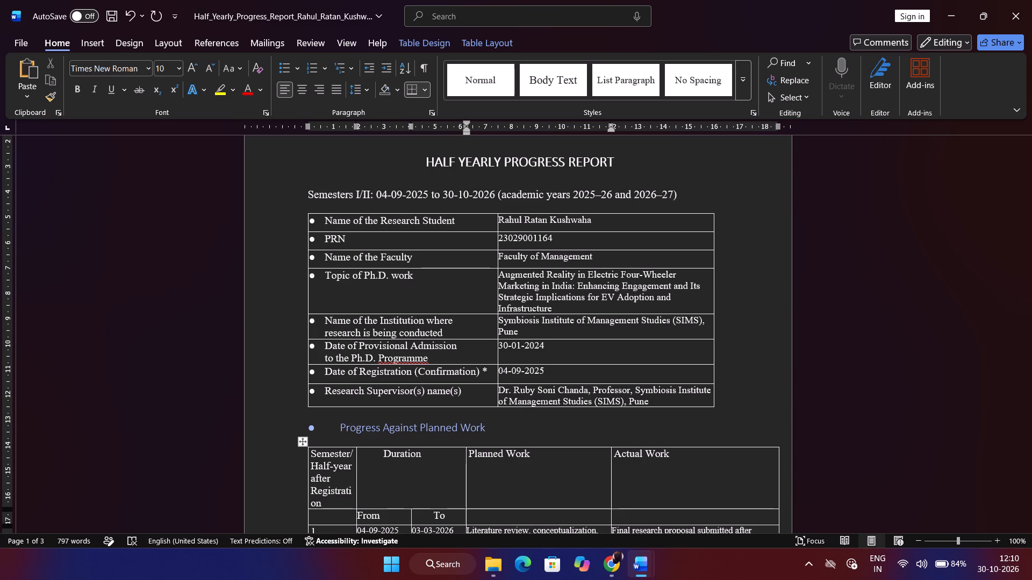
scroll(686, 364, "up", 3)
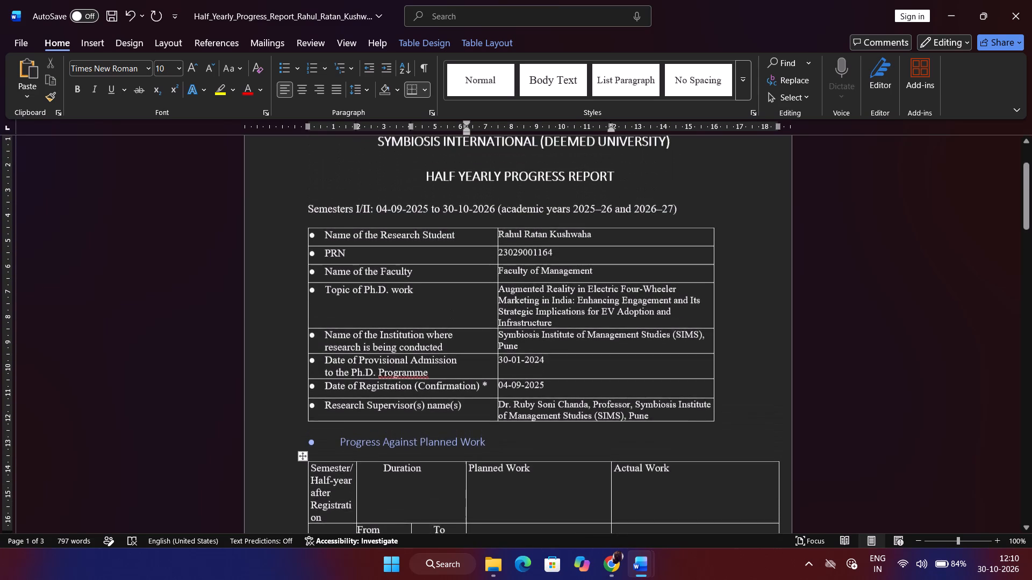
scroll(686, 364, "up", 1)
scroll(686, 364, "down", 2)
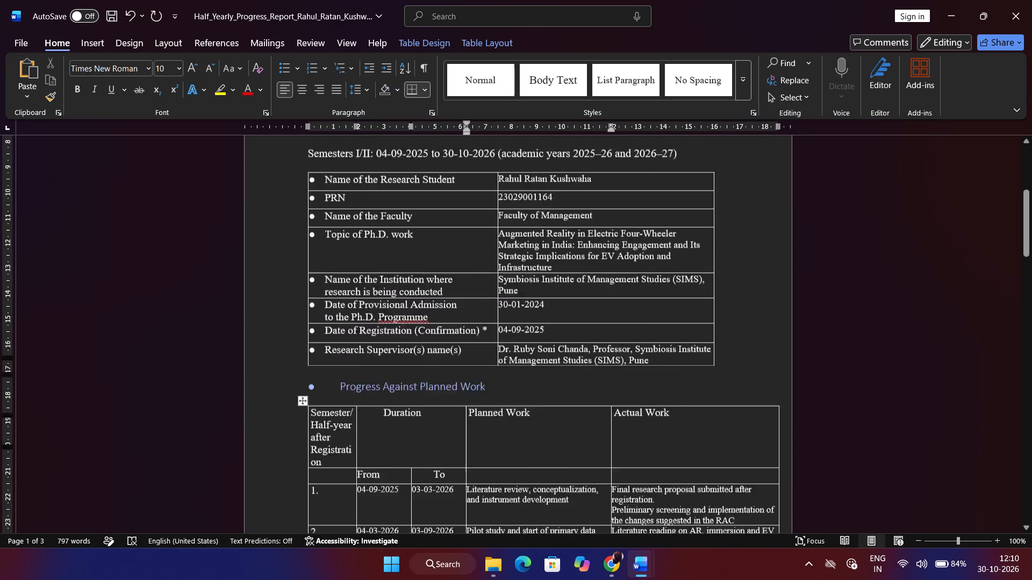
scroll(686, 364, "down", 1)
left_click(457, 371)
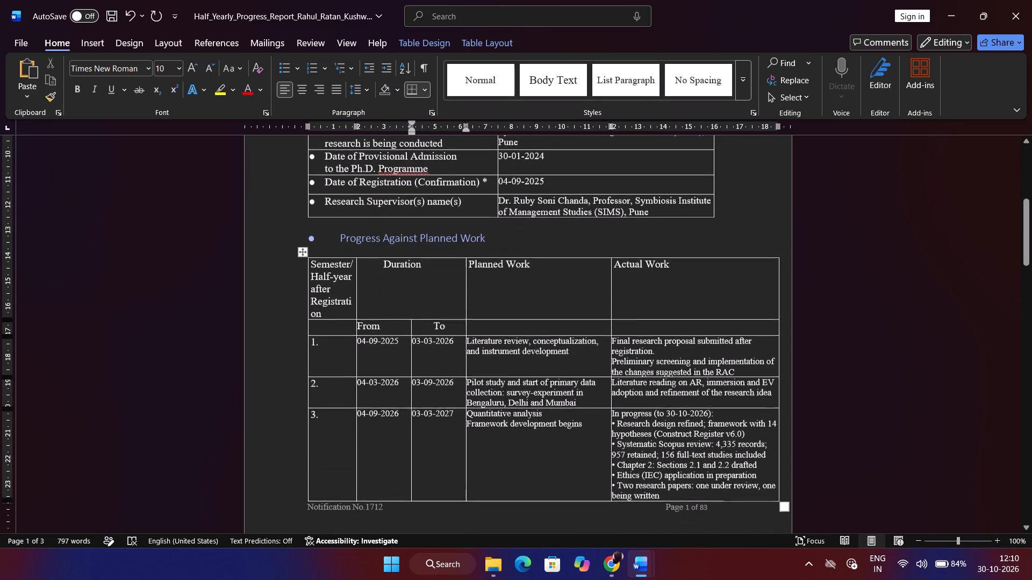
left_click(583, 400)
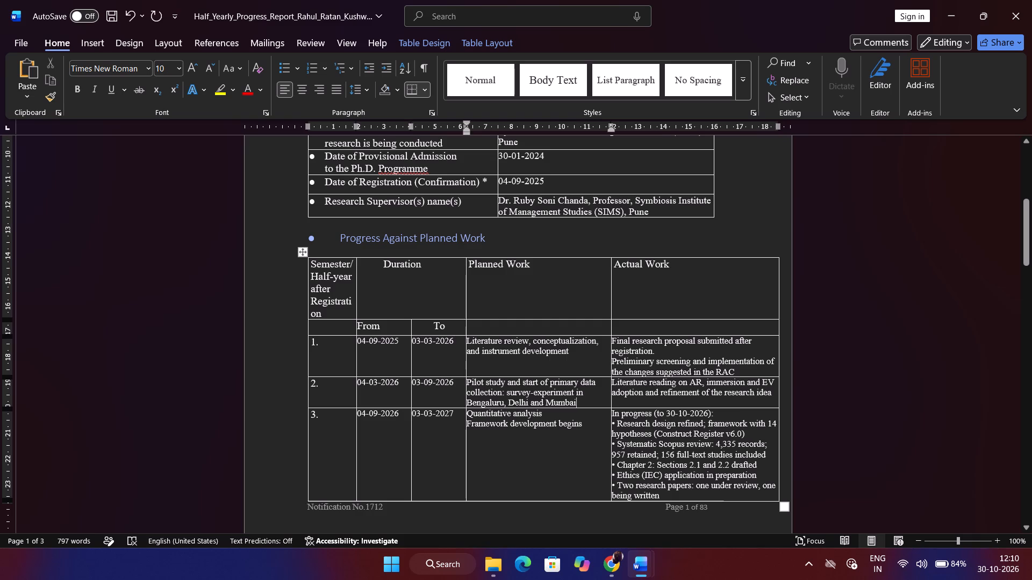
left_click_drag(583, 401, 476, 395)
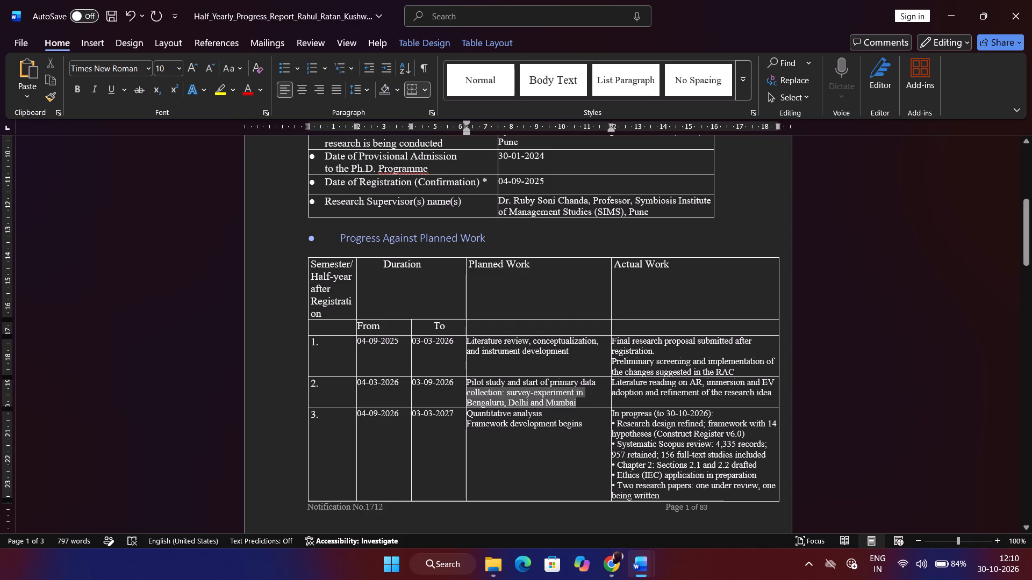
left_click_drag(476, 395, 471, 382)
key("ctrl+x")
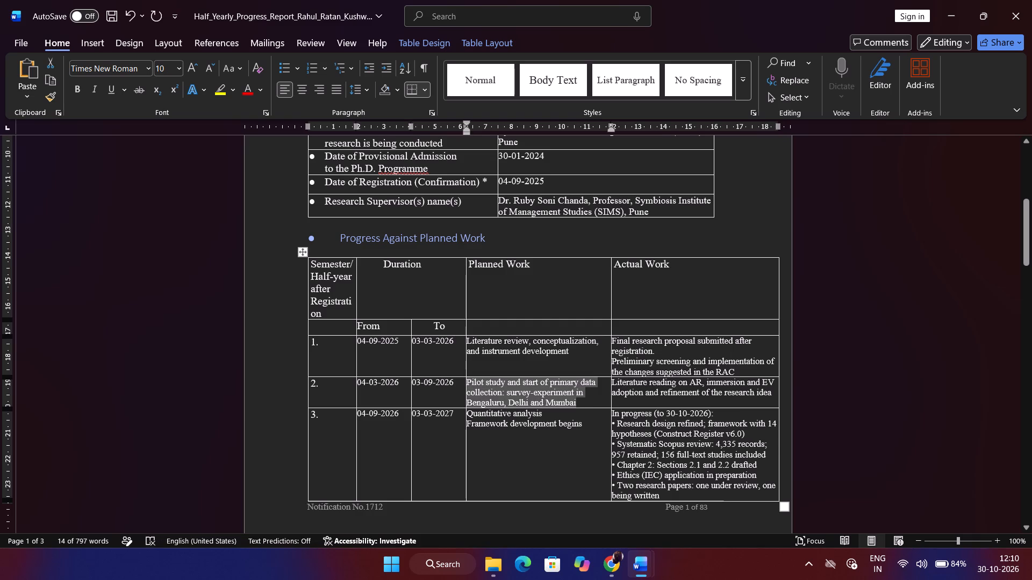
left_click(569, 365)
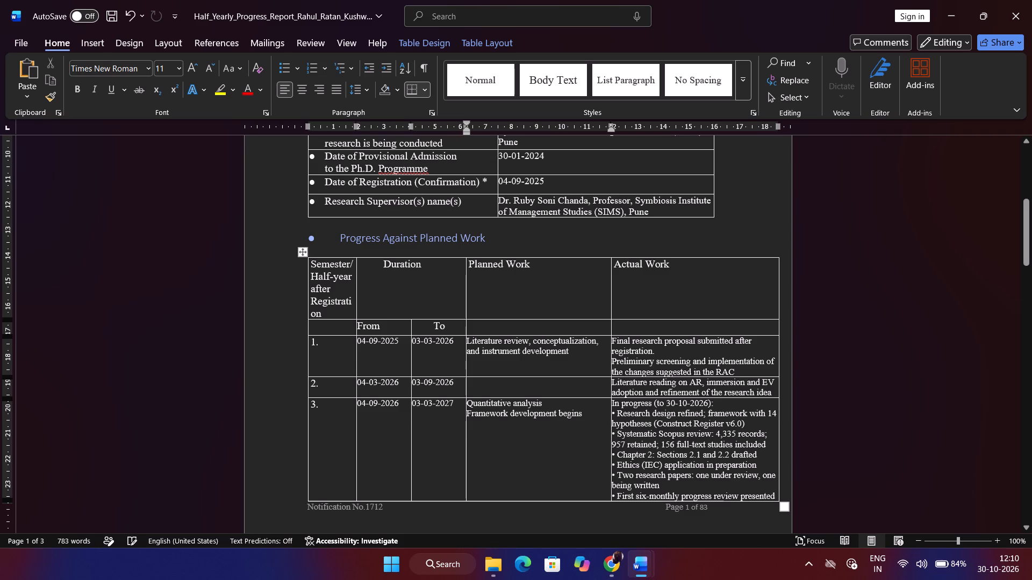
key("ctrl+v")
left_click(573, 426)
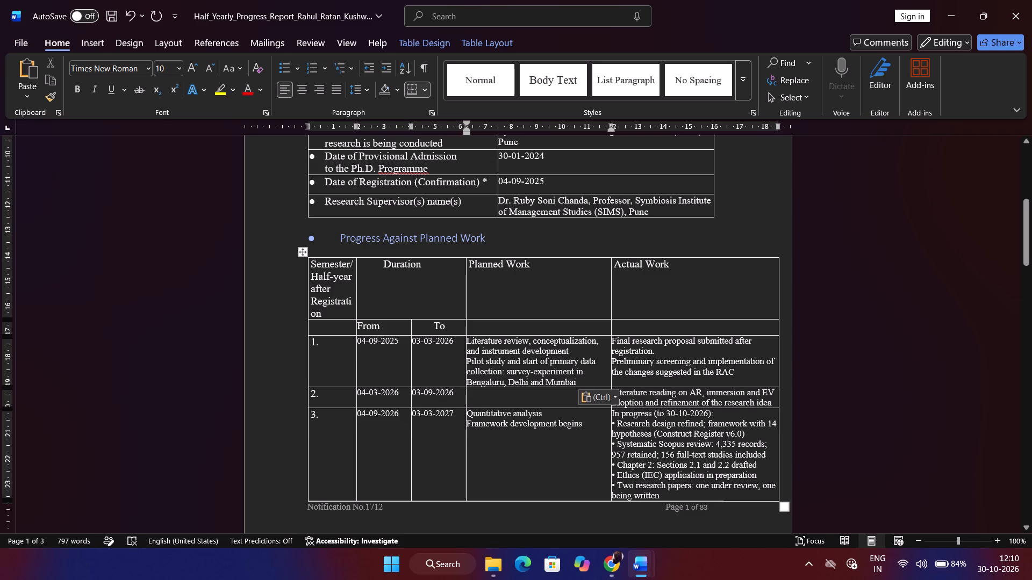
Delete the sentence on preliminary screening and implementing the RAC changes from semester 1's Actual Work cell.
left_click(744, 373)
left_click_drag(744, 373, 634, 360)
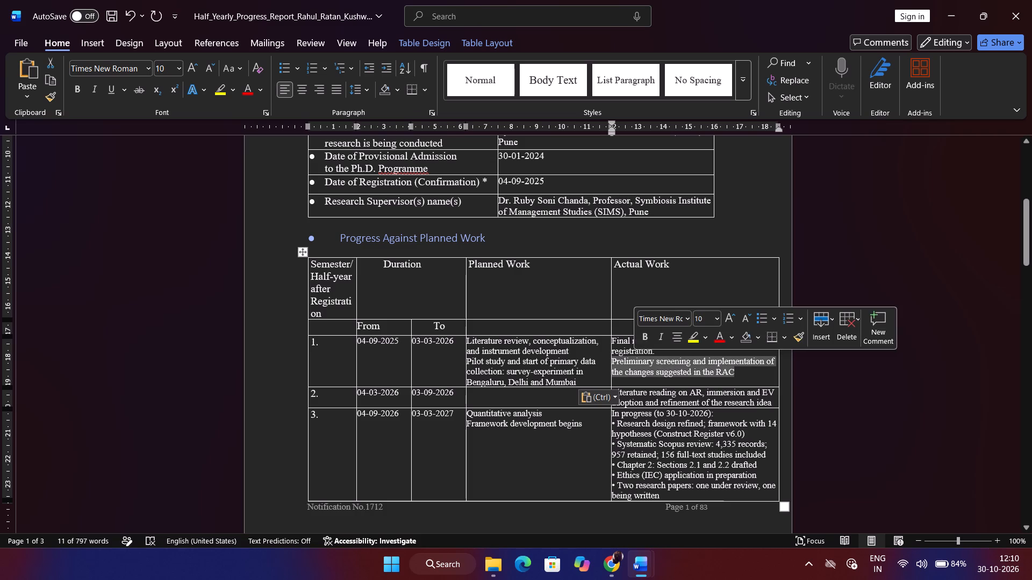
key("BackSpace")
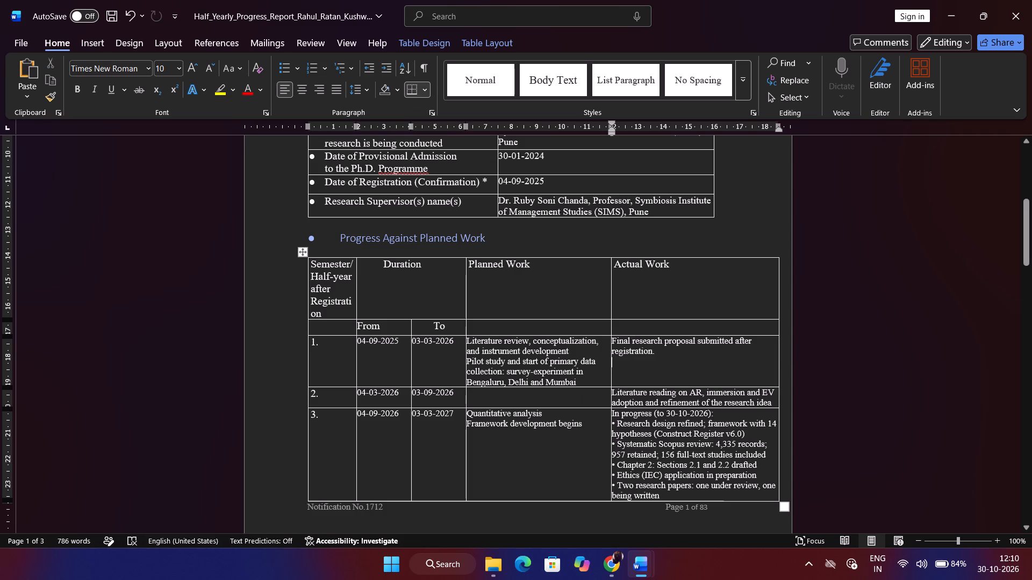
Move the literature reading on AR, immersion and EV adoption text from semester 2's Actual Work to the end of semester 1's, followed by a new line.
left_click(773, 401)
left_click_drag(773, 397, 619, 398)
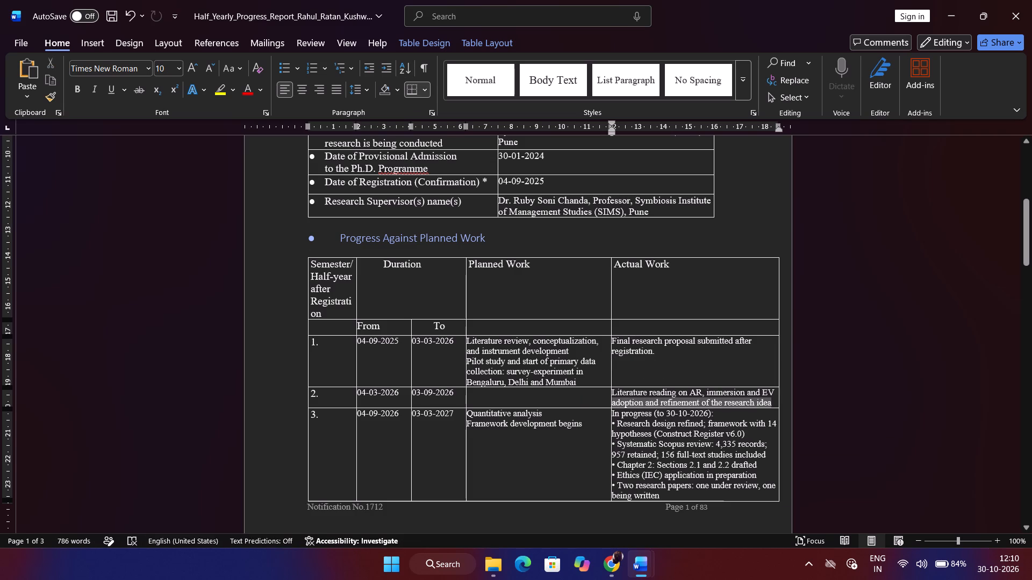
left_click_drag(619, 398, 614, 393)
key("ctrl+x")
left_click(617, 365)
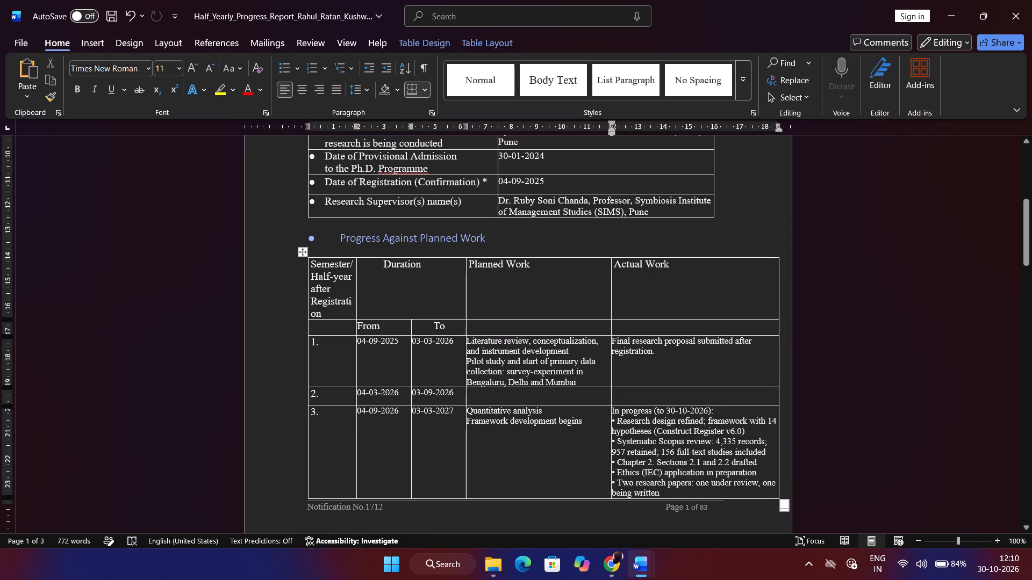
key("ctrl+v")
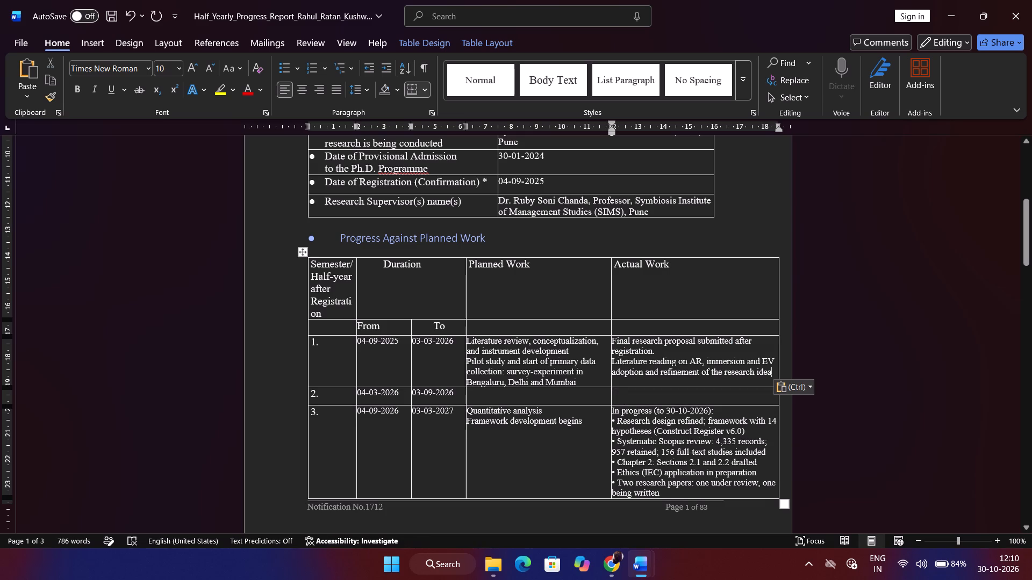
key("Return")
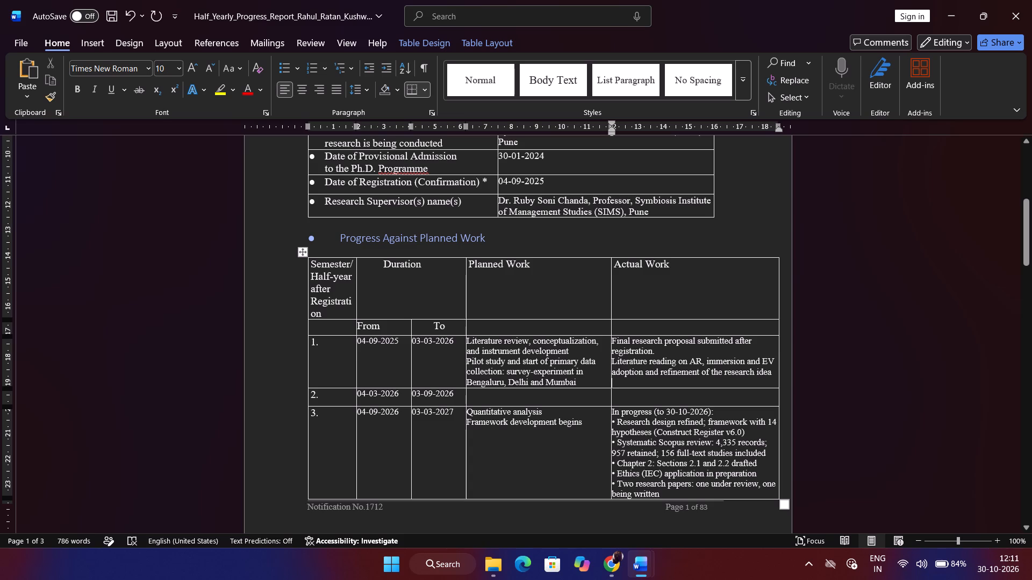
Delete the bracketed Construct Register note after "hypotheses" in the research design bullet of semester 3's Actual Work.
scroll(662, 470, "down", 1)
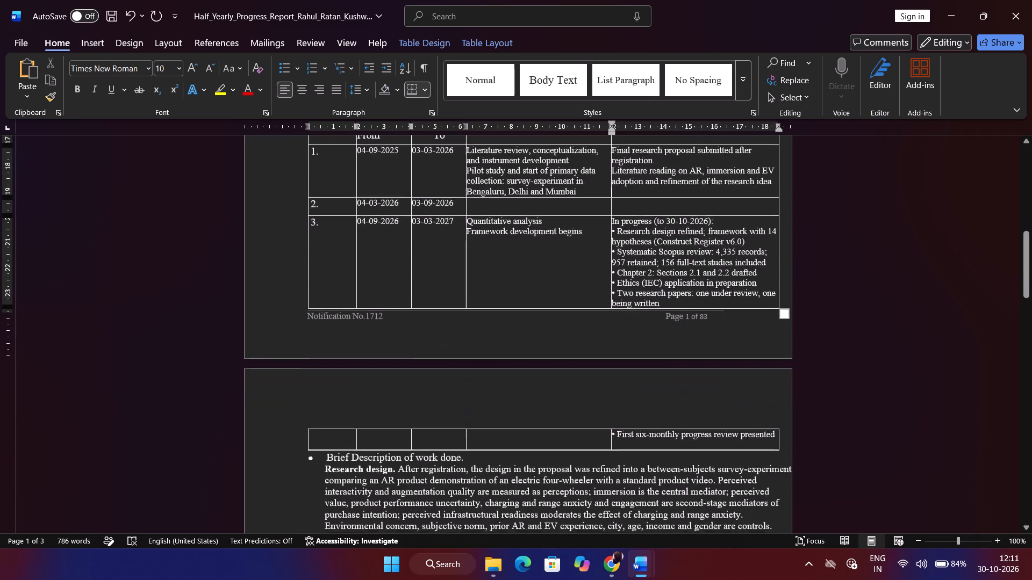
scroll(662, 470, "down", 1)
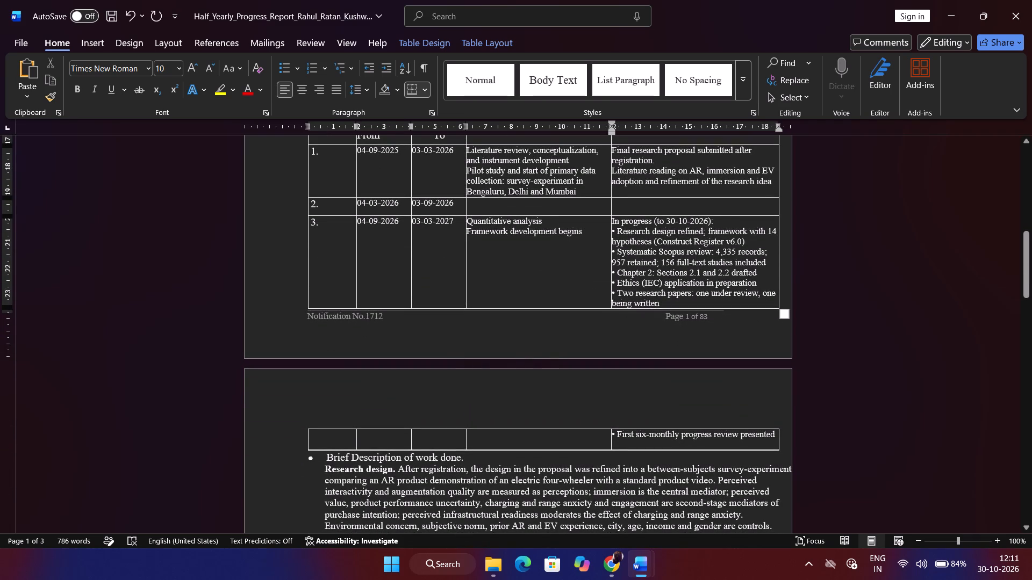
scroll(705, 269, "up", 1)
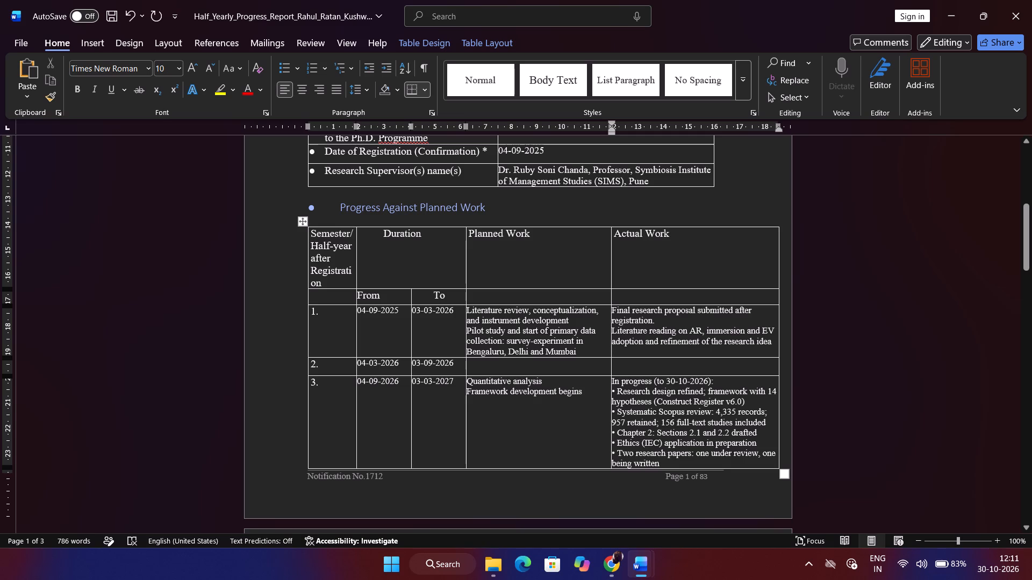
left_click(754, 400)
key("BackSpace")
key("BackSpace")
key("BackSpace")
key("BackSpace")
key("BackSpace")
key("BackSpace")
key("BackSpace")
key("BackSpace")
key("BackSpace")
key("BackSpace")
key("BackSpace")
key("BackSpace")
key("BackSpace")
key("BackSpace")
key("BackSpace")
key("BackSpace")
key("BackSpace")
key("BackSpace")
key("BackSpace")
key("BackSpace")
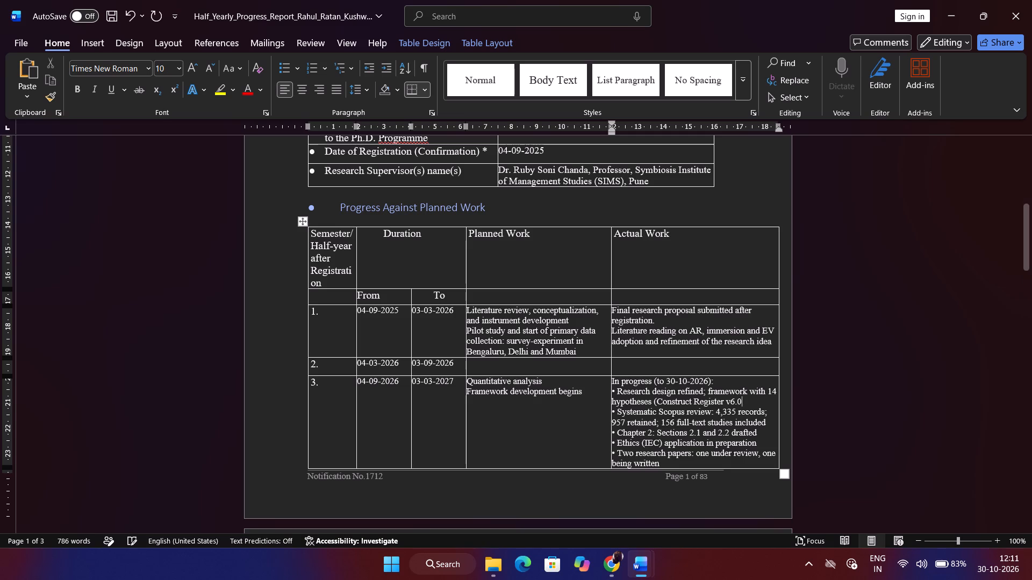
key("BackSpace")
key("BackSpace")
key("BackSpace")
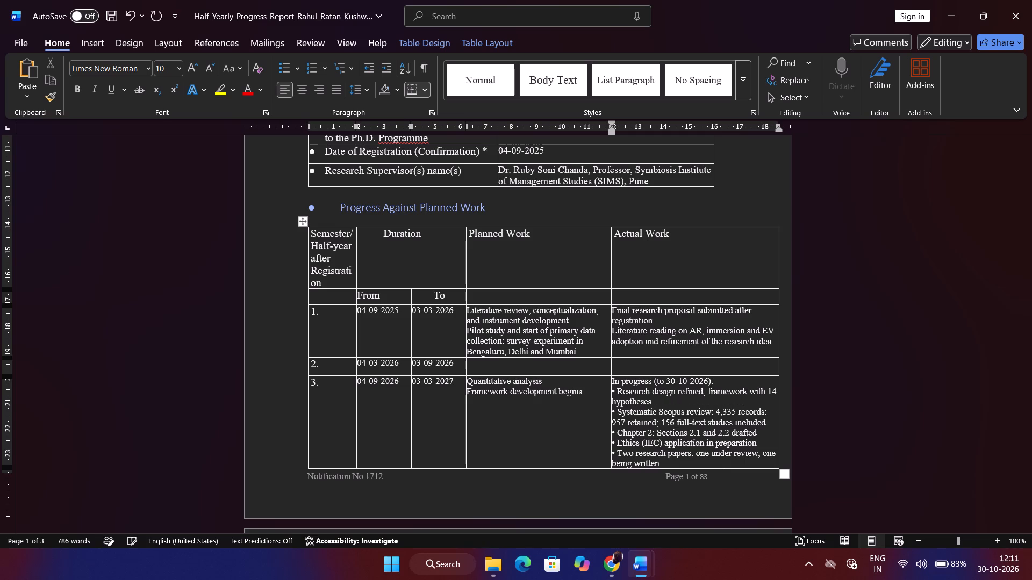
key("BackSpace")
key("Left")
key("Left")
key("Left")
key("Left")
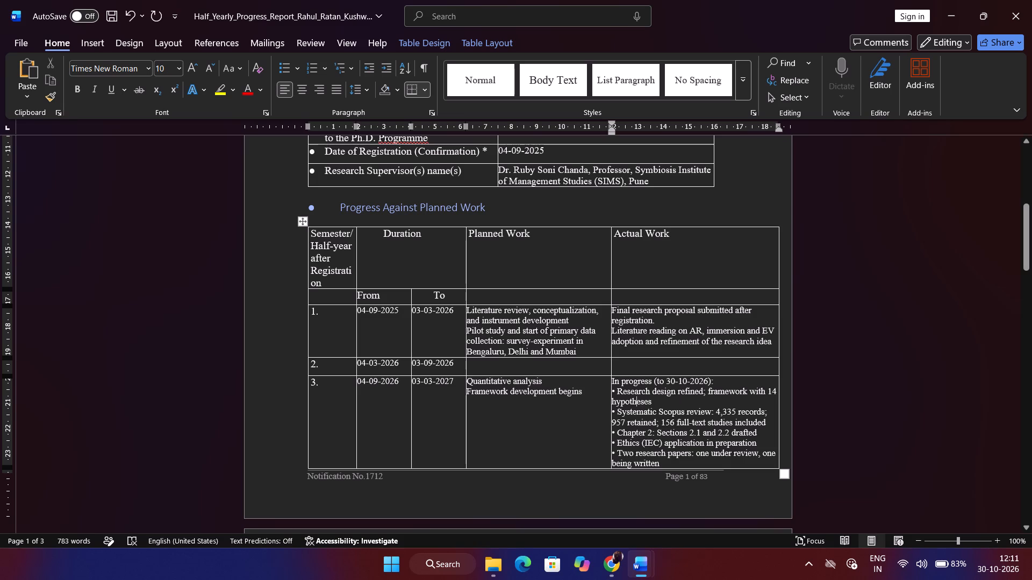
Reword the Chapter 2 bullet in semester 3's Actual Work as "Chapter 2: Literature Review drafted".
left_click(768, 433)
key("BackSpace")
key("BackSpace")
key("BackSpace")
key("BackSpace")
key("BackSpace")
key("BackSpace")
key("BackSpace")
key("BackSpace")
key("BackSpace")
key("BackSpace")
key("BackSpace")
key("BackSpace")
key("BackSpace")
key("BackSpace")
key("BackSpace")
key("BackSpace")
key("BackSpace")
key("BackSpace")
key("BackSpace")
key("BackSpace")
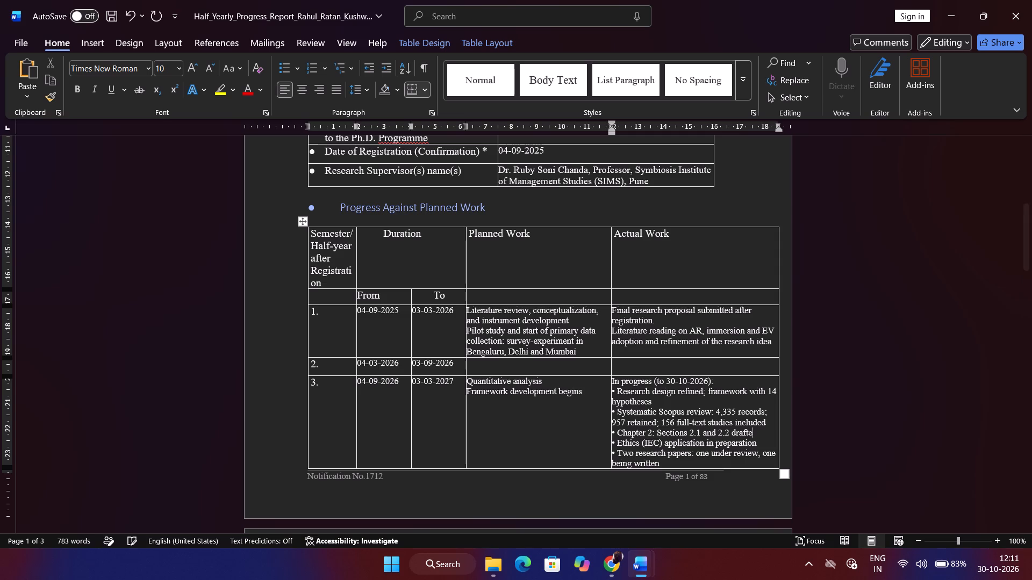
key("BackSpace")
key("BackSpace")
key("BackSpace")
key("BackSpace")
type("Literature")
key("space")
type("Review drafted")
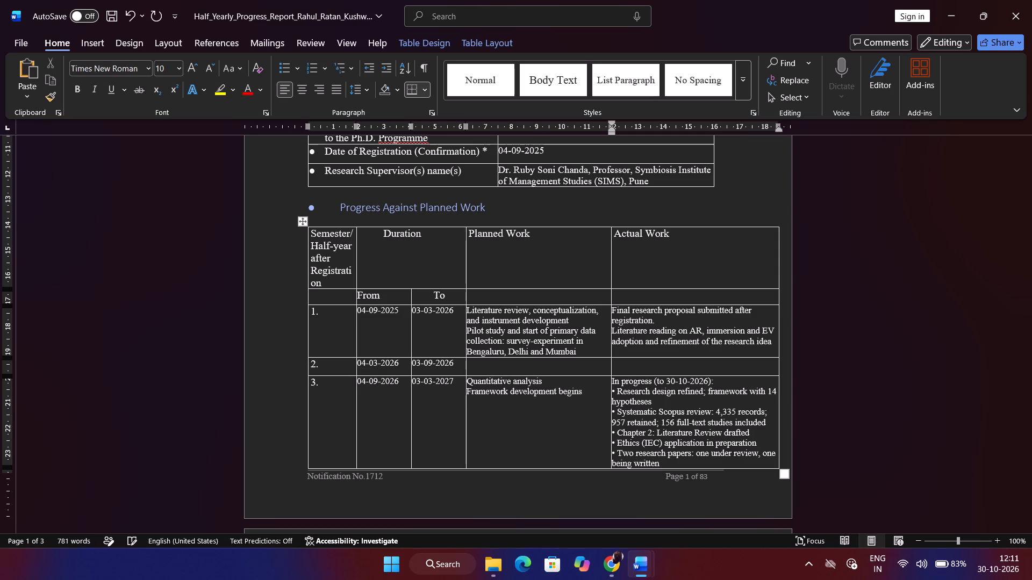
Delete the whole "Two research papers" bullet from semester 3's Actual Work cell.
left_click(707, 465)
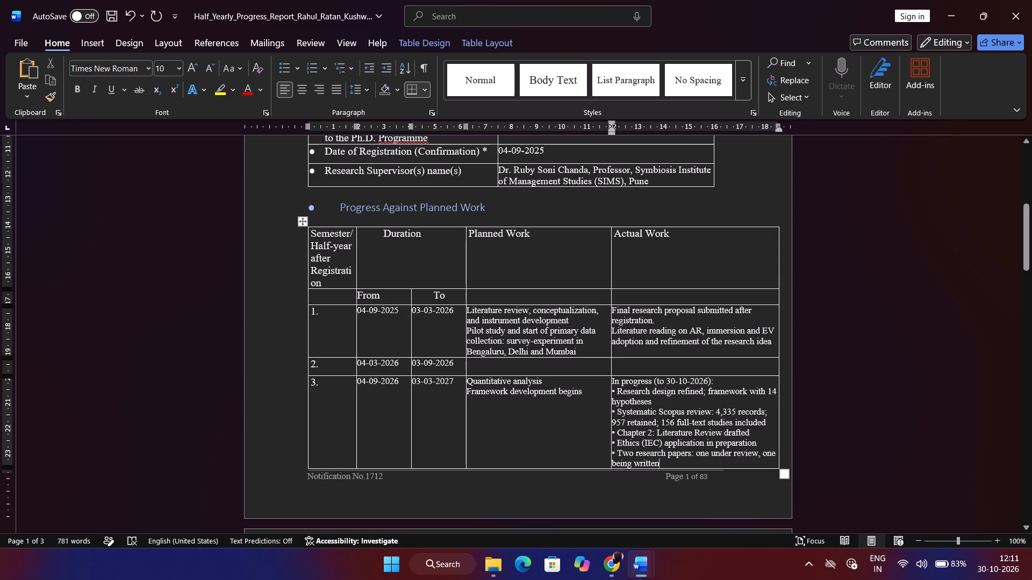
key("BackSpace")
key("BackSpace")
key("BackSpace")
key("BackSpace")
key("BackSpace")
key("BackSpace")
key("BackSpace")
key("BackSpace")
key("BackSpace")
key("BackSpace")
key("BackSpace")
key("BackSpace")
key("BackSpace")
key("BackSpace")
key("BackSpace")
key("BackSpace")
key("BackSpace")
key("BackSpace")
key("BackSpace")
key("BackSpace")
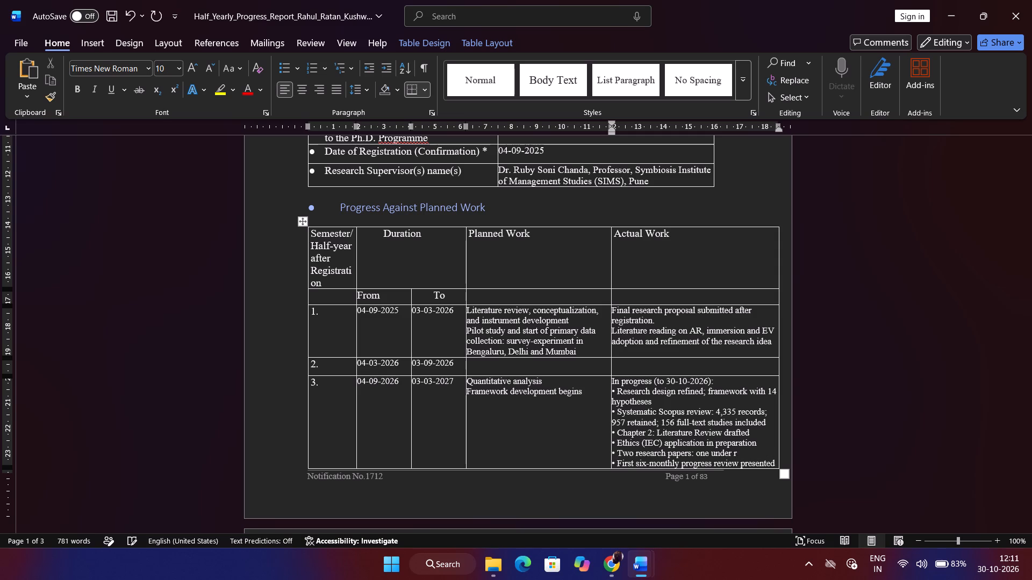
key("BackSpace")
key("BackSpace")
key("BackSpace")
key("BackSpace")
key("BackSpace")
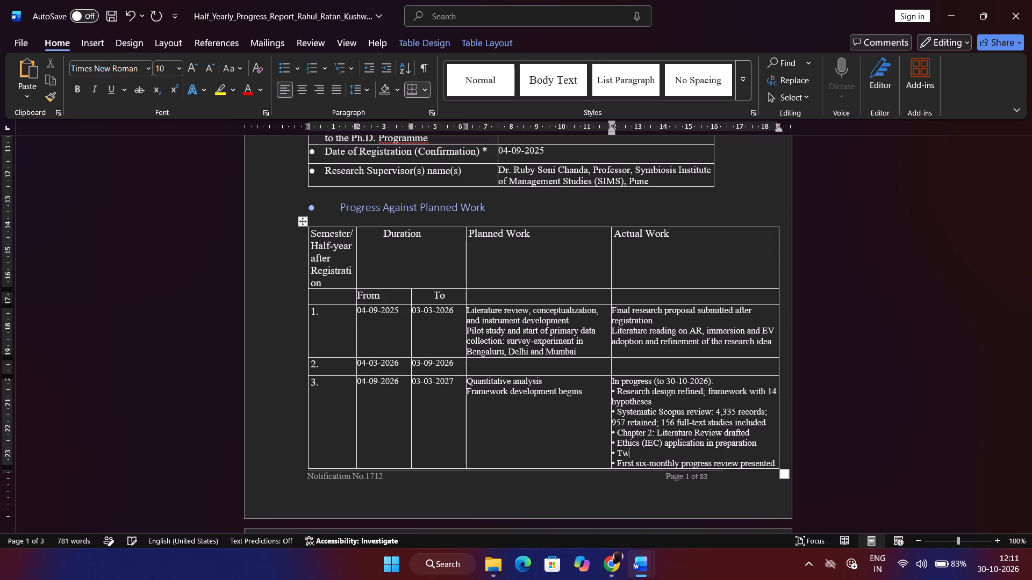
key("BackSpace")
key("BackSpace")
key("BackSpace")
key("BackSpace")
key("BackSpace")
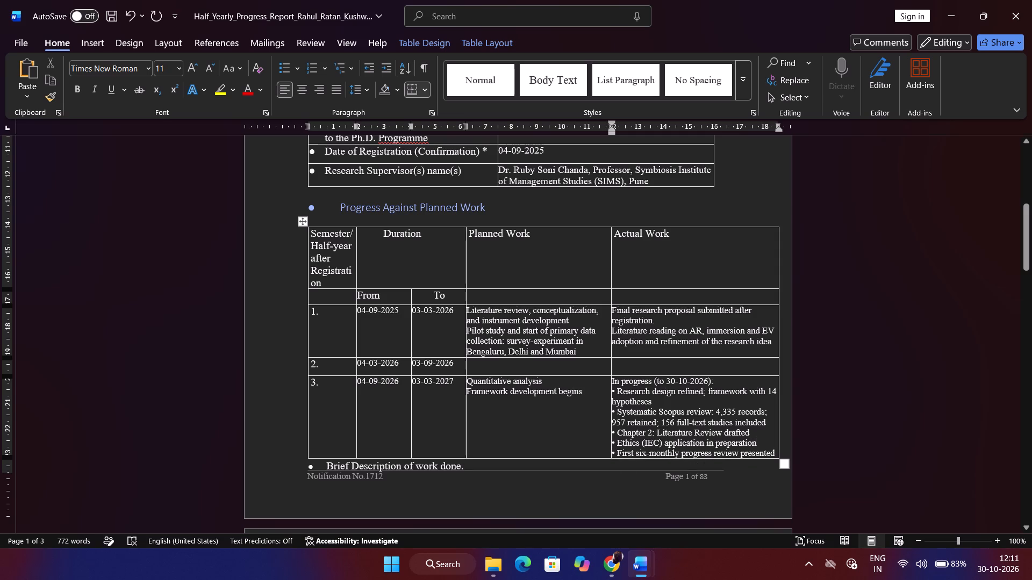
Move all bullets below "In progress (to 30-10-2026):" from semester 3's Actual Work to the end of semester 1's, leaving no blank line between.
scroll(560, 409, "down", 2)
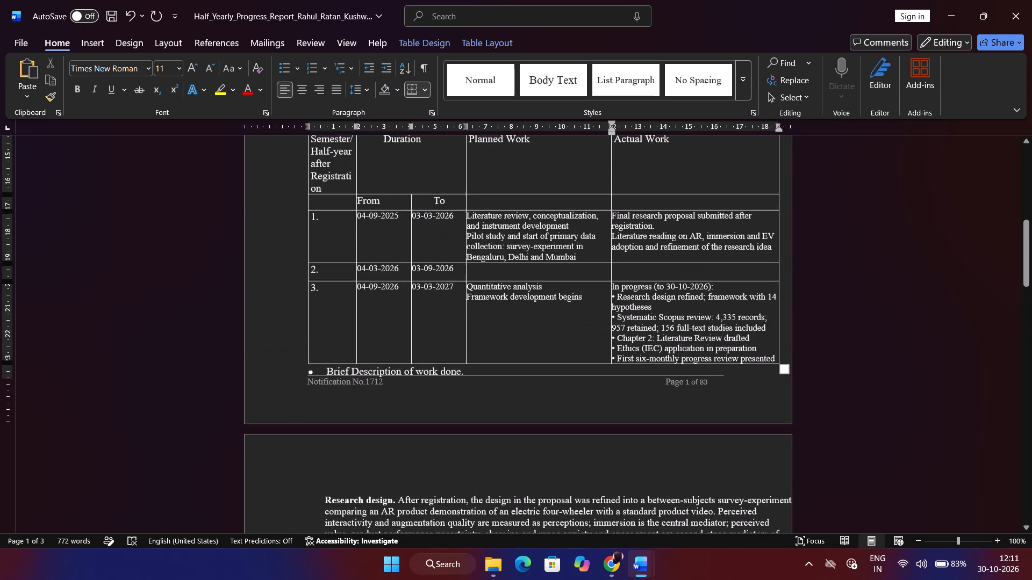
left_click(775, 357)
key("ctrl+shift+Left")
key("ctrl+shift+Left")
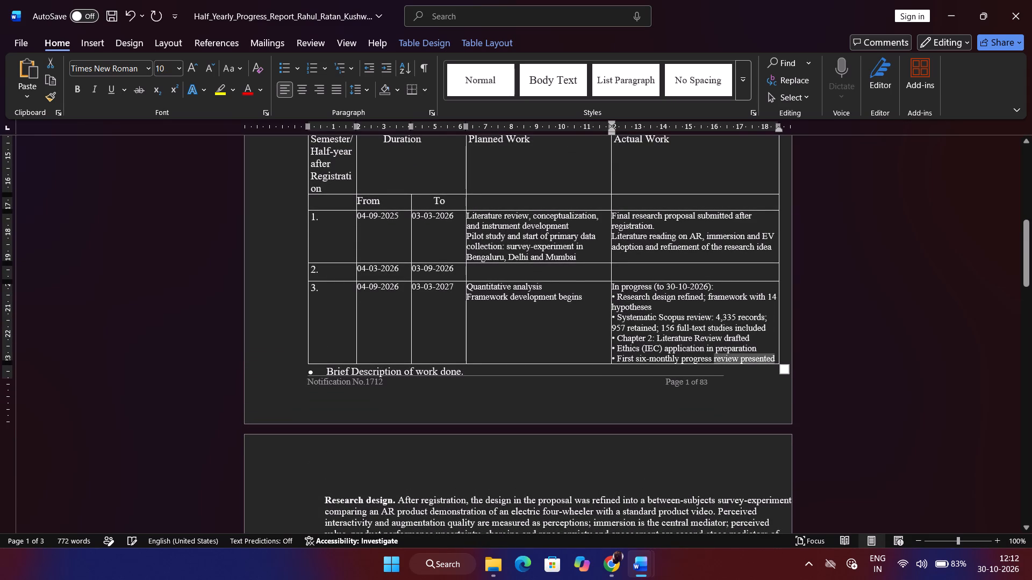
key("ctrl+shift+Left")
key("ctrl+shift+Left")
key("ctrl+shift+Left")
key("ctrl+shift+Left")
key("ctrl+shift+Left")
key("ctrl+shift+Left")
key("ctrl+shift+Left")
key("ctrl+shift+Left")
key("ctrl+shift+Left")
key("ctrl+shift+Left")
key("ctrl+shift+Left")
key("ctrl+shift+Left")
key("ctrl+shift+Left")
key("ctrl+shift+Left")
key("ctrl+shift+Left")
key("ctrl+shift+Left")
key("ctrl+shift+Left")
key("ctrl+shift+Left")
key("ctrl+shift+Left")
key("ctrl+shift+Left")
key("ctrl+shift+Left")
key("ctrl+shift+Left")
key("ctrl+shift+Left")
key("ctrl+shift+Left")
key("ctrl+shift+Left")
key("ctrl+shift+Left")
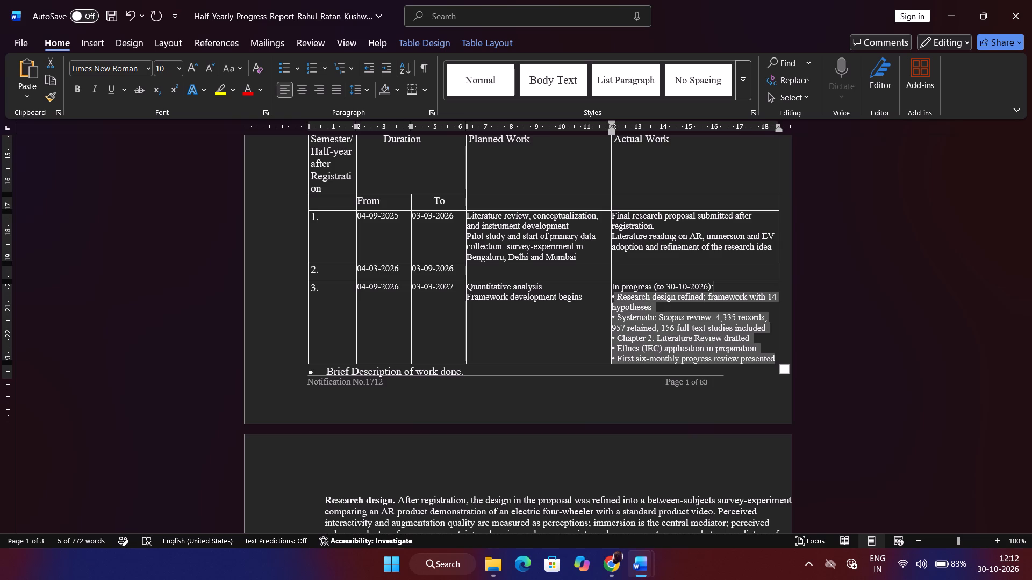
key("ctrl+x")
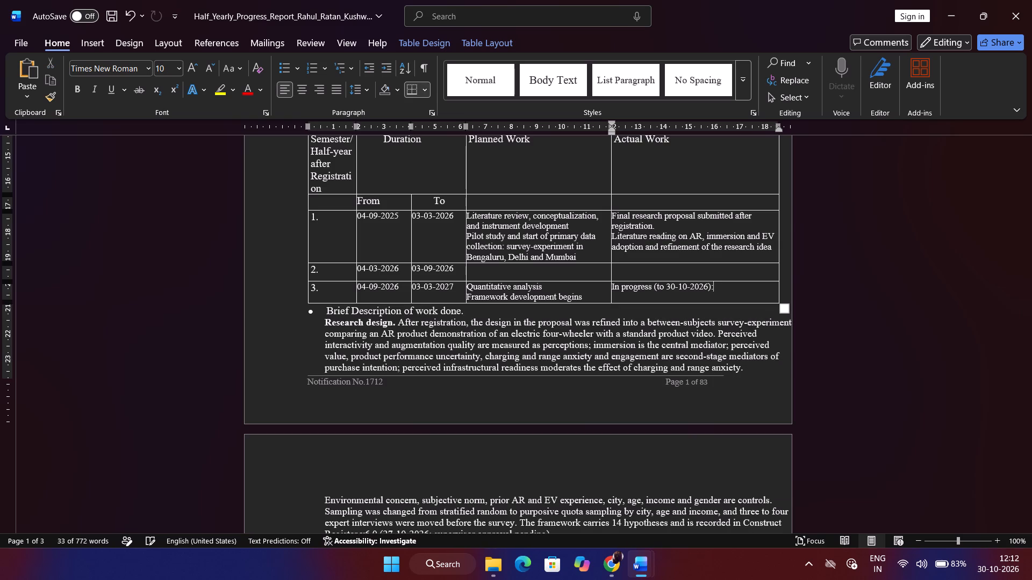
left_click(707, 256)
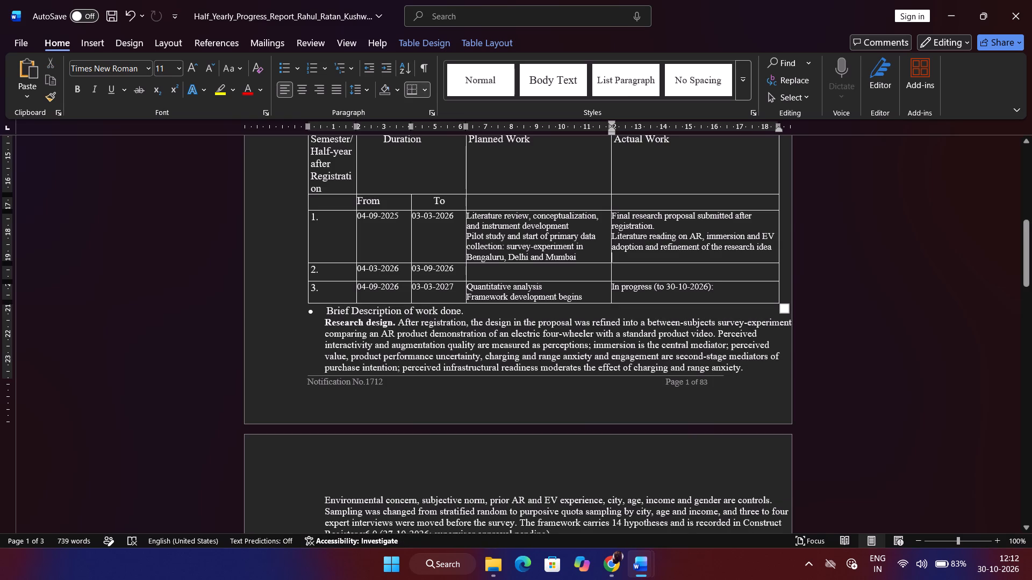
key("ctrl+v")
left_click(707, 256)
left_click(683, 256)
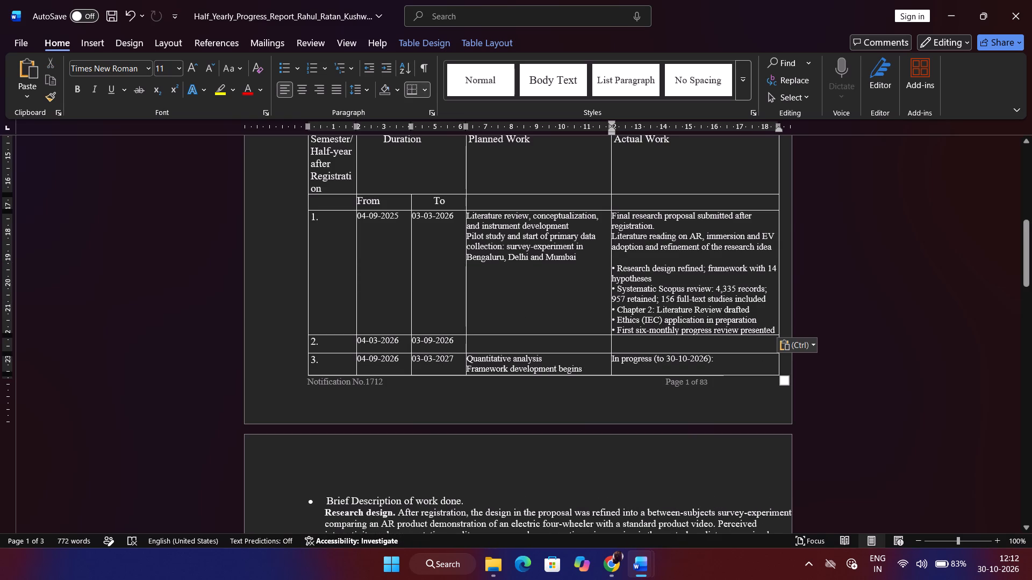
key("BackSpace")
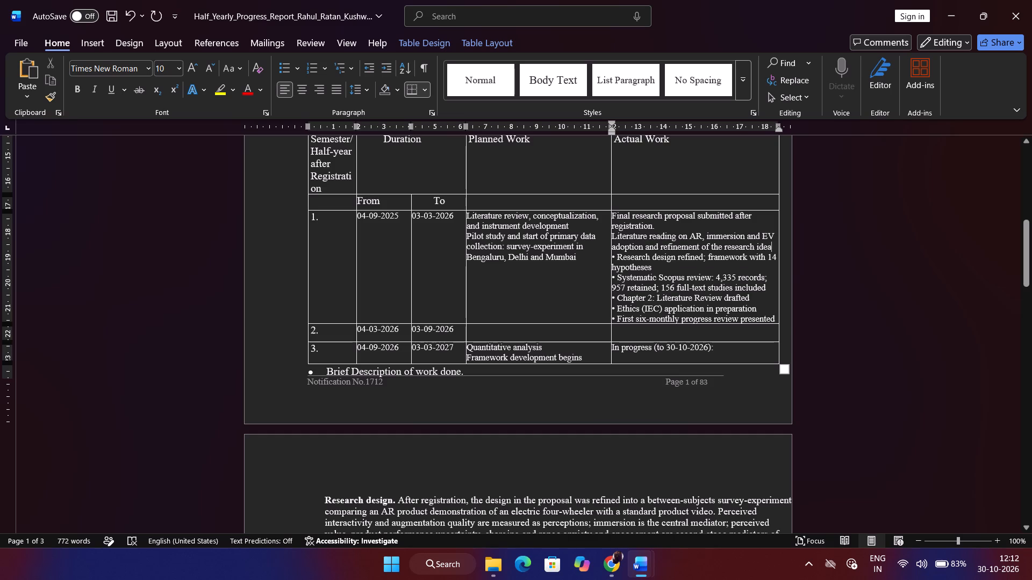
Add a copied "•" bullet before the "Literature reading on AR, immersion and EV adoption" line in semester 1's Actual Work.
left_click(614, 236)
key("Left")
left_click(617, 262)
key("ctrl+shift+Left")
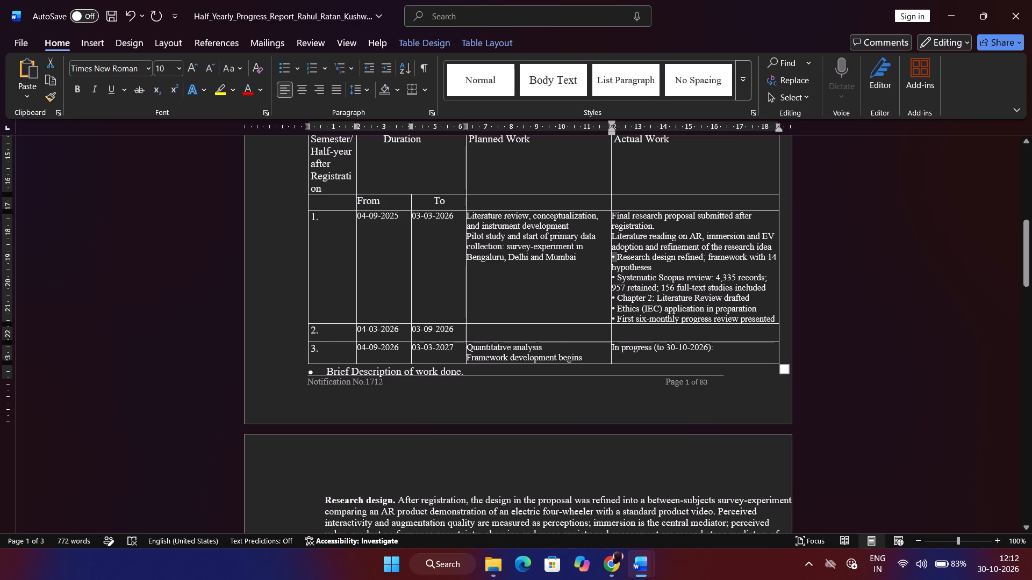
key("ctrl+c")
key("Up")
key("Up")
key("ctrl+v")
Delete the "Final research proposal submitted after registration." line from semester 1's Actual Work, leaving no blank line above the first bullet.
key("Up")
key("Up")
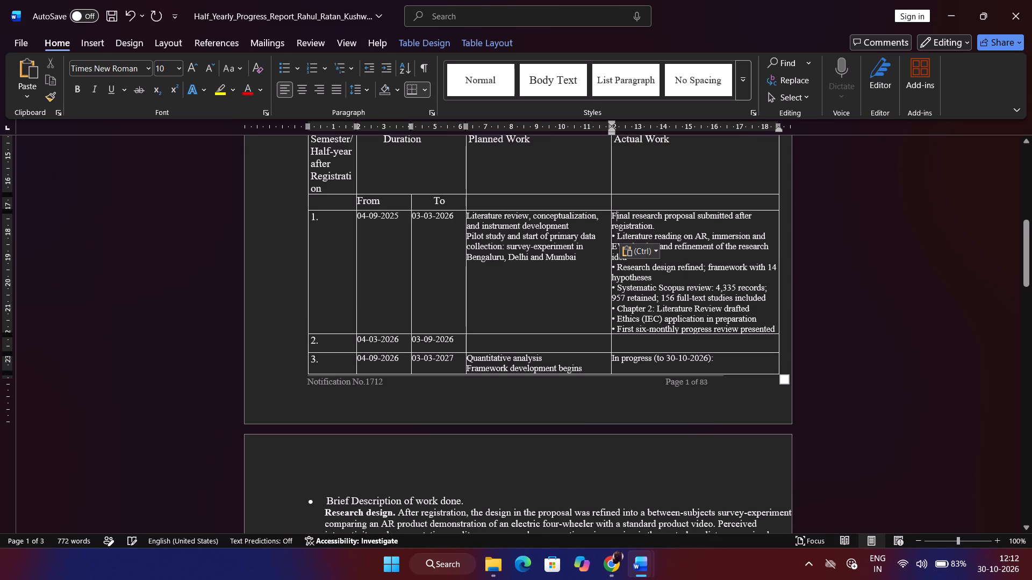
key("Down")
key("Right")
key("Right")
key("Right")
key("Right")
key("Right")
key("Right")
key("Right")
key("Right")
key("Right")
key("Right")
key("Right")
key("BackSpace")
key("BackSpace")
key("BackSpace")
key("BackSpace")
key("BackSpace")
key("BackSpace")
key("BackSpace")
key("BackSpace")
key("BackSpace")
key("BackSpace")
key("BackSpace")
key("BackSpace")
key("BackSpace")
key("BackSpace")
key("BackSpace")
key("BackSpace")
key("BackSpace")
key("BackSpace")
key("BackSpace")
key("BackSpace")
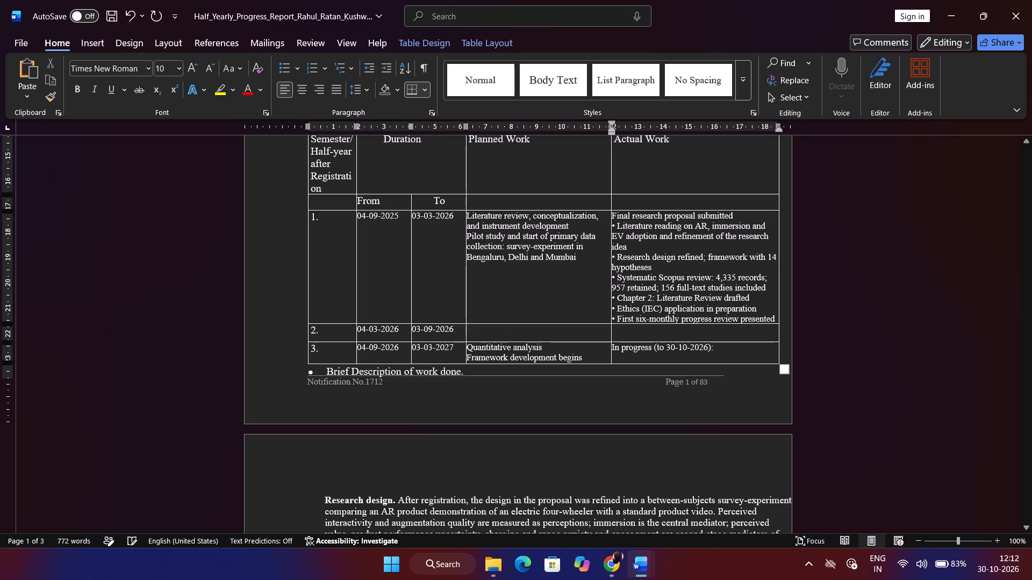
key("BackSpace")
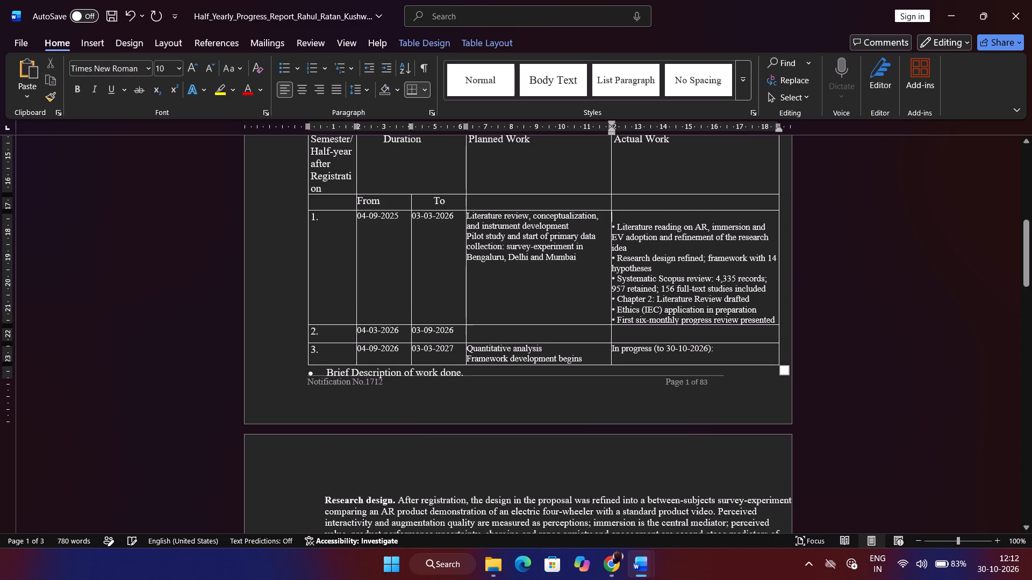
key("Delete")
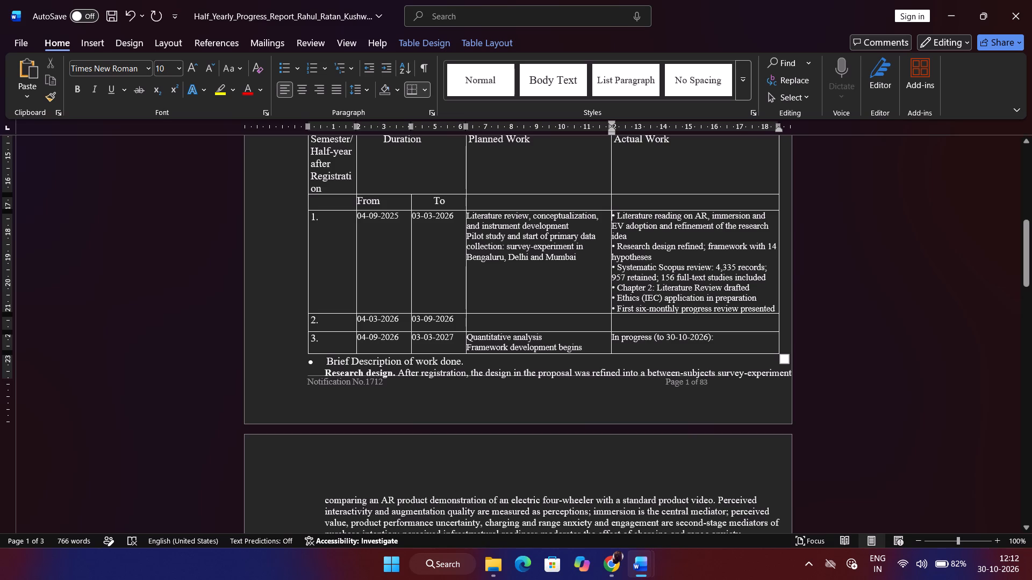
Delete the semester 3 row from the Progress Against Planned Work table.
left_click(602, 349)
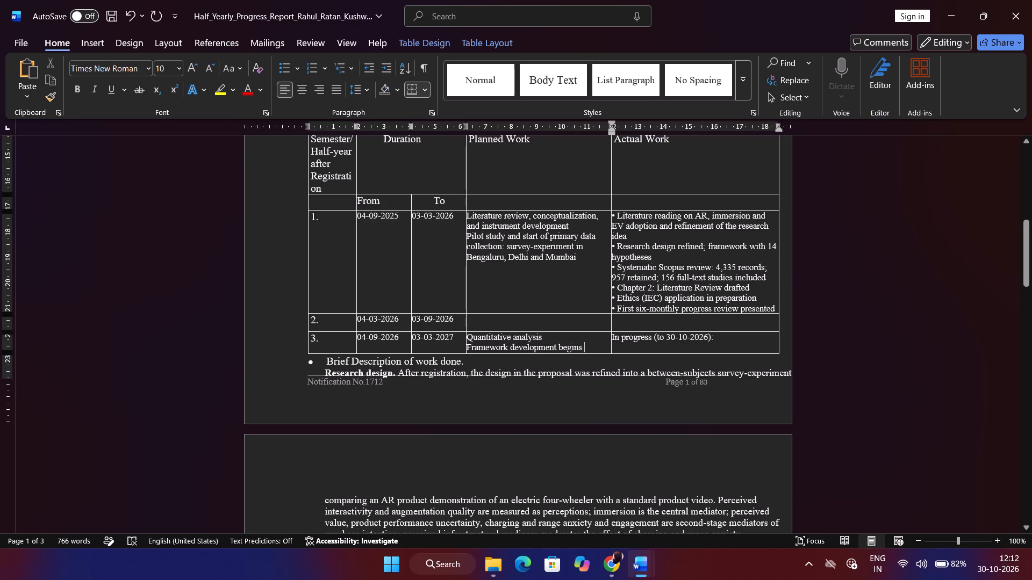
right_click(602, 349)
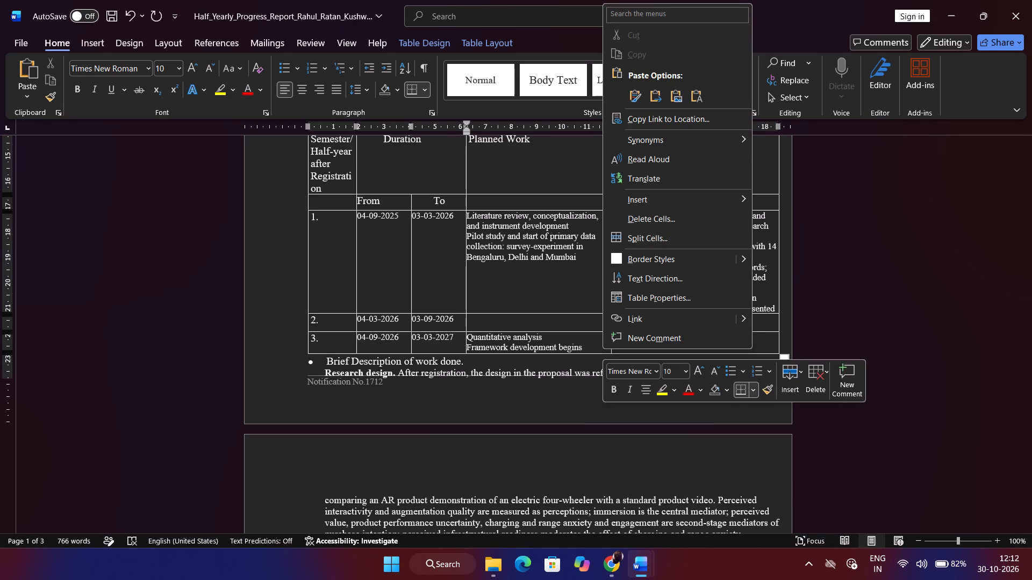
left_click(813, 387)
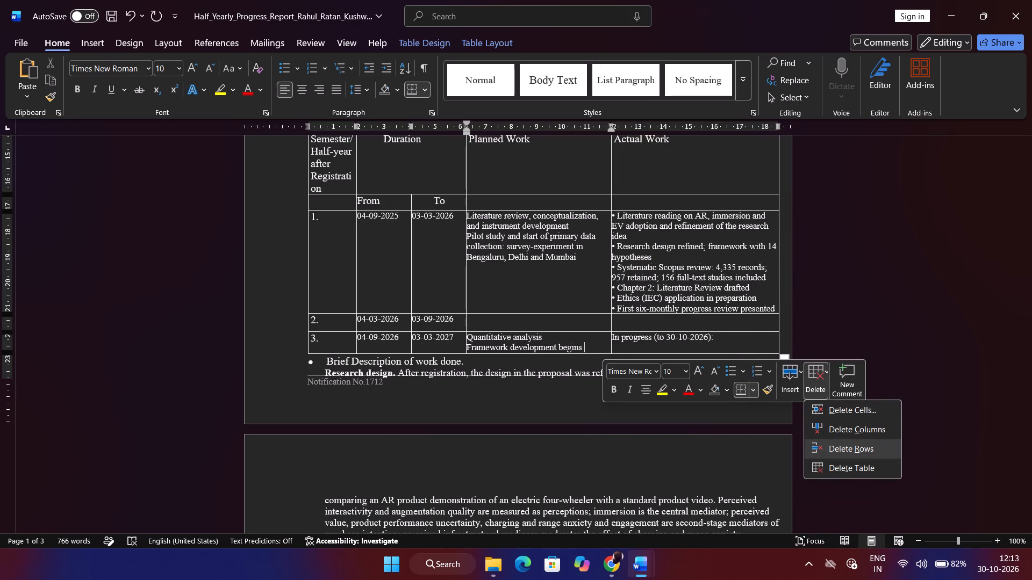
left_click(830, 448)
Delete the entire semester 2 row from the Progress Against Planned Work table.
left_click(691, 324)
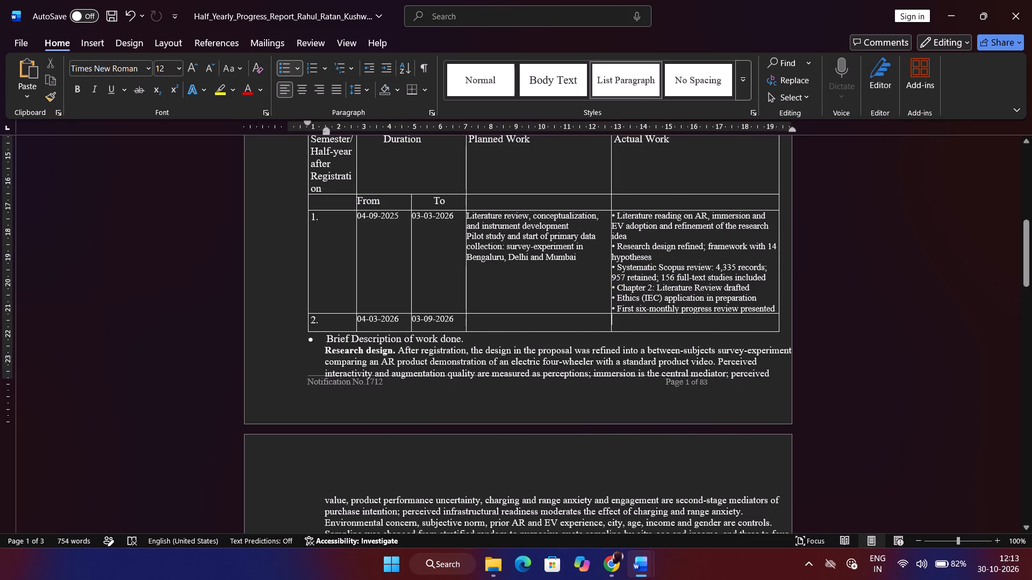
left_click(689, 321)
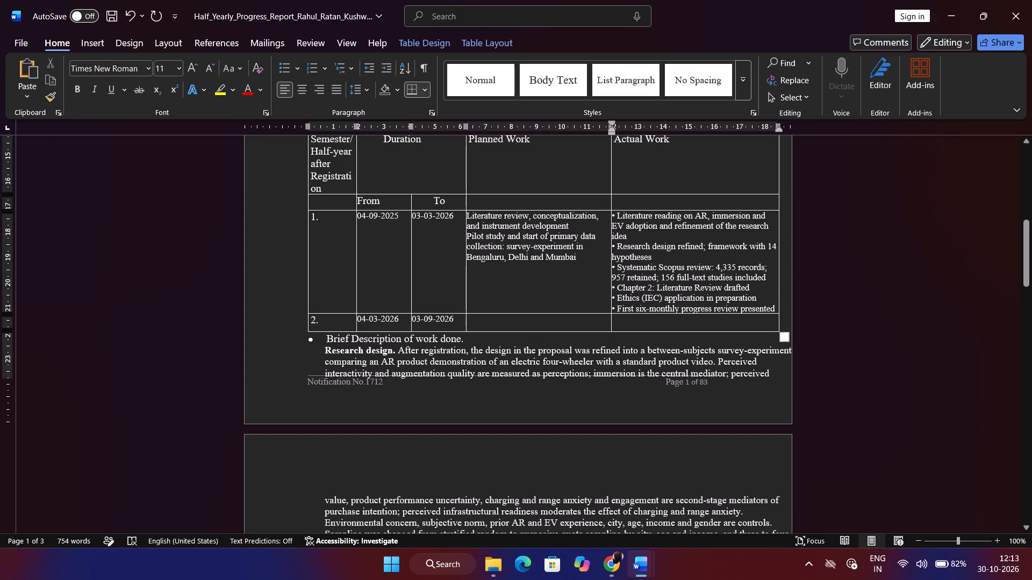
right_click(704, 328)
left_click(683, 324)
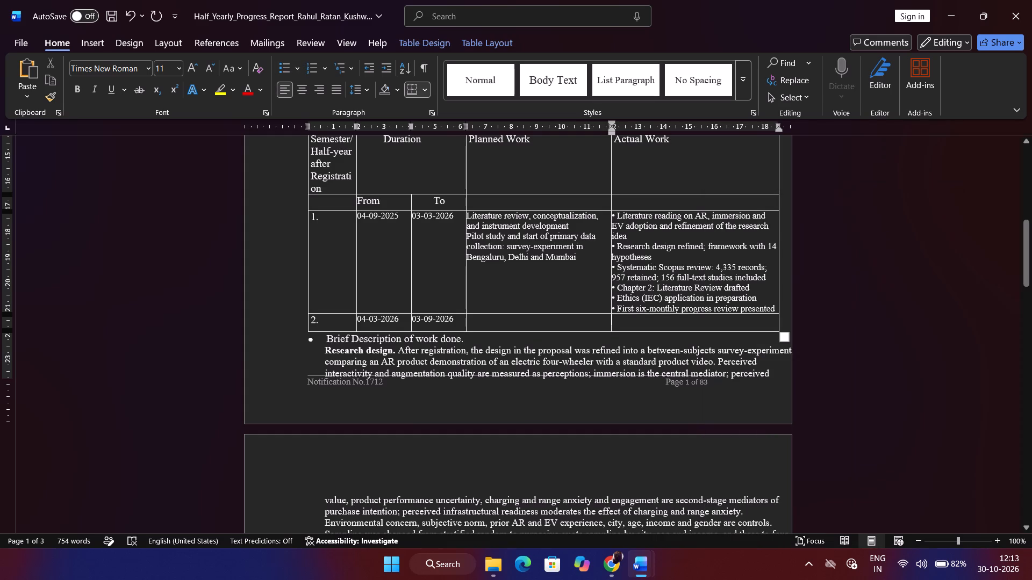
left_click(672, 315)
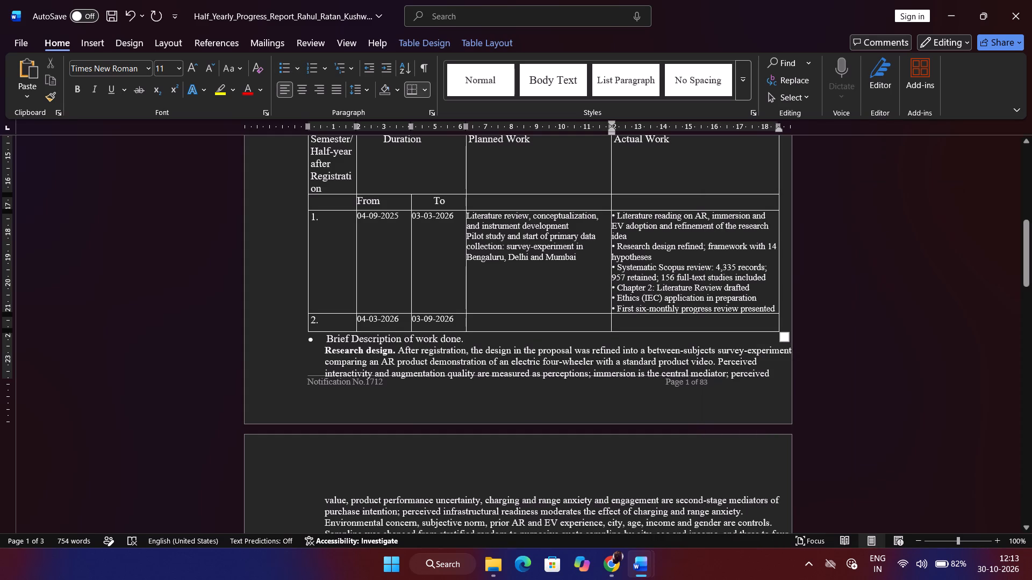
left_click(531, 328)
right_click(531, 328)
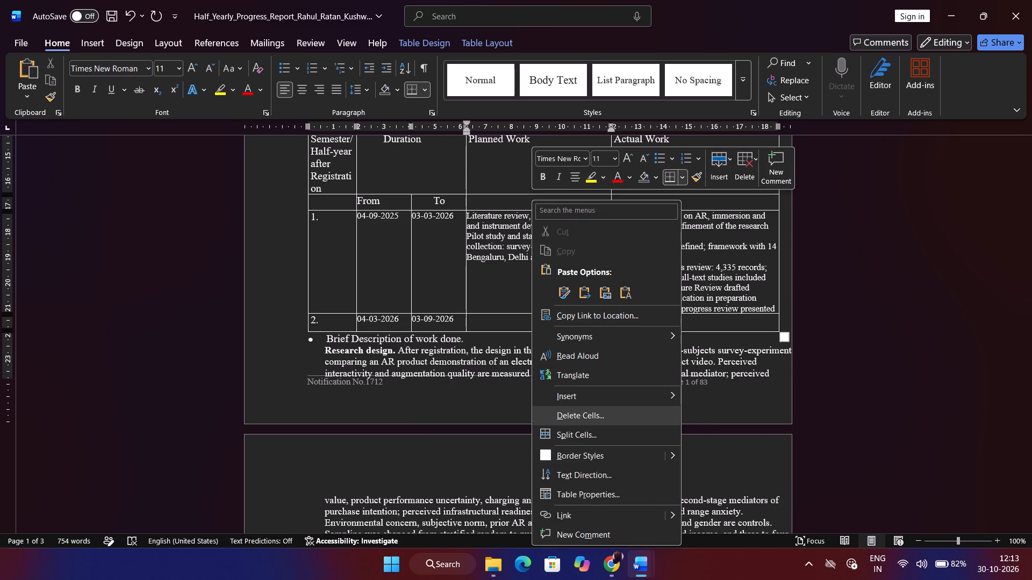
left_click(648, 423)
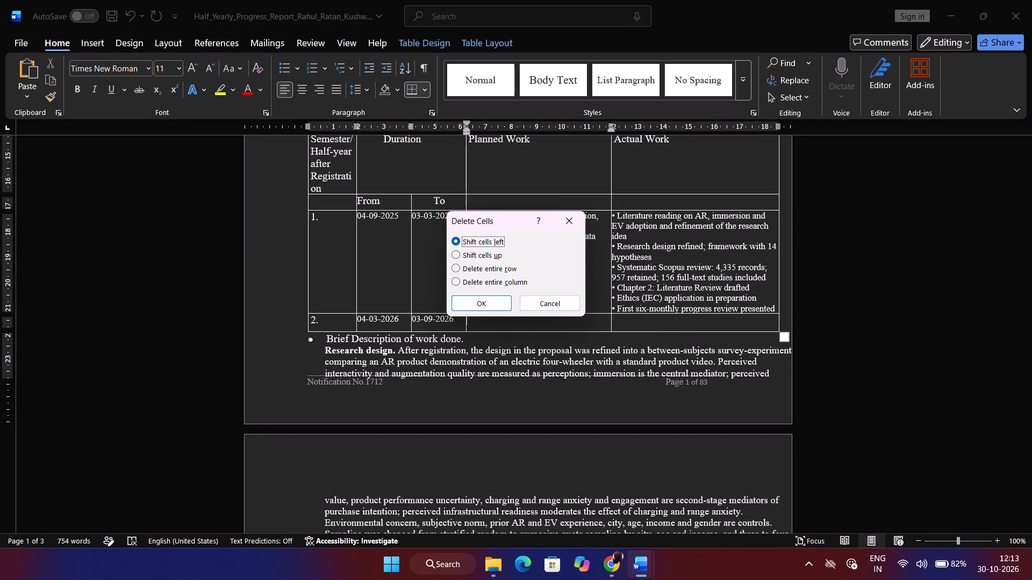
left_click(500, 274)
left_click(492, 270)
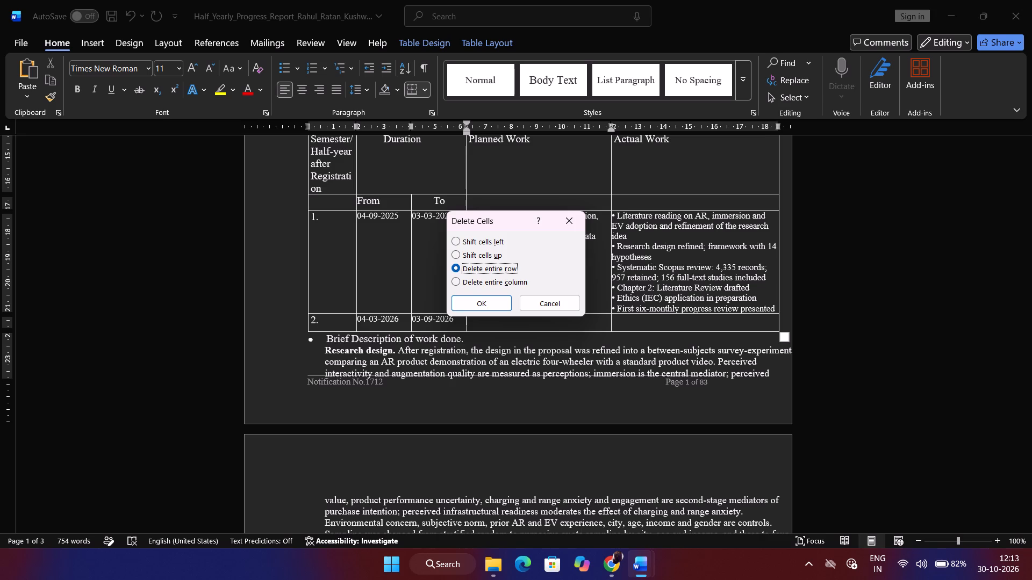
left_click(488, 302)
left_click(513, 295)
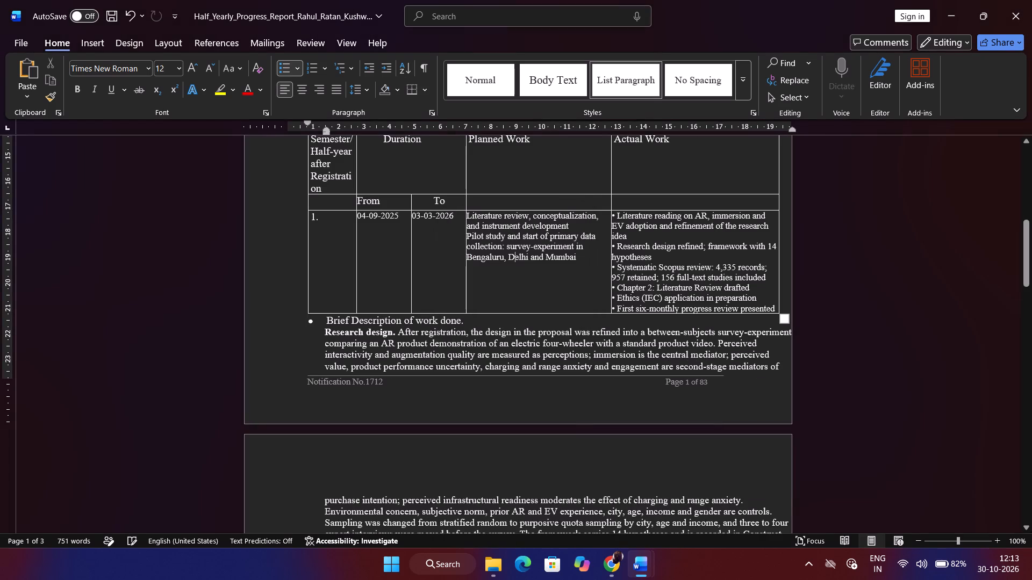
Review the semester 1 row and overall layout of the Progress Against Planned Work table.
left_click(550, 300)
scroll(550, 300, "up", 2)
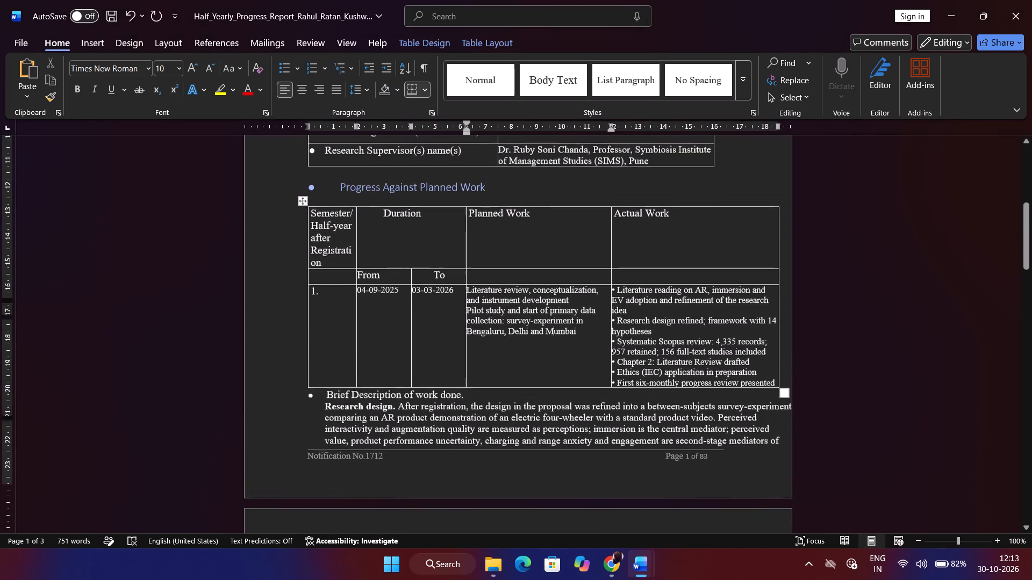
scroll(550, 300, "up", 1)
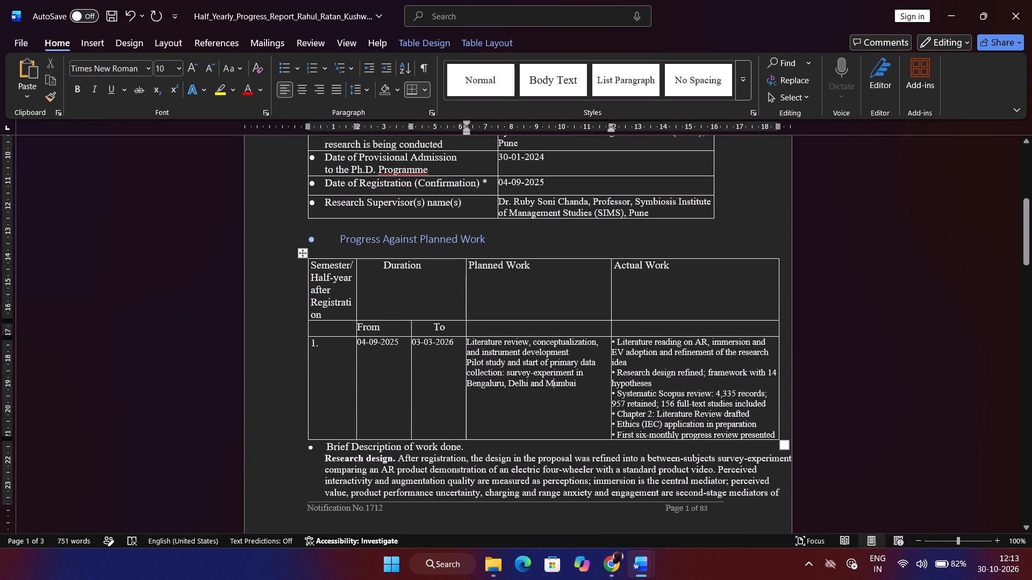
scroll(550, 300, "down", 1)
scroll(550, 300, "up", 1)
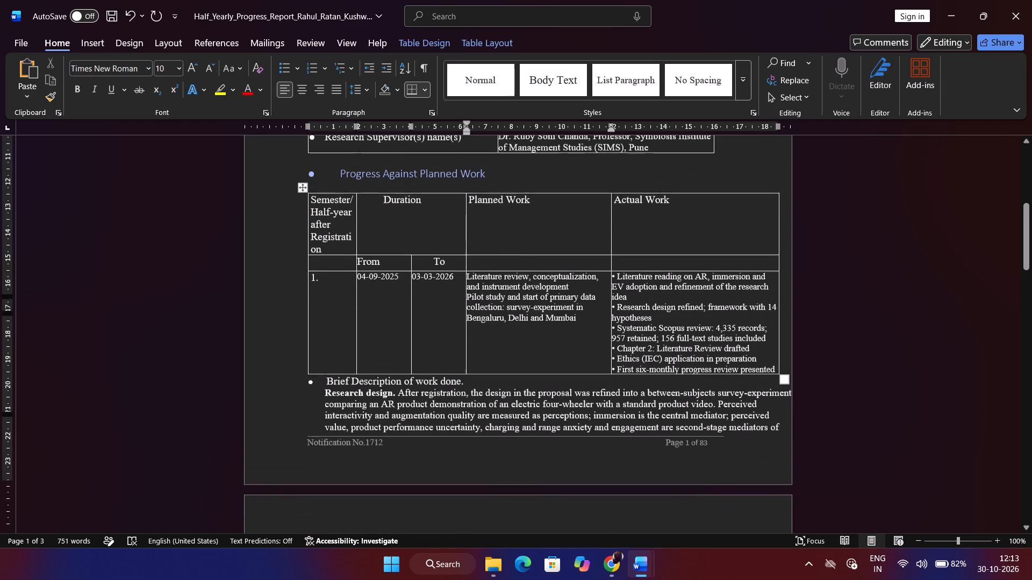
scroll(550, 300, "up", 1)
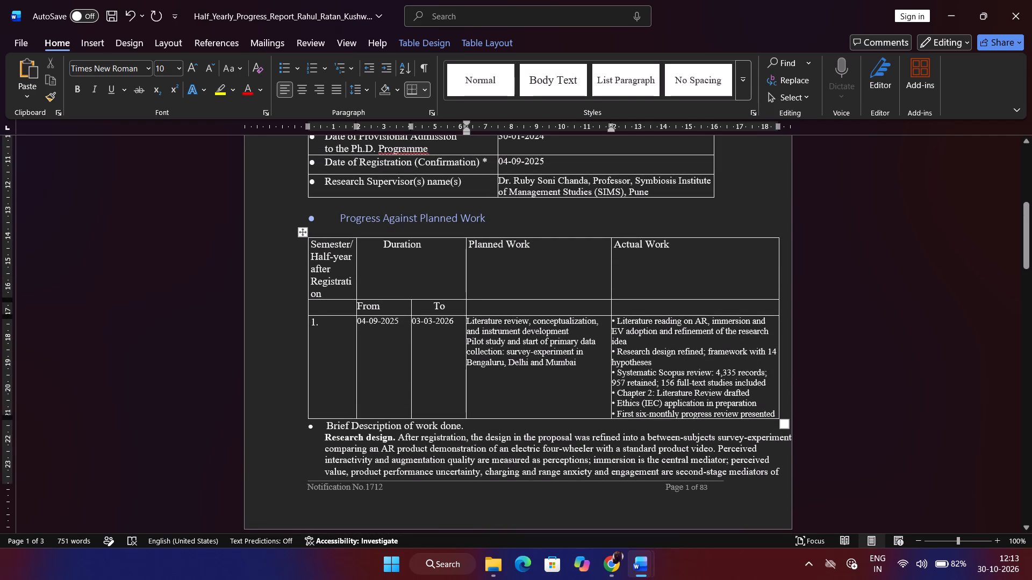
left_click(448, 341)
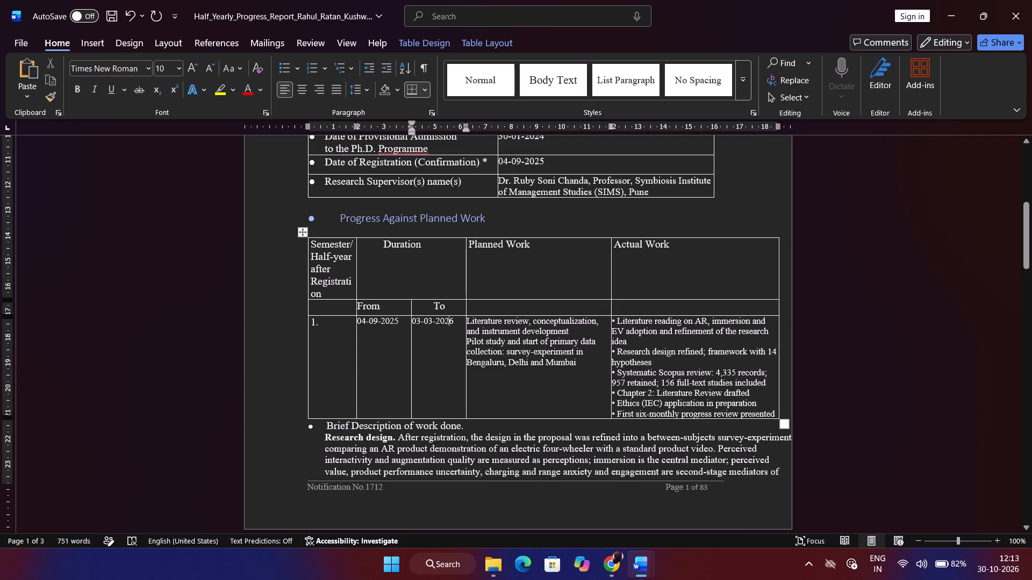
Switch to the blank "Half Yearly Progress Report as per Rule book (1)" document and examine its original table layout for comparison.
left_click(644, 561)
left_click(594, 499)
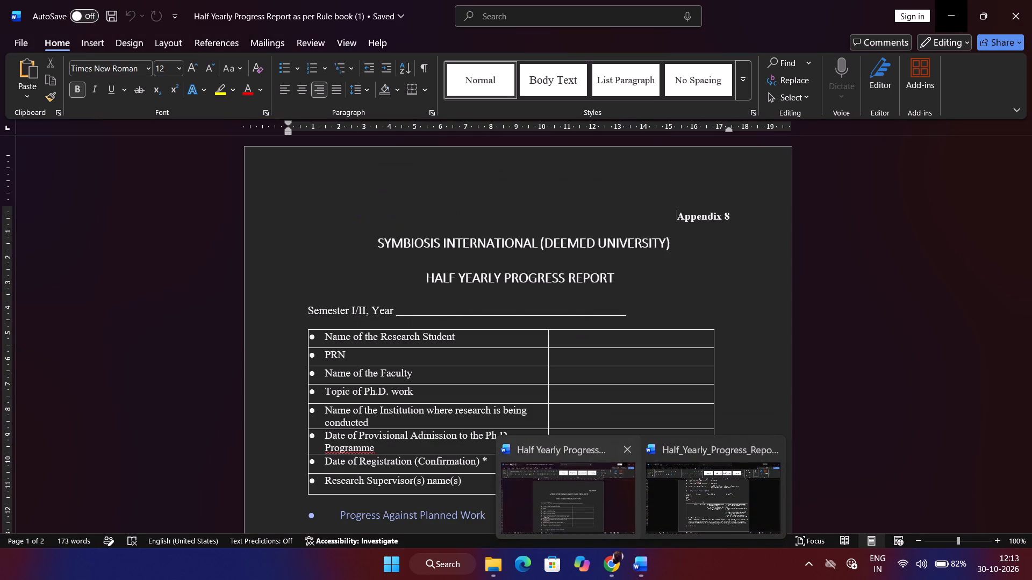
scroll(594, 499, "down", 4)
scroll(594, 499, "up", 1)
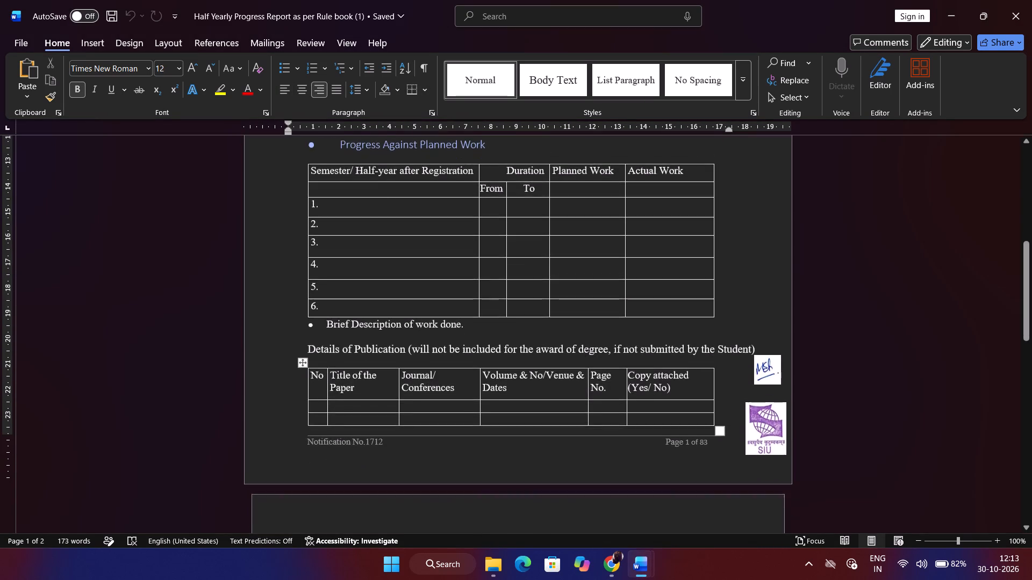
scroll(594, 499, "up", 2)
scroll(594, 499, "down", 1)
scroll(594, 499, "up", 2)
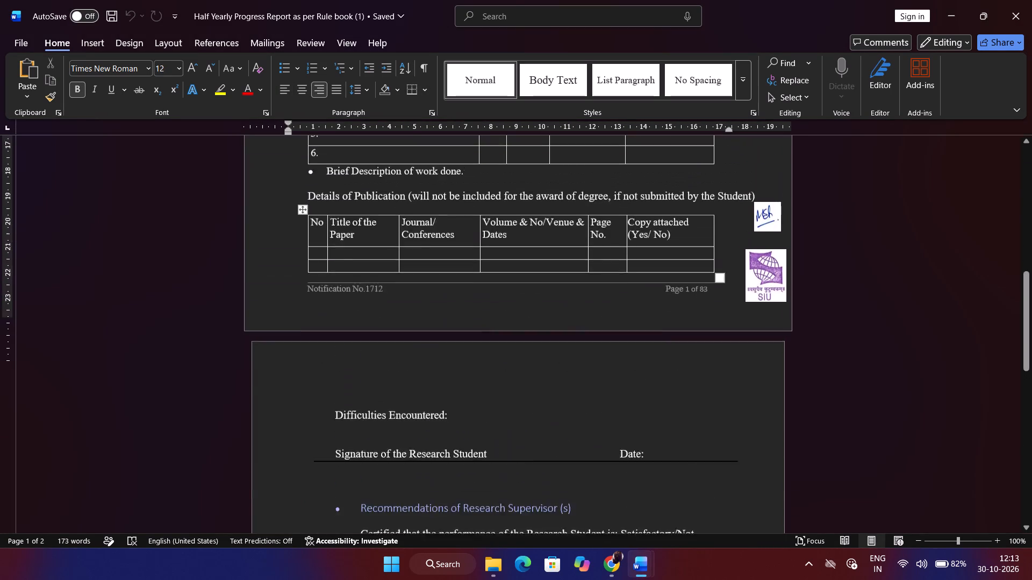
scroll(594, 499, "up", 2)
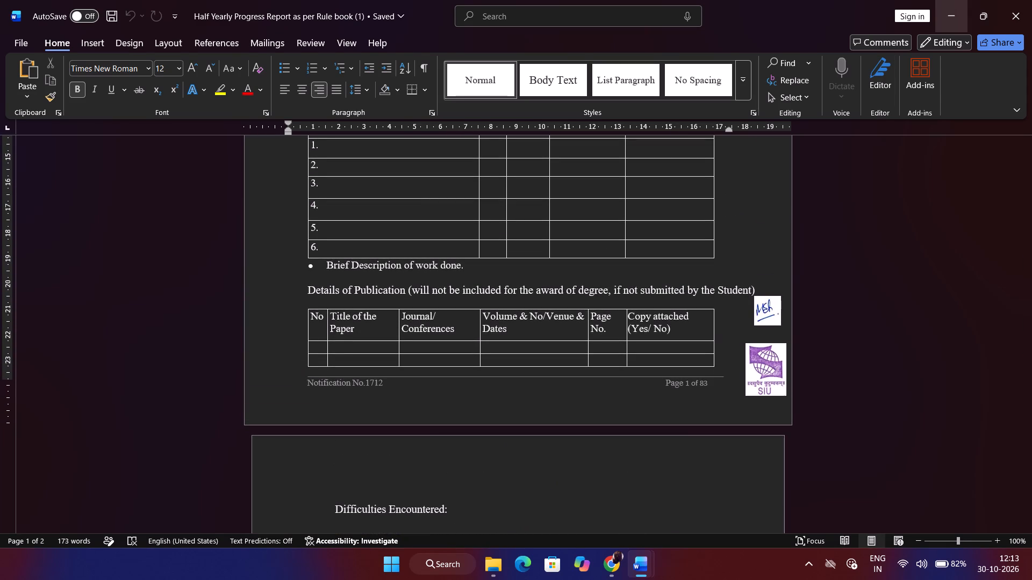
left_click(949, 17)
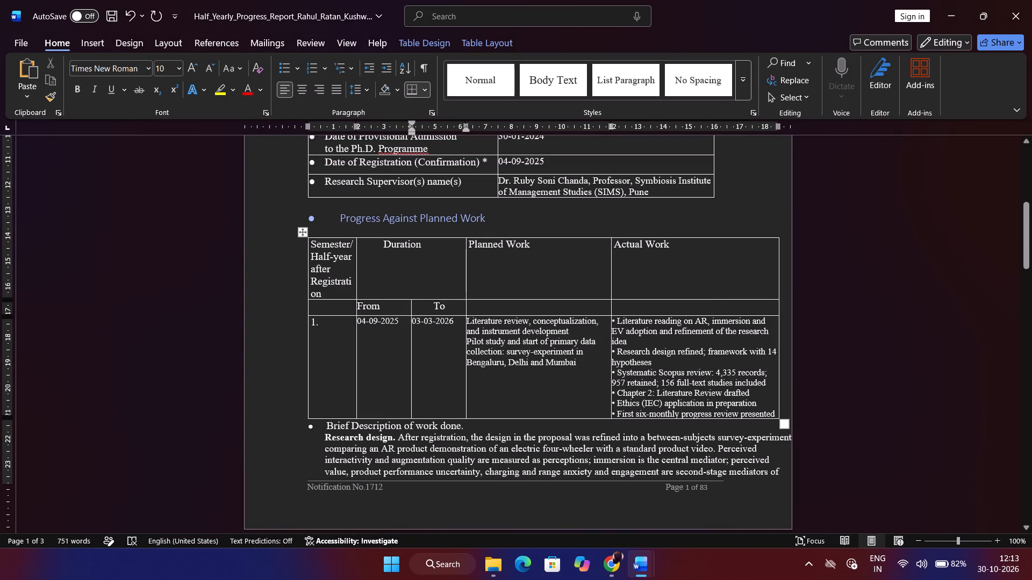
Narrow the Actual Work column in the filled report so the table's outer edge aligns with the student details table above.
left_click_drag(778, 331, 727, 330)
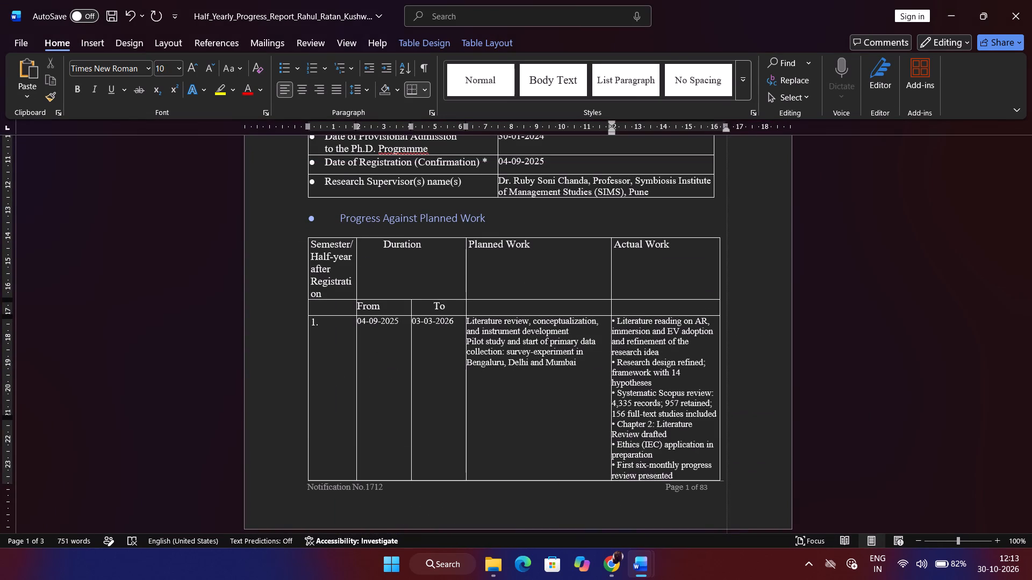
left_click_drag(727, 330, 715, 329)
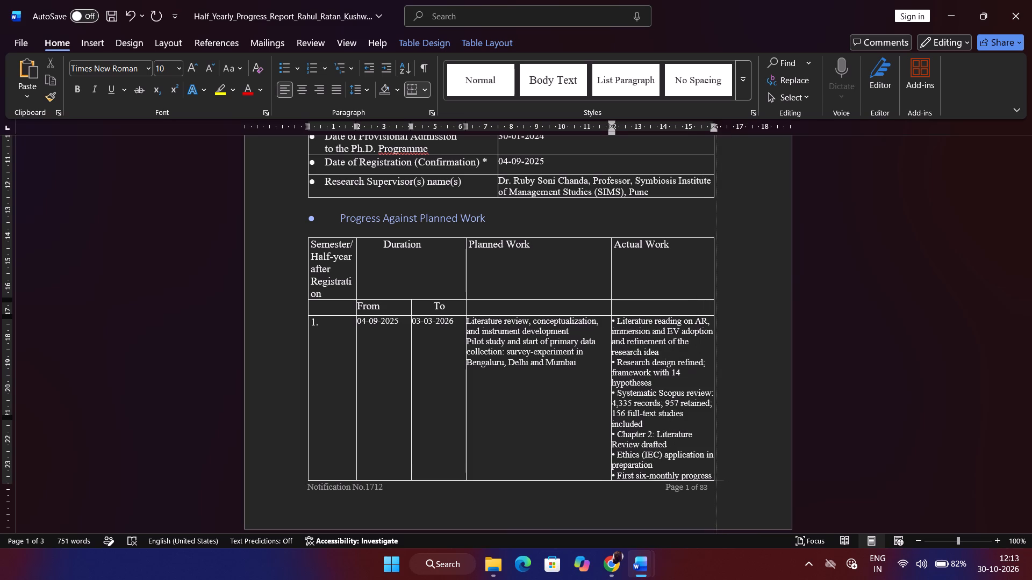
left_click_drag(715, 329, 711, 331)
scroll(711, 331, "down", 3)
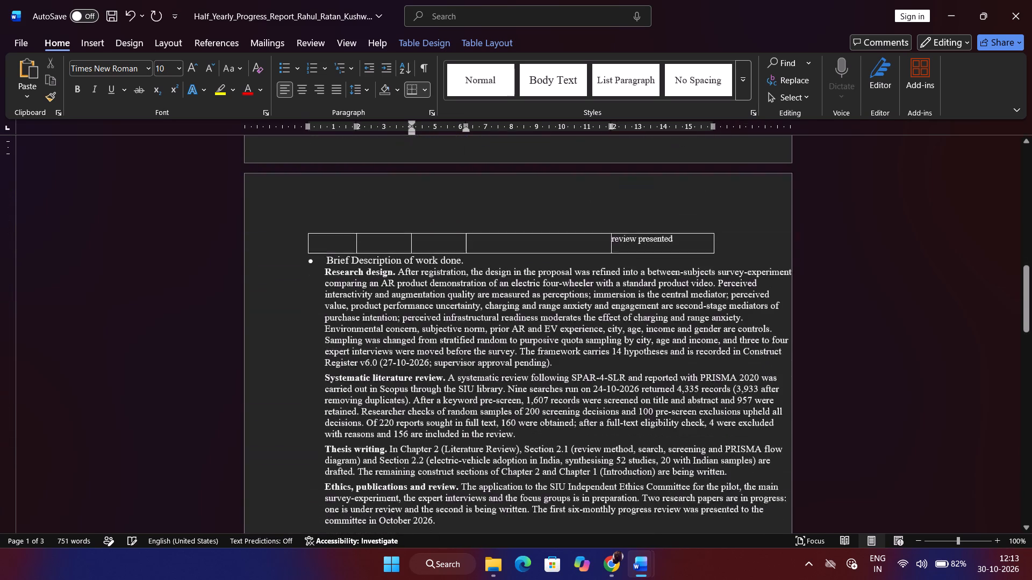
Bring the right indent of the Research design paragraph in to about the 17.25 cm ruler mark, near the table's outer edge.
left_click(711, 331)
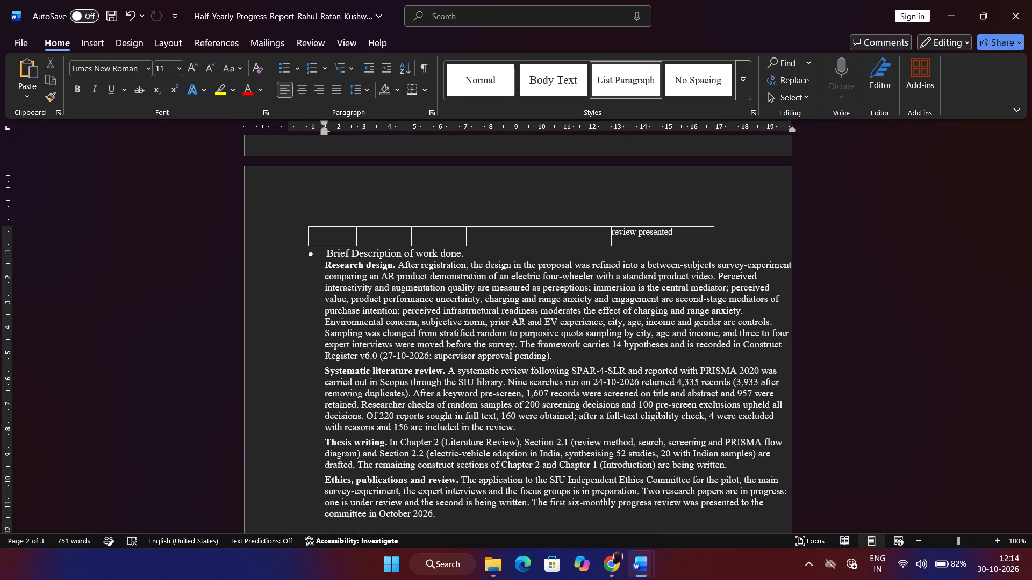
left_click_drag(795, 130, 741, 135)
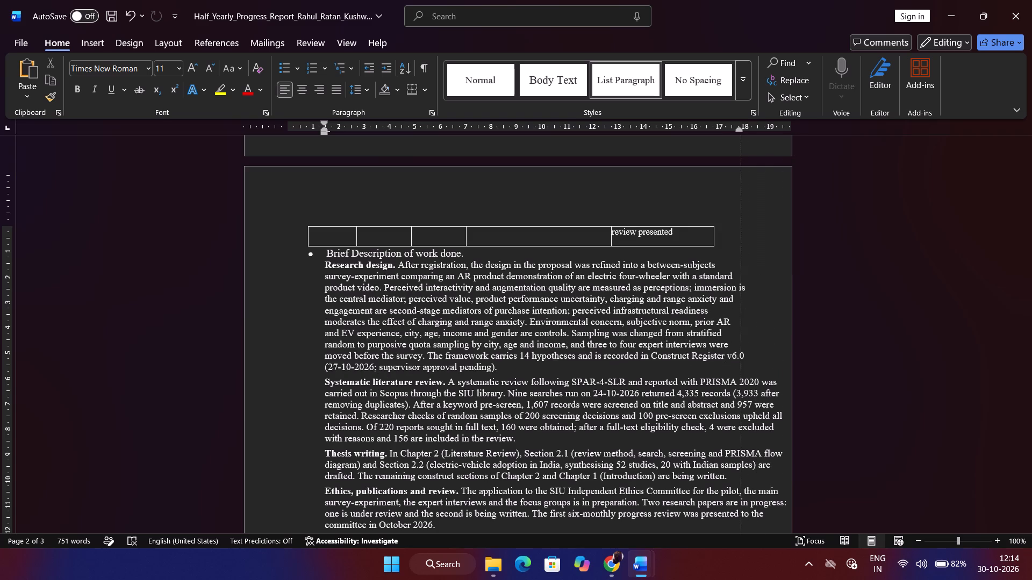
left_click_drag(741, 135, 721, 137)
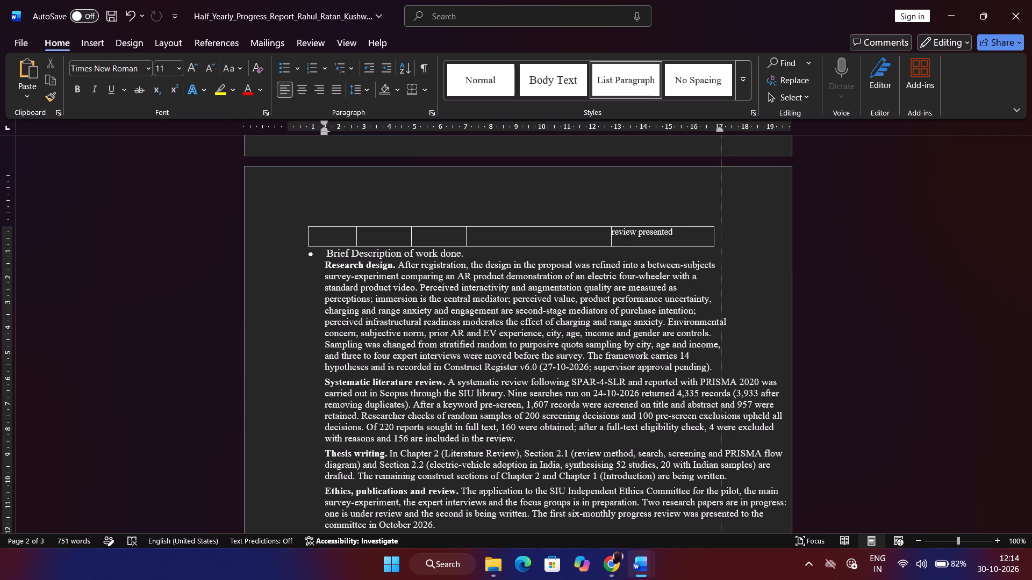
left_click_drag(721, 137, 726, 137)
double_click(726, 137)
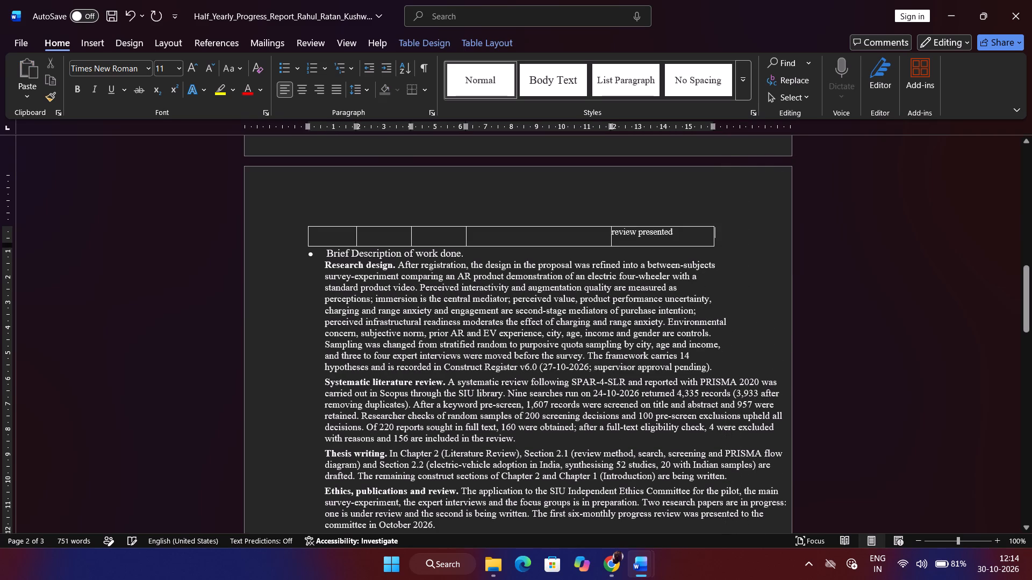
left_click(714, 395)
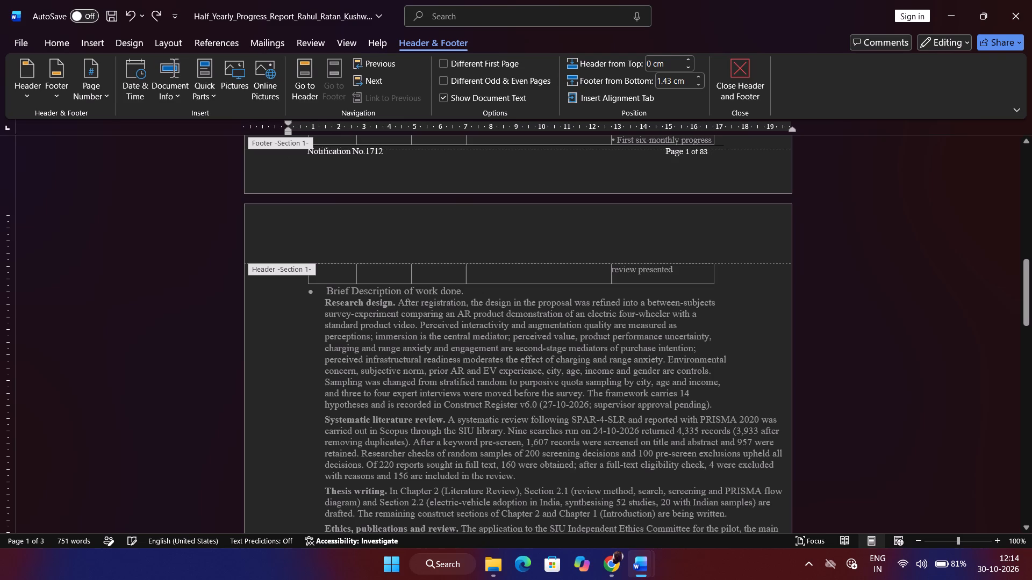
triple_click(714, 395)
Bring the right indent of the Thesis writing paragraph in to about 17.25 cm, matching the Research design paragraph.
scroll(714, 395, "down", 1)
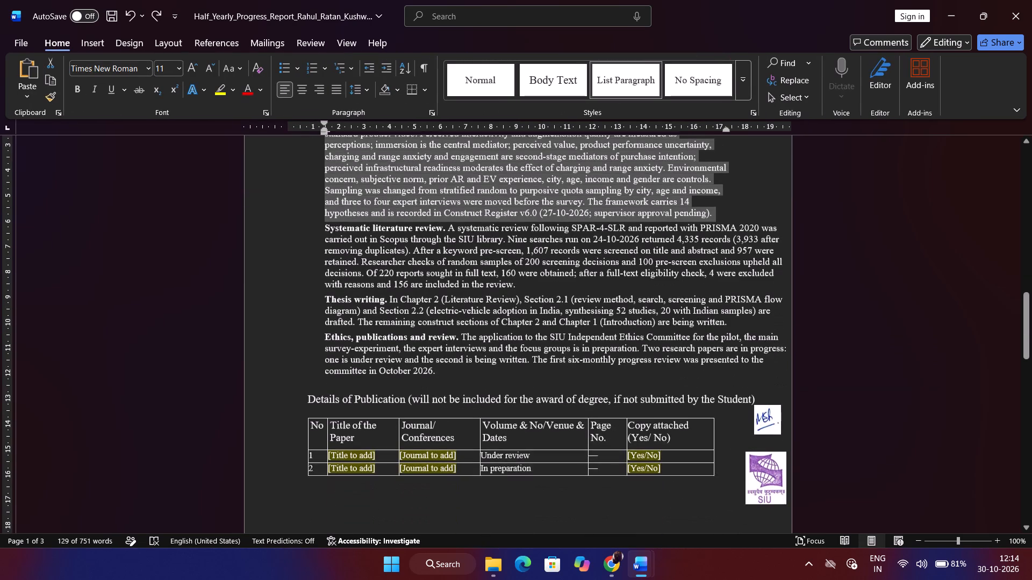
left_click(723, 327)
left_click(744, 300)
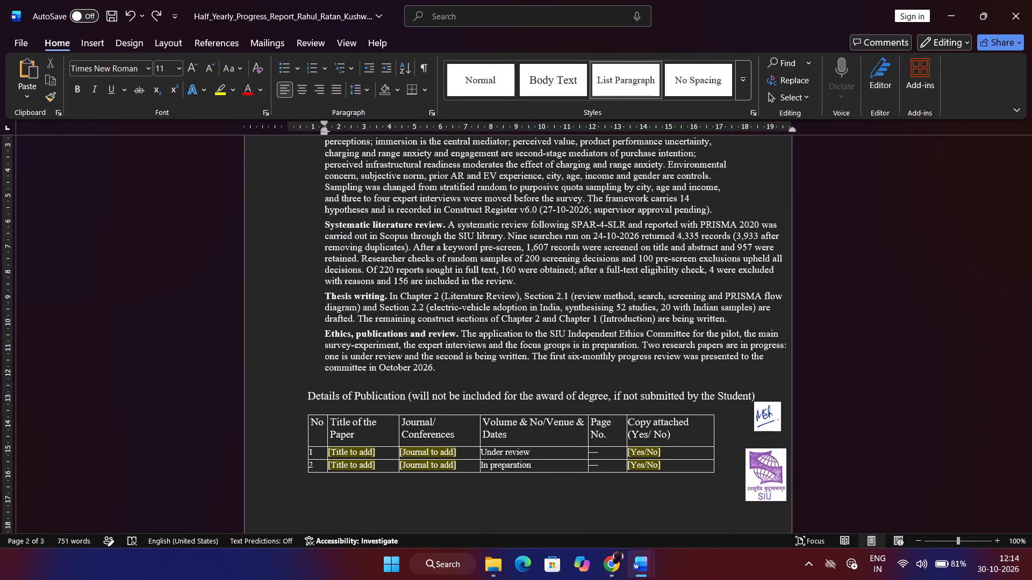
left_click_drag(791, 131, 723, 132)
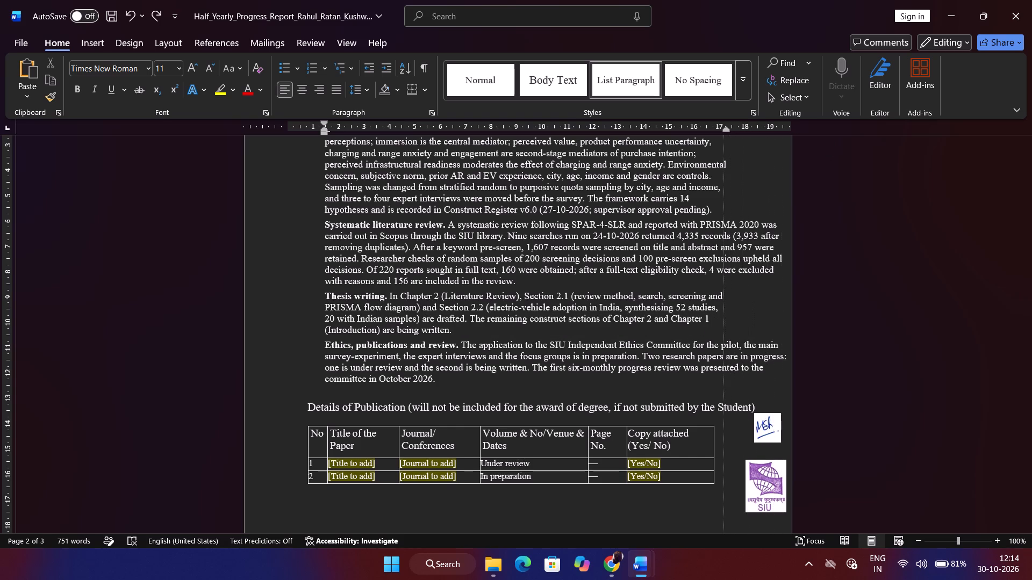
left_click_drag(723, 132, 727, 133)
Bring the right indent of the Systematic literature review paragraph in to about the 17.75 cm ruler mark.
left_click(740, 250)
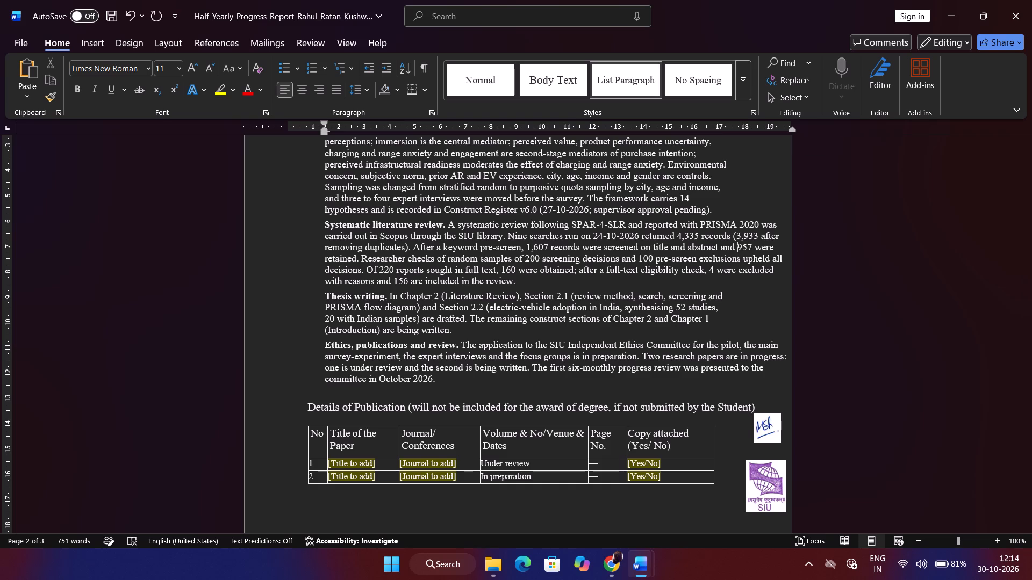
left_click_drag(794, 128, 741, 136)
left_click(741, 136)
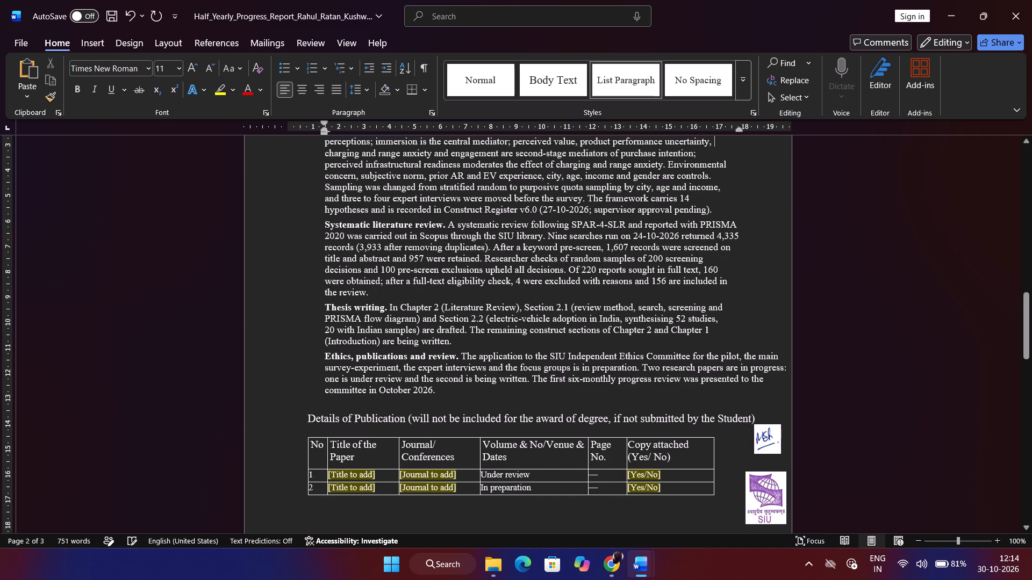
Bring the right indent of the Ethics, publications and review paragraph in to about the 18 cm ruler mark.
scroll(743, 269, "down", 1)
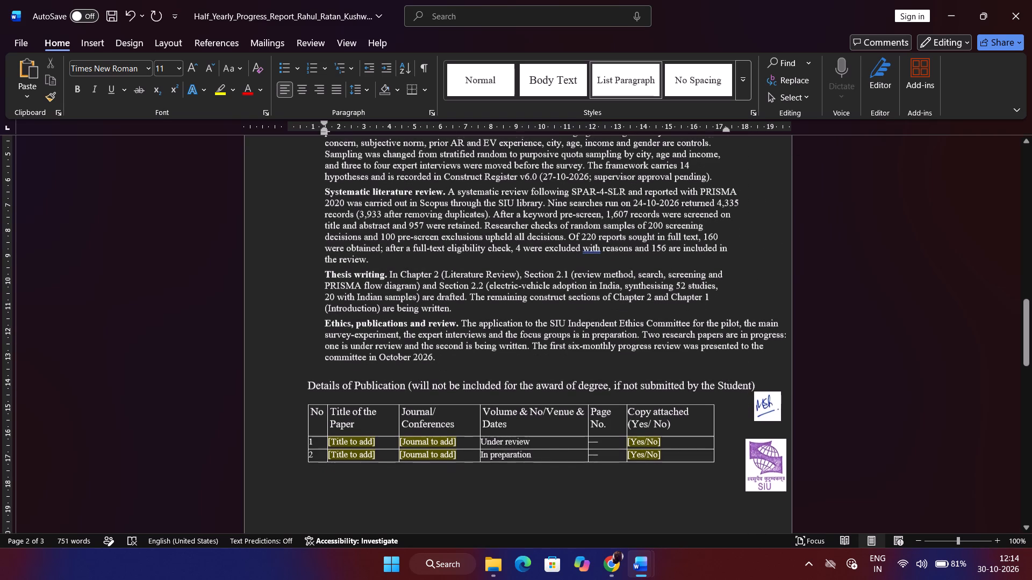
scroll(743, 269, "down", 1)
left_click(728, 337)
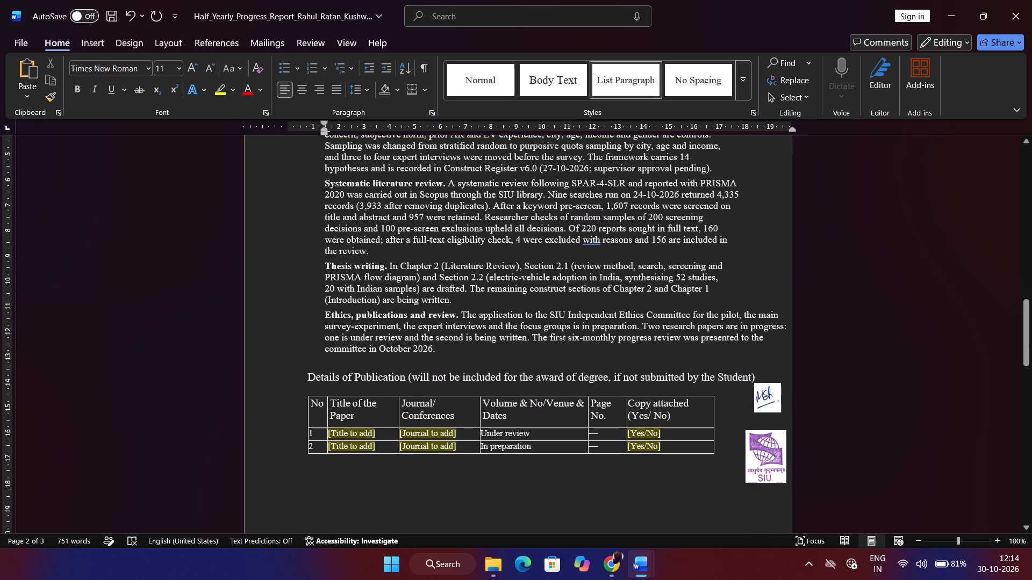
left_click_drag(792, 130, 743, 140)
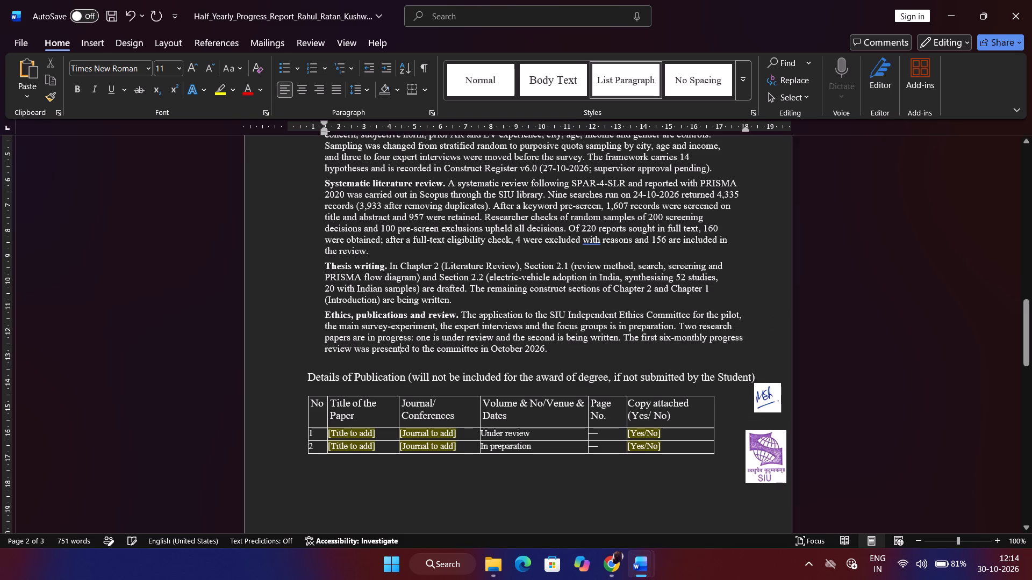
Check the remaining pages of the report and save the document.
scroll(721, 318, "down", 1)
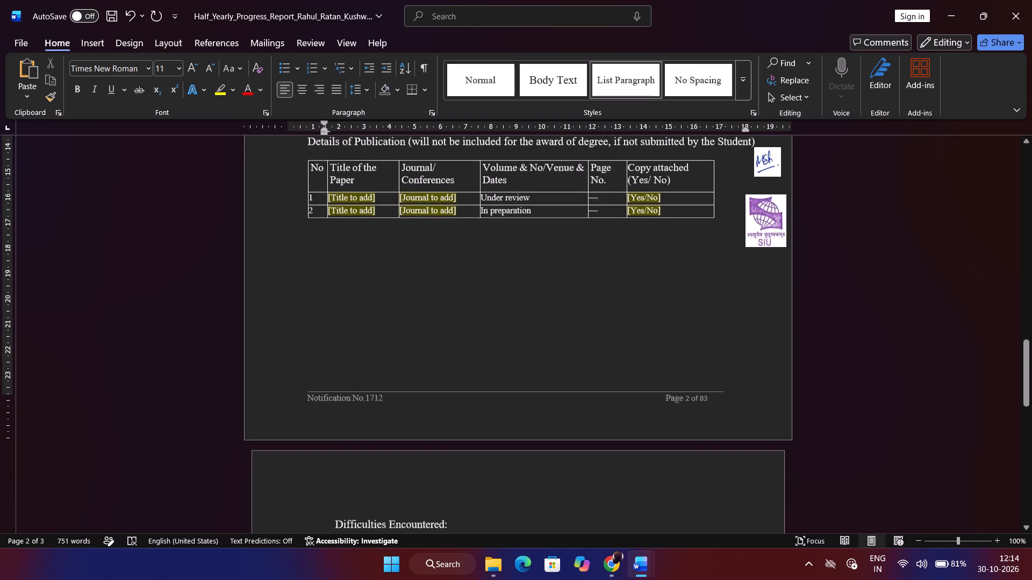
scroll(721, 318, "down", 2)
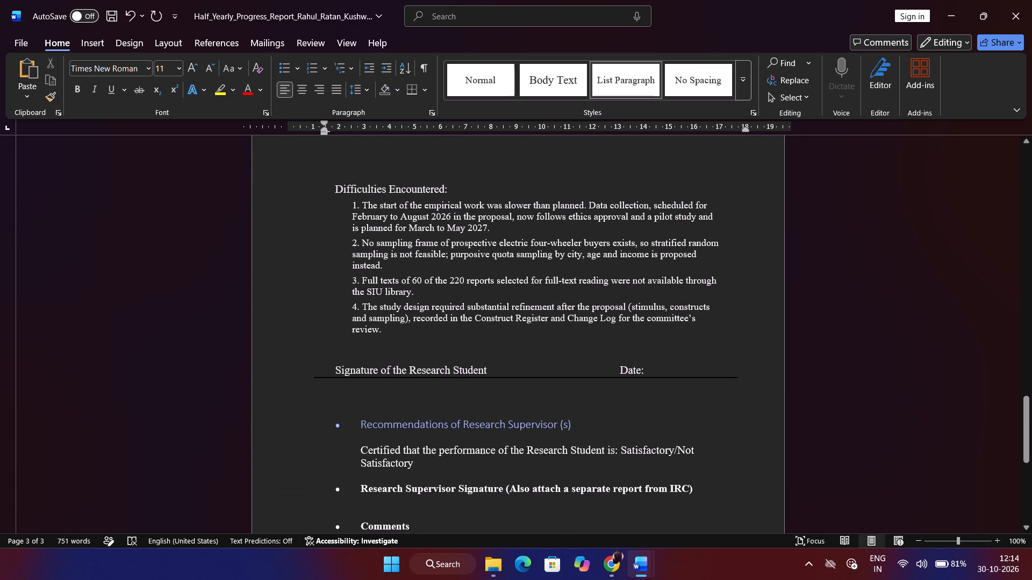
scroll(721, 318, "up", 8)
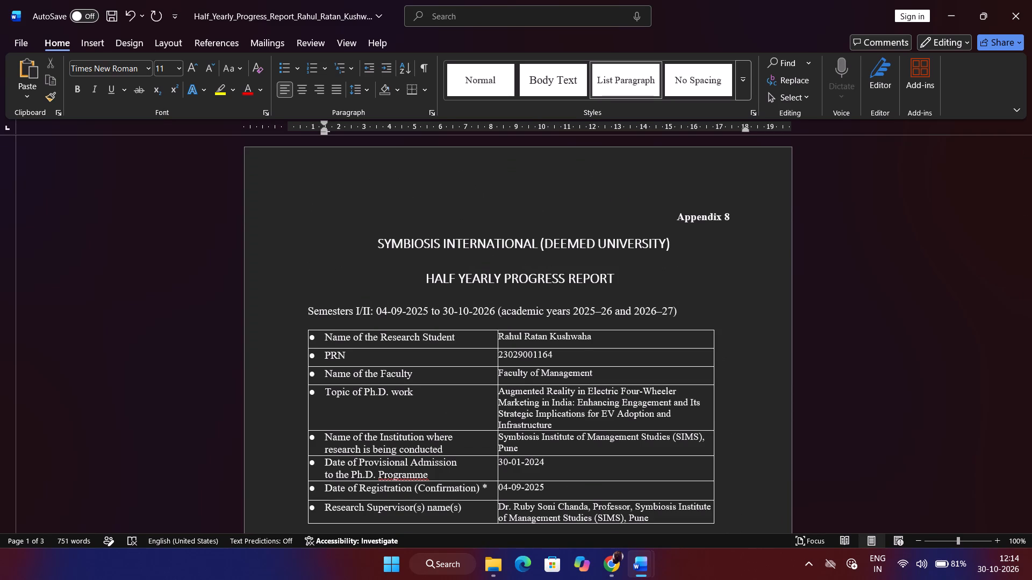
scroll(721, 318, "up", 7)
left_click(721, 318)
key("ctrl+s")
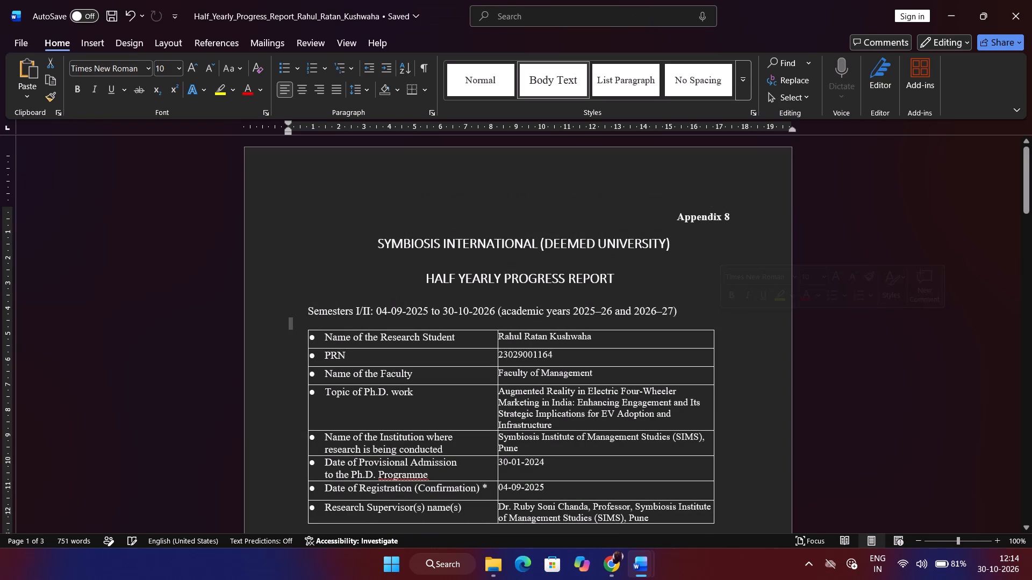
Change "Its" to lowercase "its" in the Topic of Ph.D. work entry of the student details table.
scroll(719, 389, "down", 1)
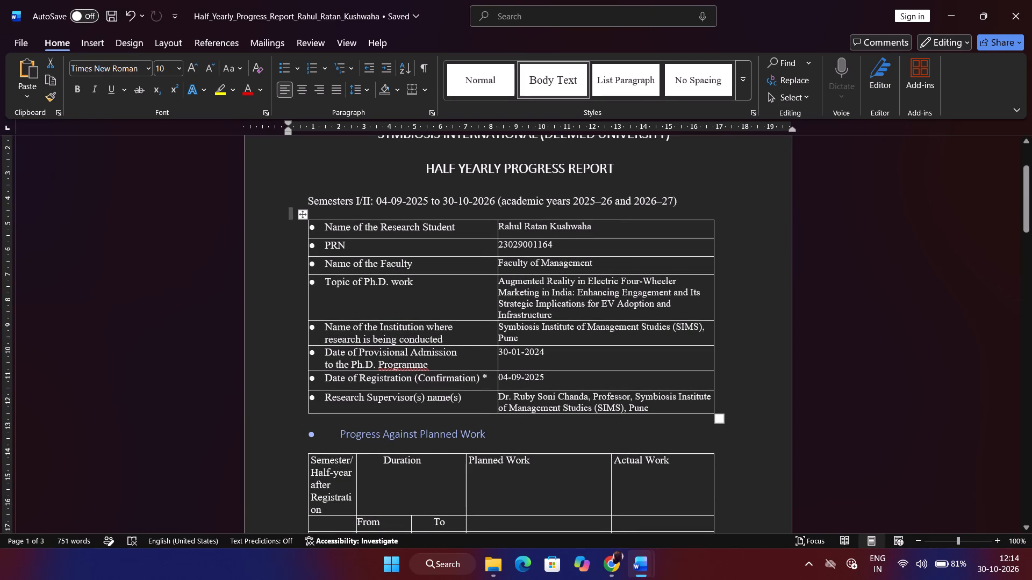
left_click(693, 291)
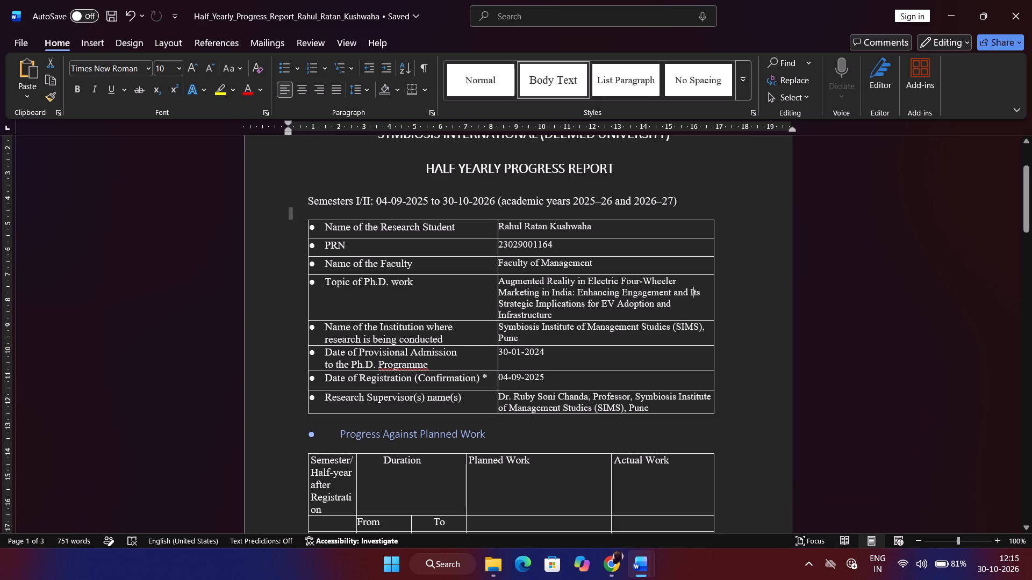
key("BackSpace")
key("i")
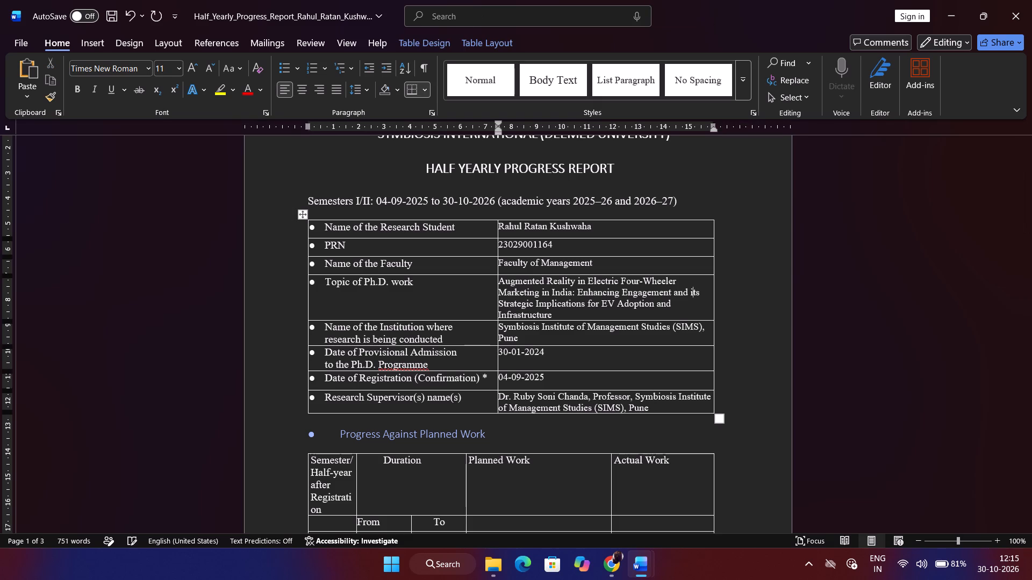
left_click(588, 342)
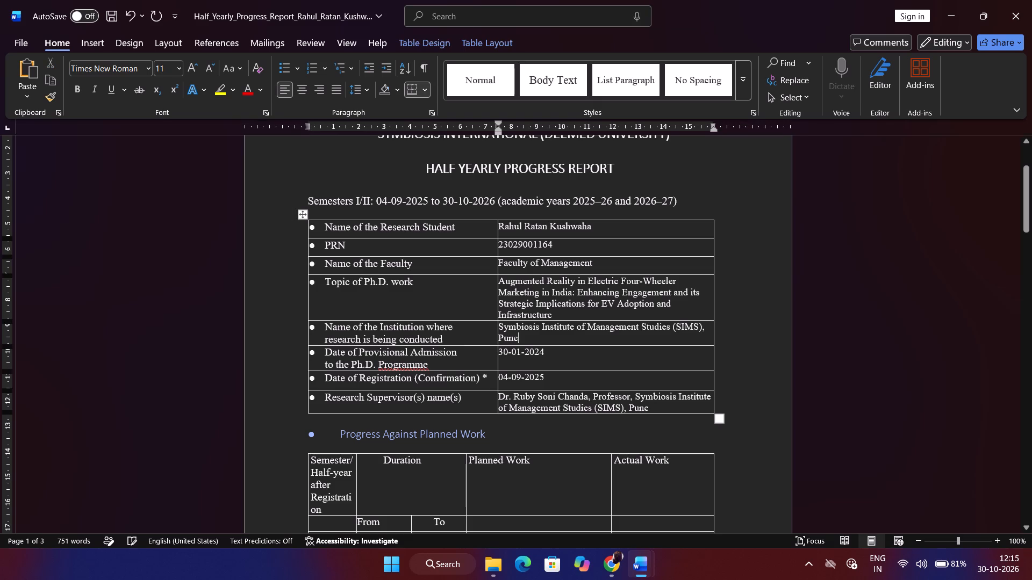
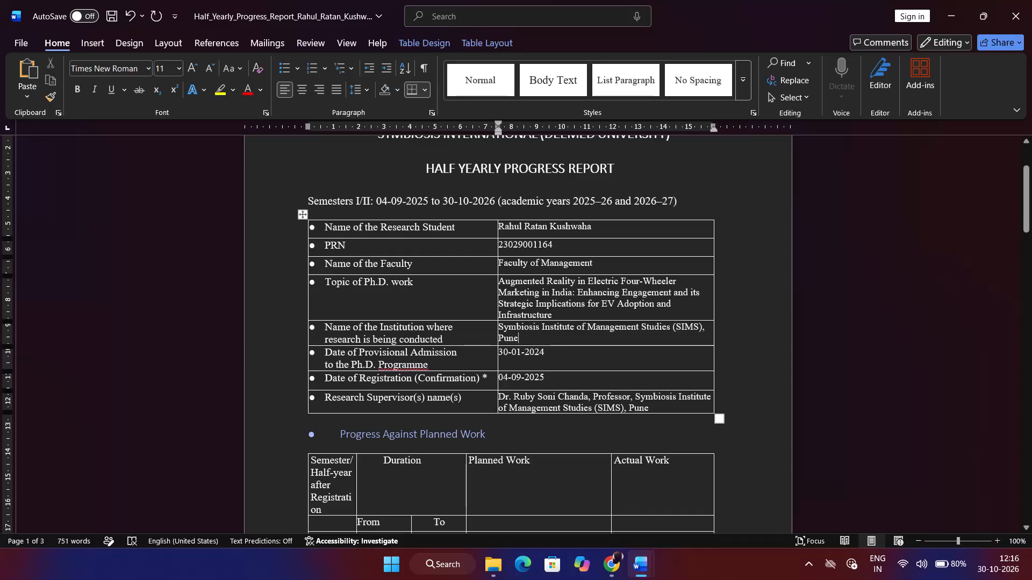
Widen the Actual Work column of the Progress Against Planned Work table by moving its boundary with Planned Work to about 10.2 cm.
scroll(551, 251, "down", 1)
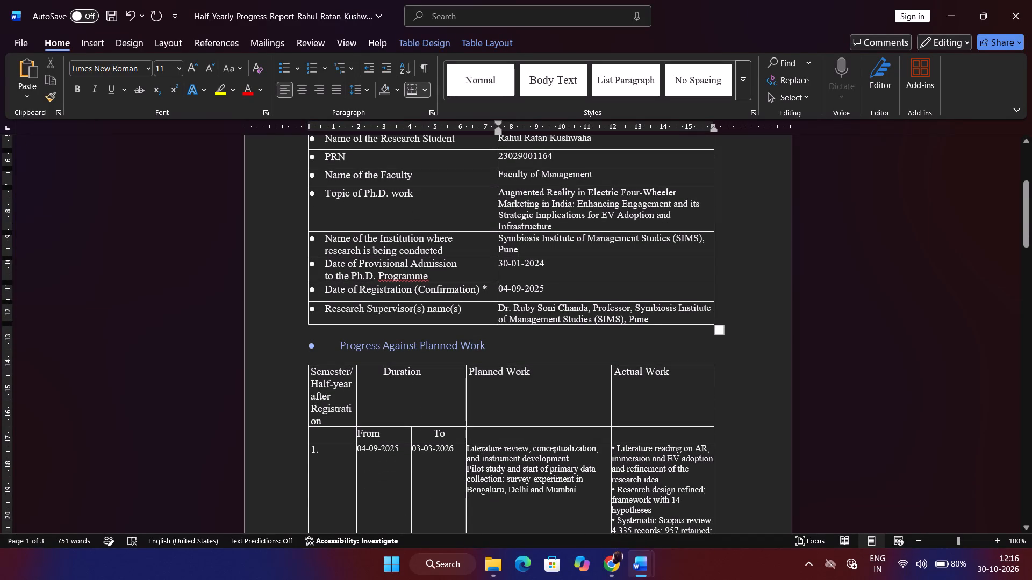
scroll(576, 291, "down", 3)
scroll(576, 291, "up", 2)
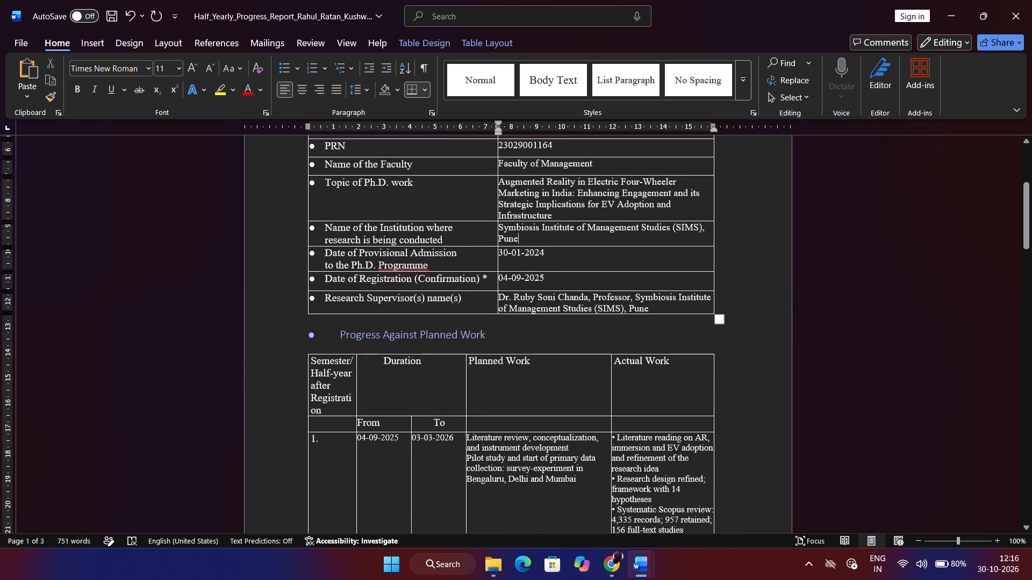
scroll(592, 329, "down", 2)
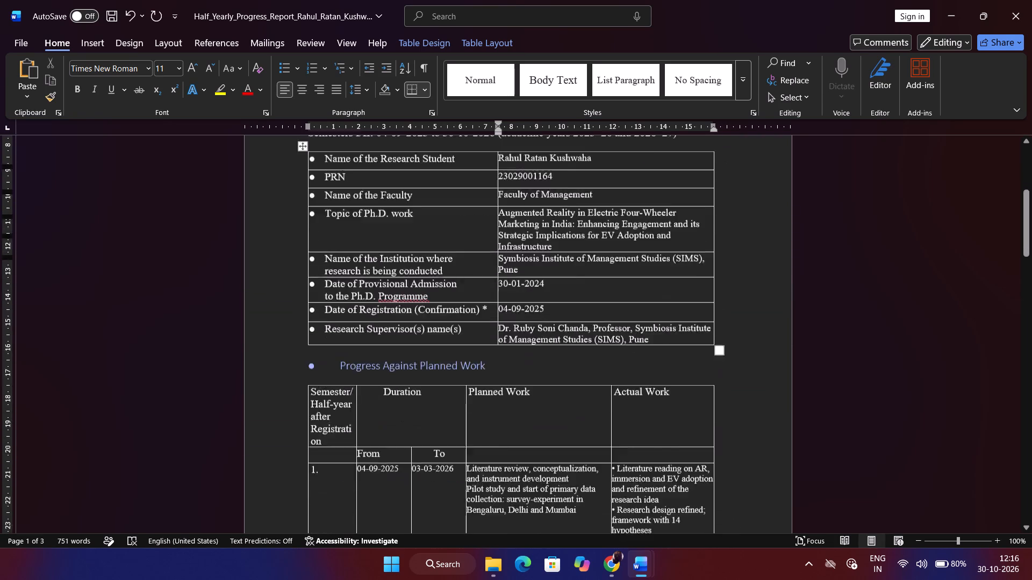
scroll(592, 329, "down", 1)
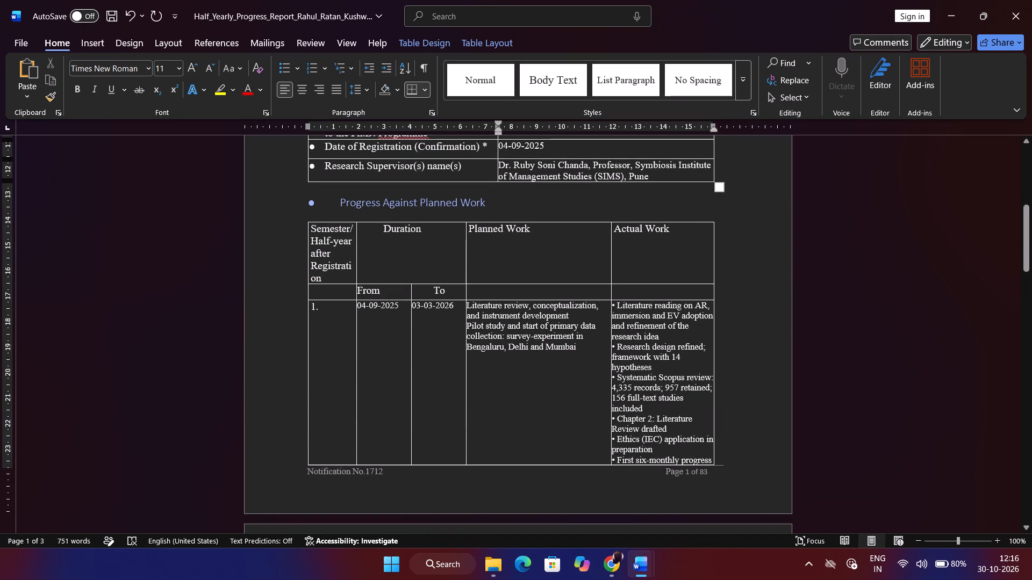
left_click_drag(611, 266, 567, 271)
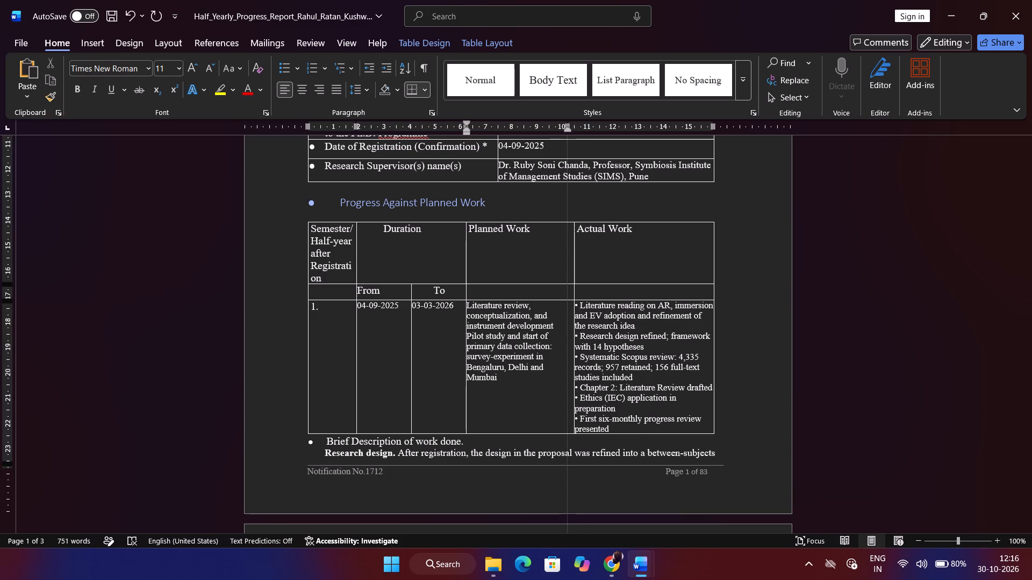
left_click_drag(567, 271, 568, 271)
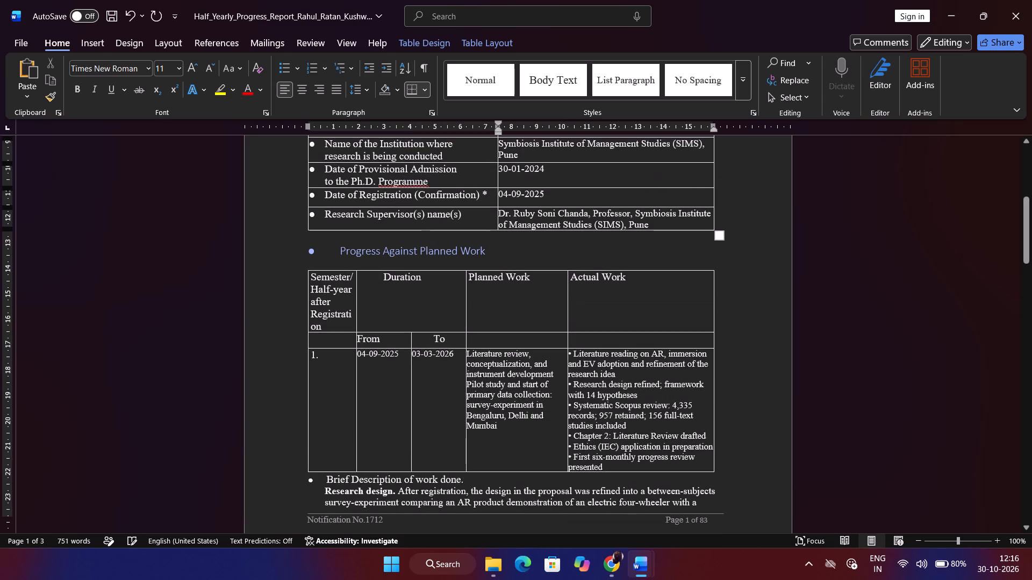
Add two empty bullet lines above "Brief Description of work done." and insert a page break before them.
scroll(585, 277, "down", 2)
scroll(458, 267, "up", 1)
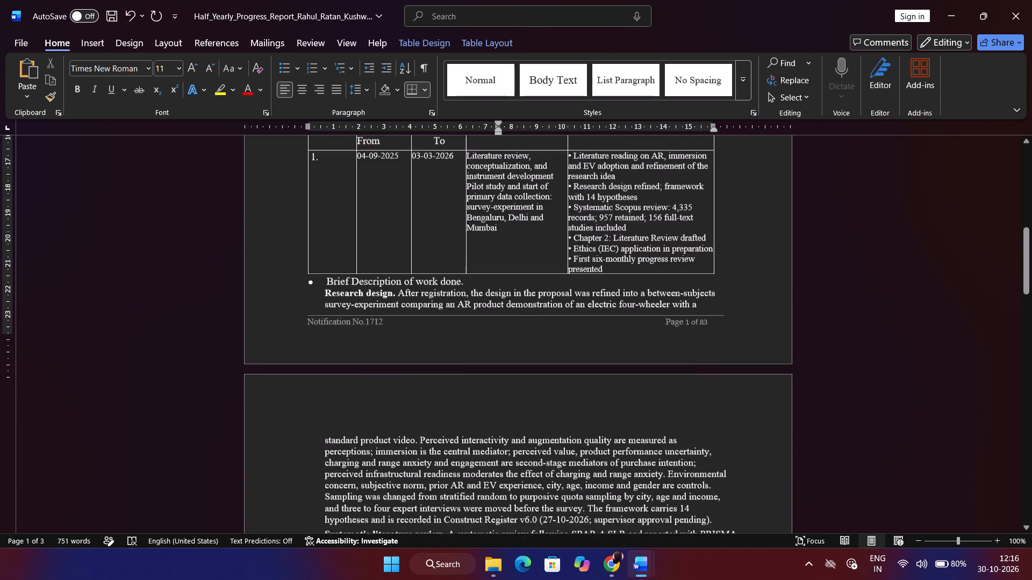
scroll(458, 267, "up", 1)
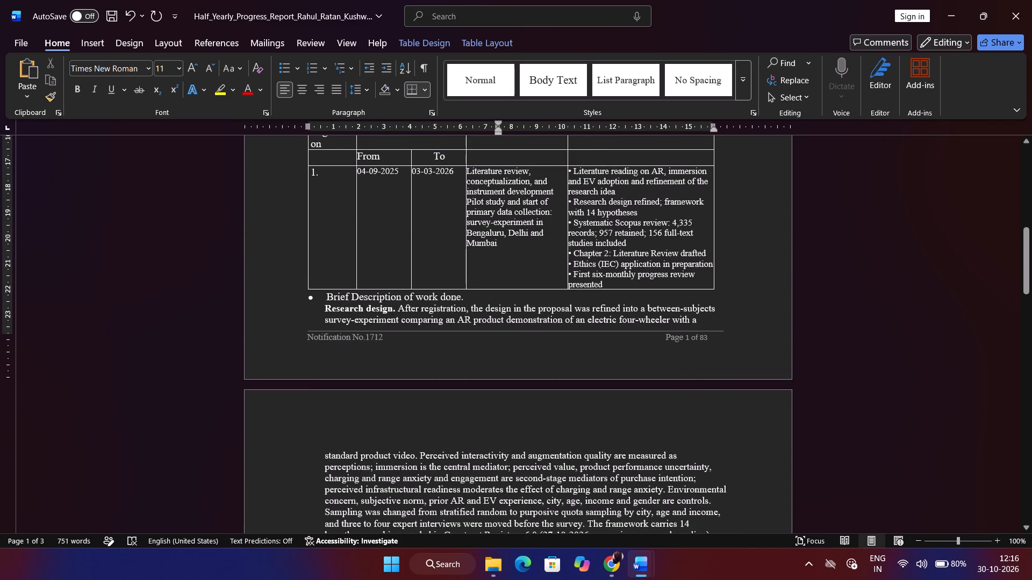
left_click(307, 298)
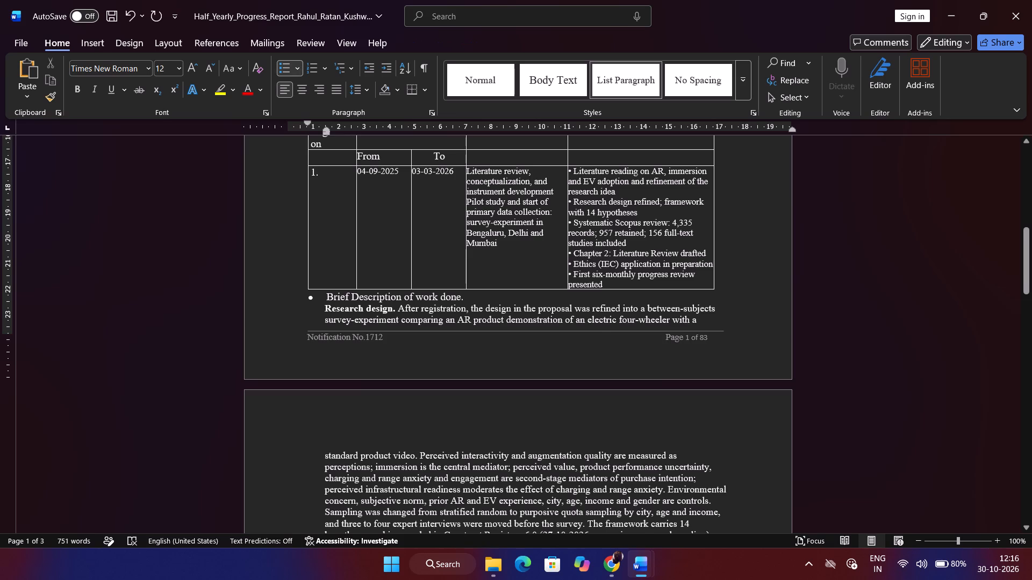
key("Return")
key("Return")
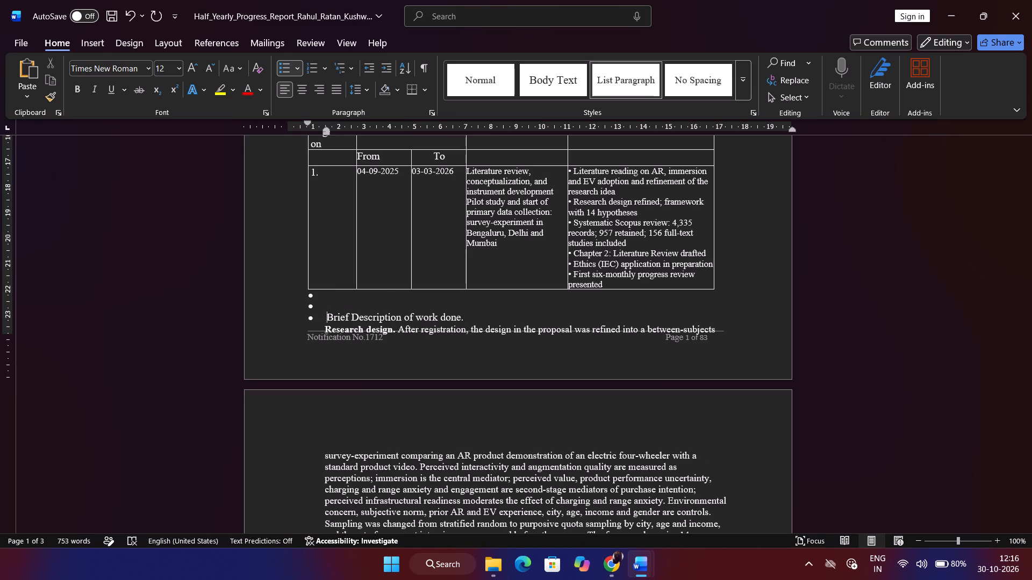
key("Up")
key("Up")
left_click(167, 48)
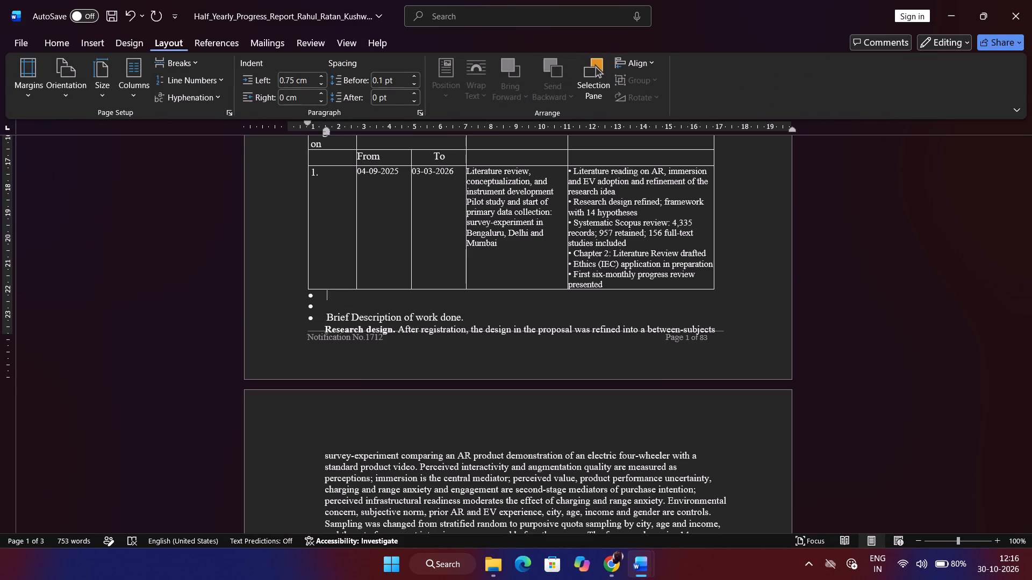
left_click(178, 56)
left_click(225, 119)
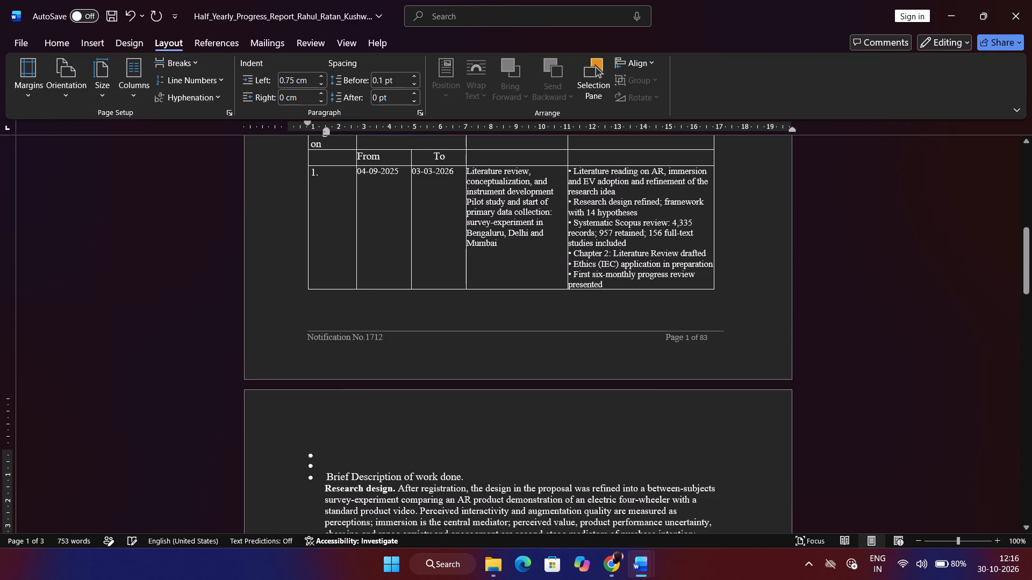
Remove the empty bullet lines above "Brief Description of work done." on page 2, keeping the line bulleted.
key("Down")
key("Down")
key("BackSpace")
key("BackSpace")
key("BackSpace")
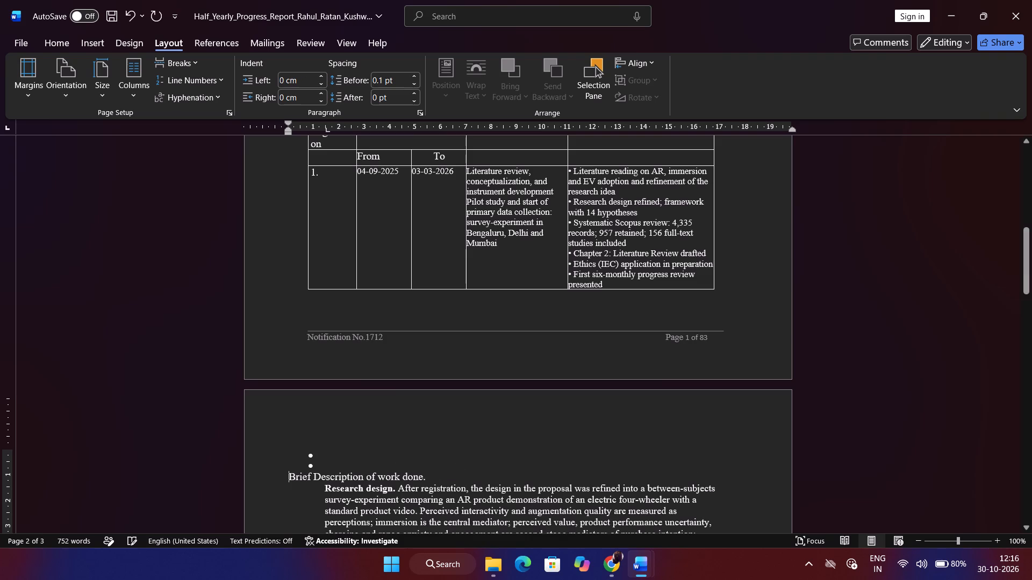
key("BackSpace")
key("BackSpace")
key("BackSpace")
key("BackSpace")
key("BackSpace")
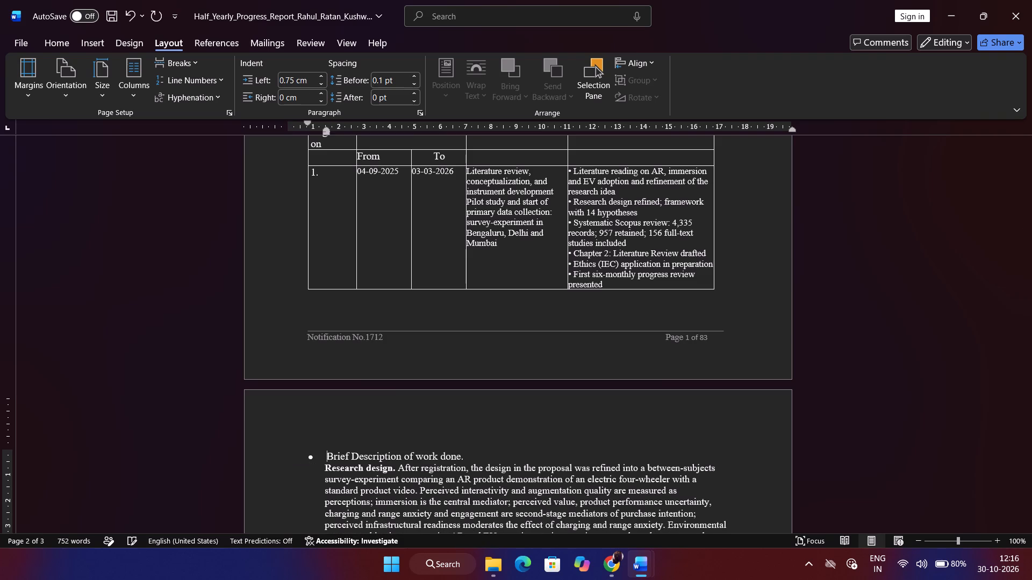
Examine the rest of page 2 and compare the font sizes of the Details of Publication line and the Ethics, publications and review paragraph.
scroll(445, 430, "down", 1)
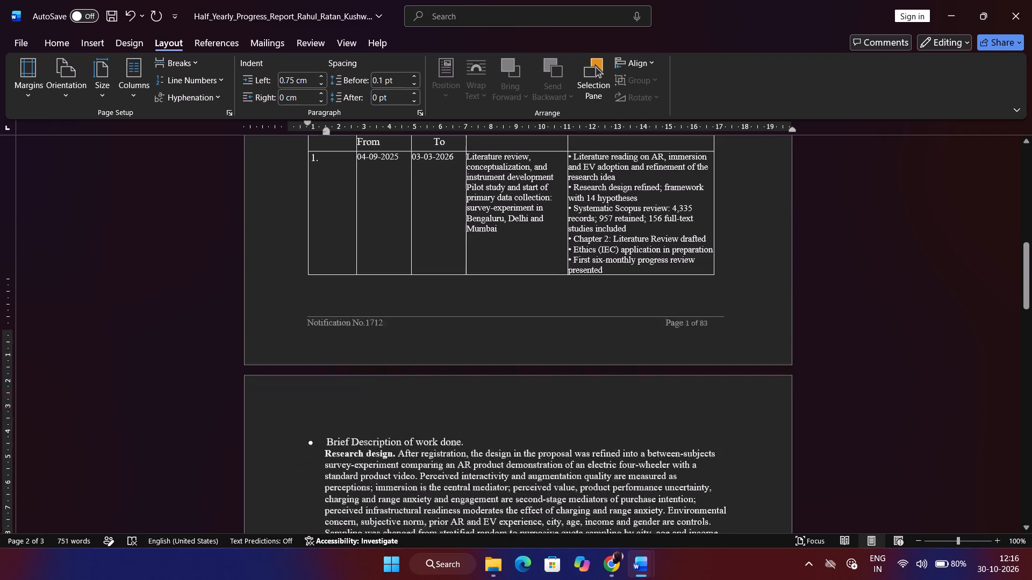
scroll(445, 430, "down", 3)
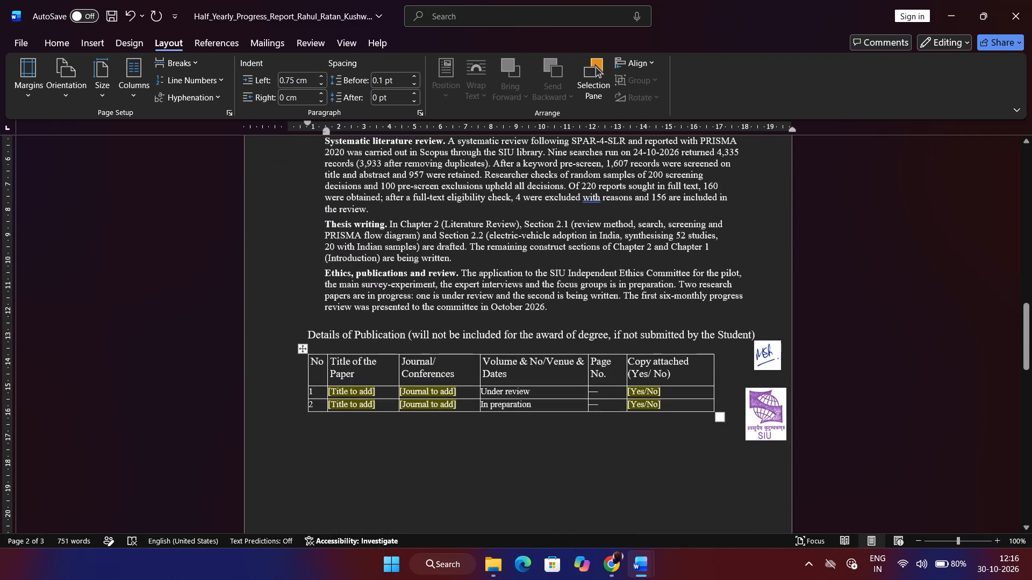
scroll(445, 430, "right", 1)
scroll(445, 430, "up", 1)
left_click(472, 361)
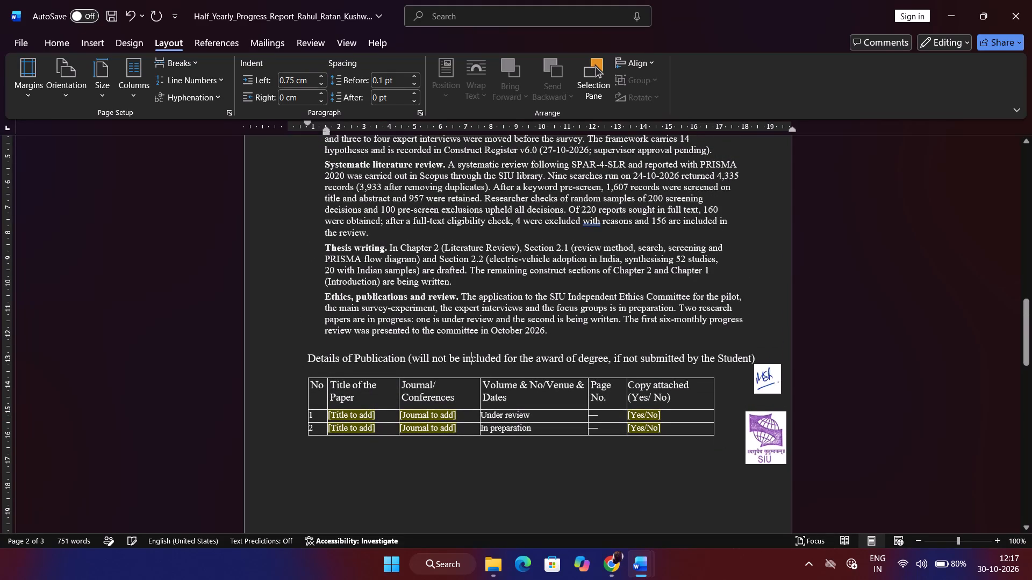
left_click(386, 355)
left_click(69, 37)
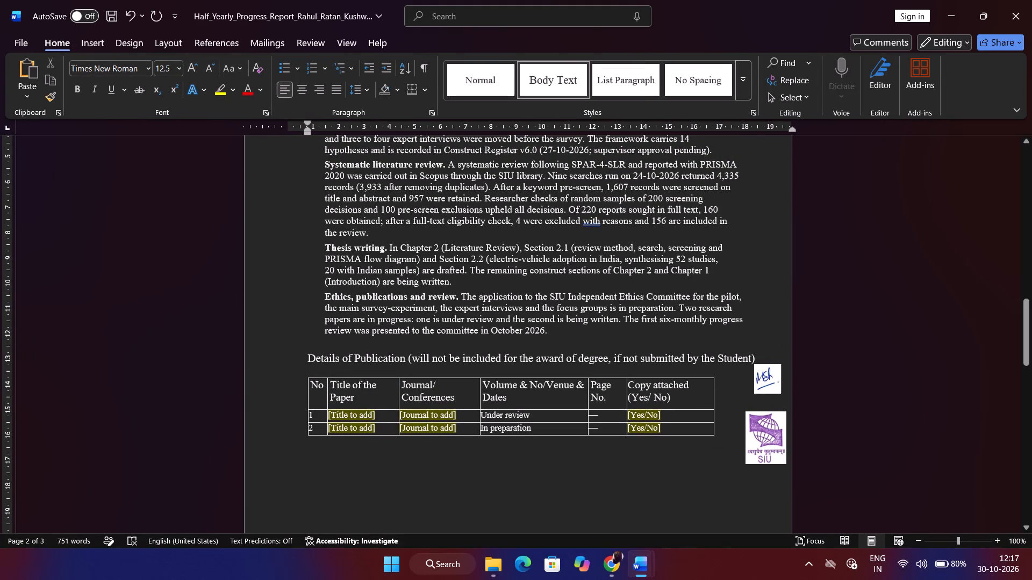
left_click(519, 318)
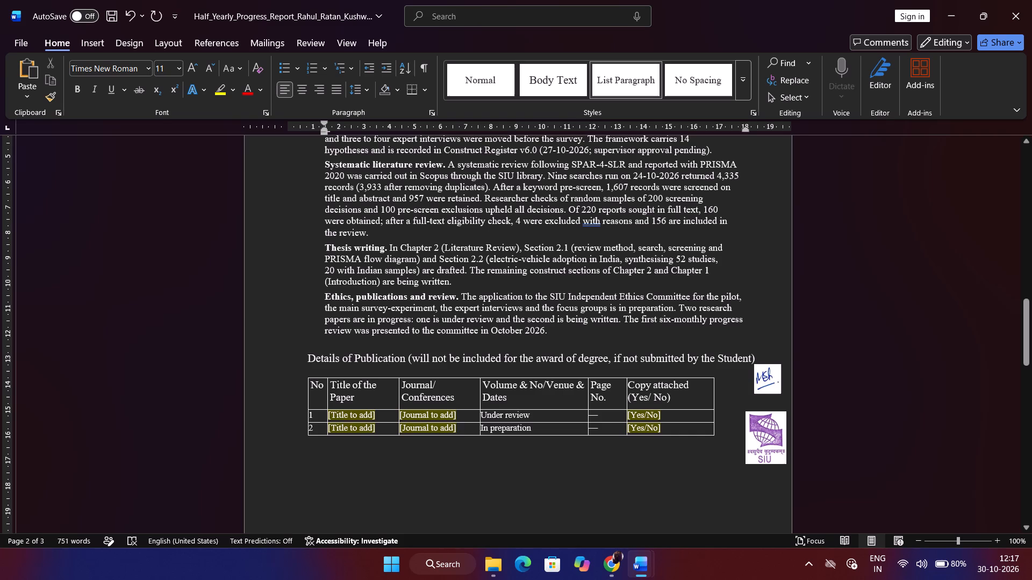
left_click(570, 337)
Set the font size to 12 for the Brief Description of work done heading and all four paragraphs beneath it.
scroll(570, 337, "up", 2)
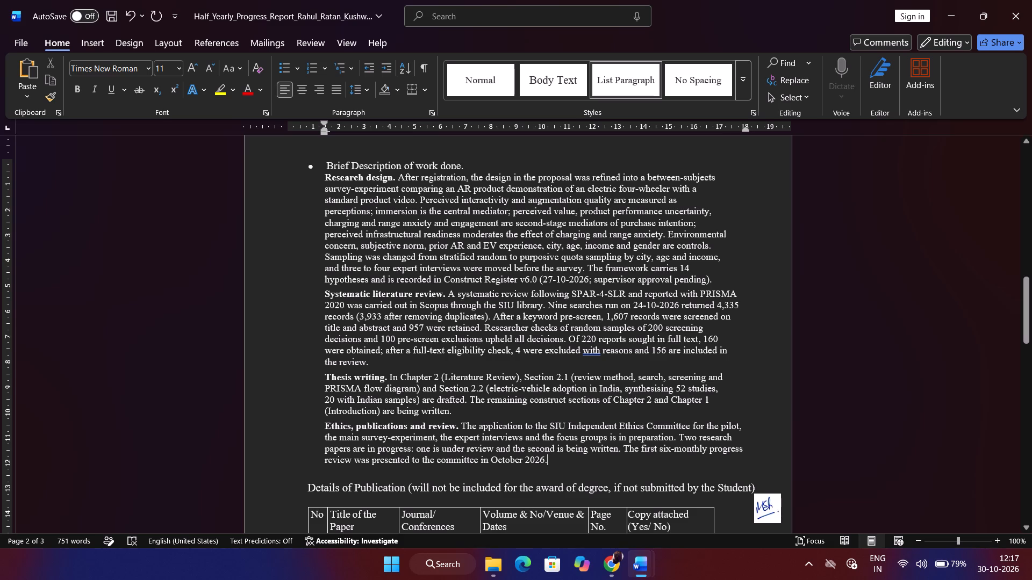
left_click_drag(558, 459, 426, 345)
left_click(426, 345)
left_click(329, 166)
left_click_drag(329, 166, 431, 229)
left_click(431, 229)
left_click(548, 357)
left_click(557, 465)
left_click_drag(558, 465, 422, 364)
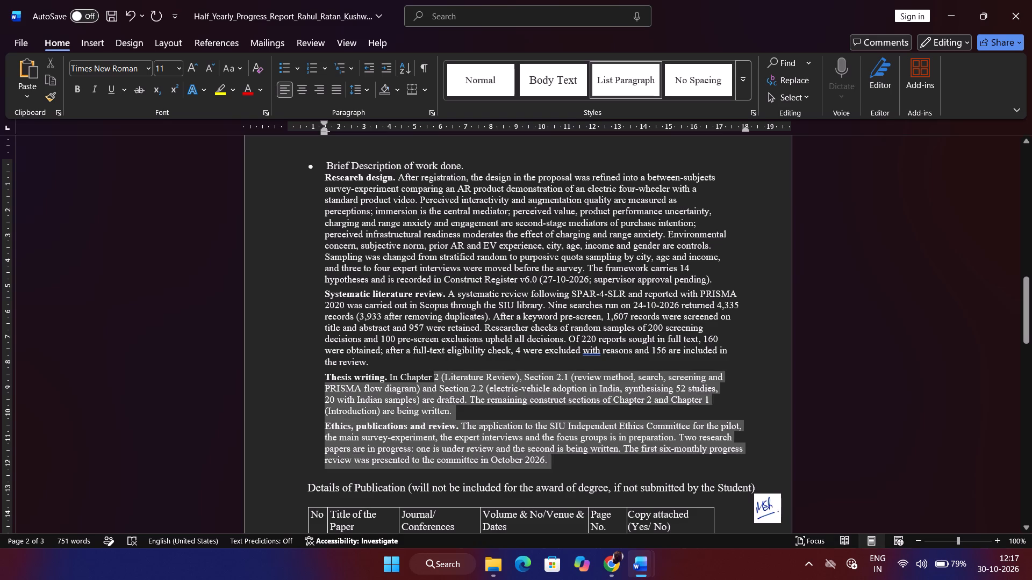
left_click_drag(422, 364, 329, 160)
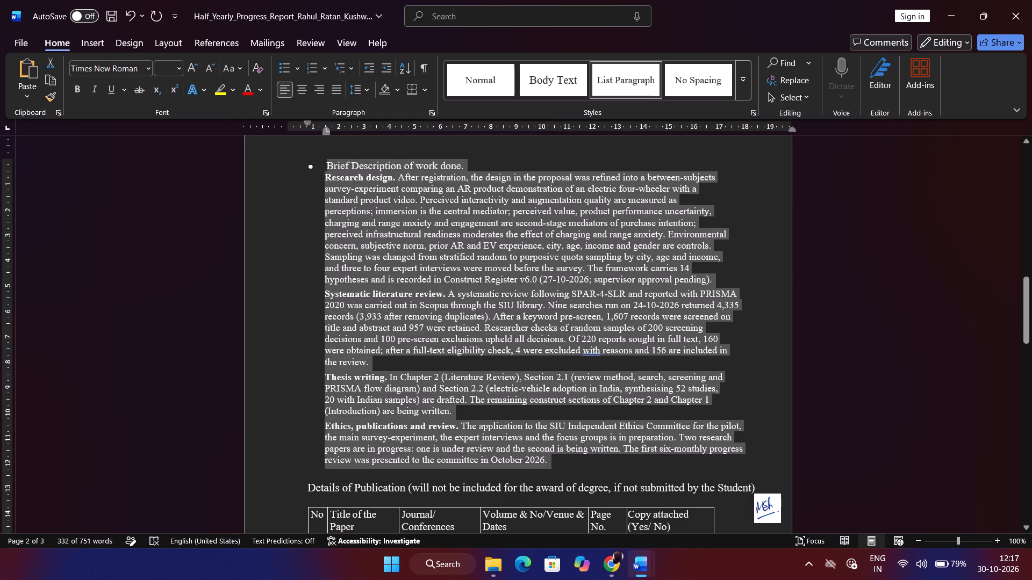
left_click(168, 70)
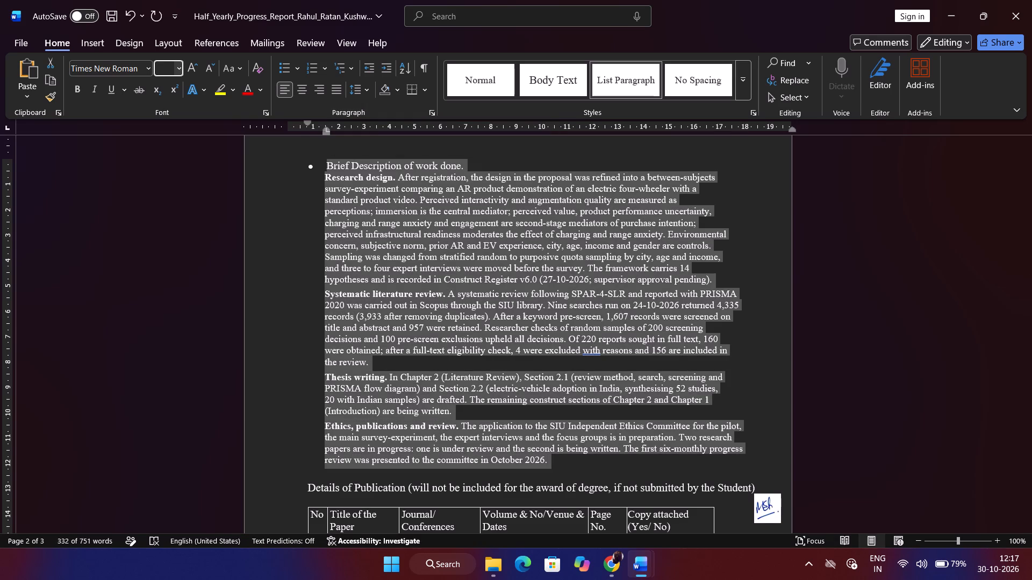
type("12")
key("Return")
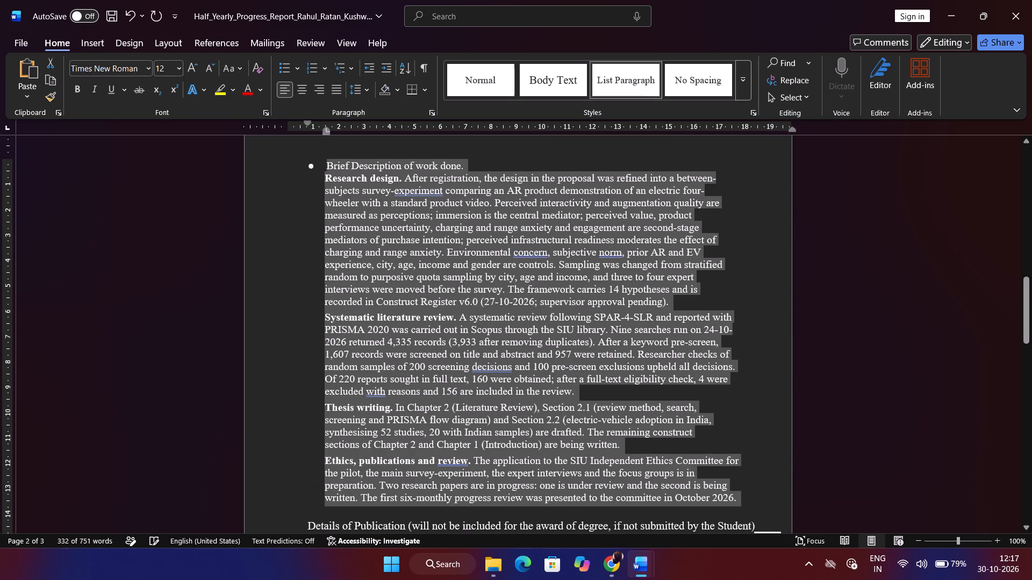
left_click(399, 252)
Make the "Brief Description of work done." heading on page 2 bold.
scroll(399, 252, "up", 1)
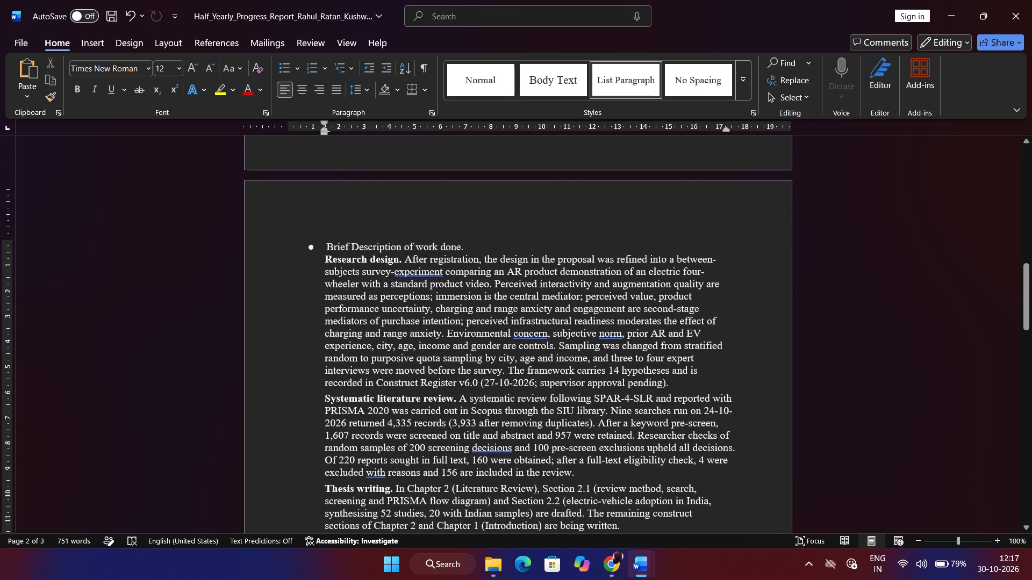
left_click(462, 249)
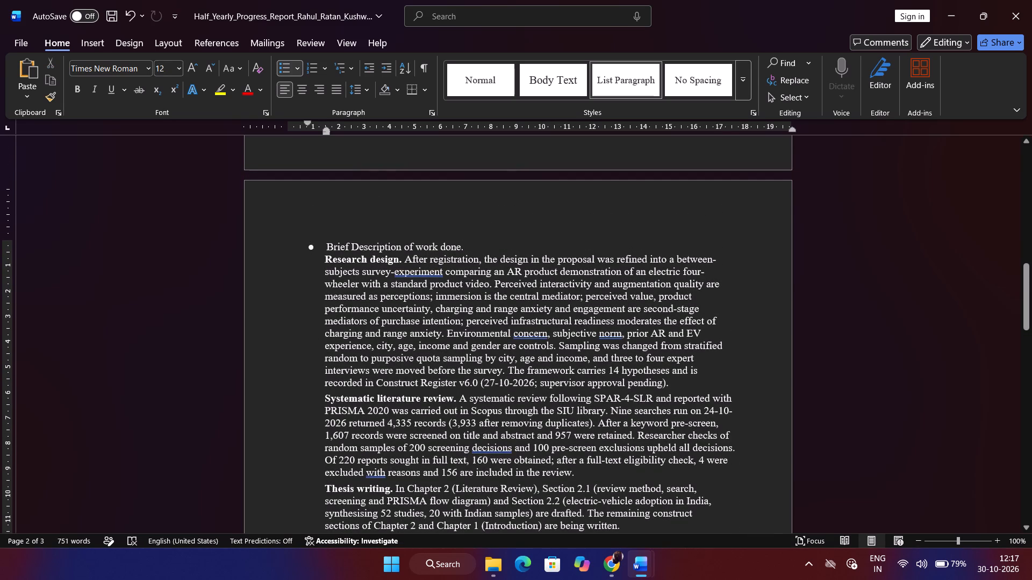
left_click(464, 251)
left_click_drag(467, 253, 347, 253)
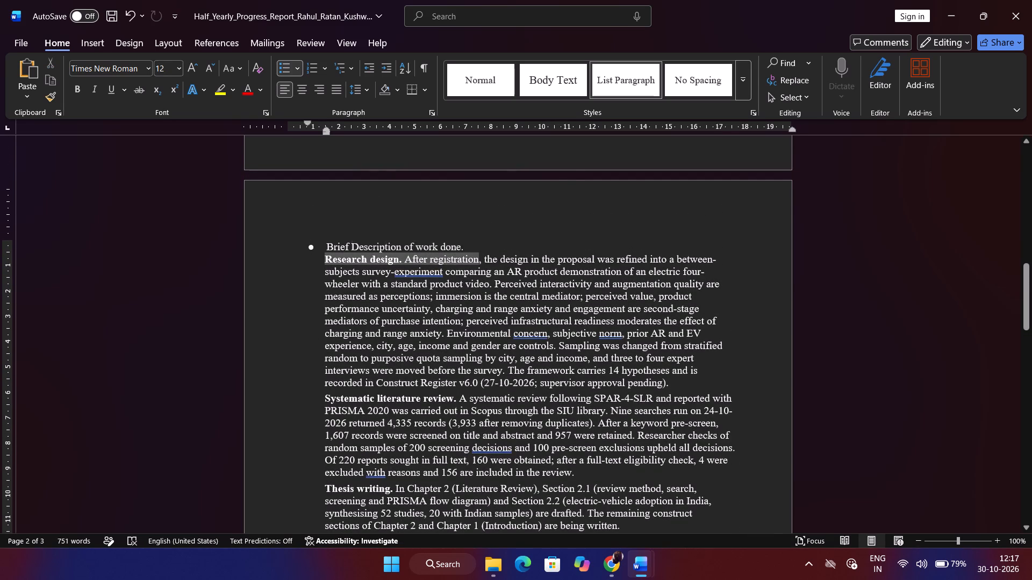
left_click_drag(347, 253, 347, 253)
left_click(330, 245)
left_click_drag(330, 245, 469, 241)
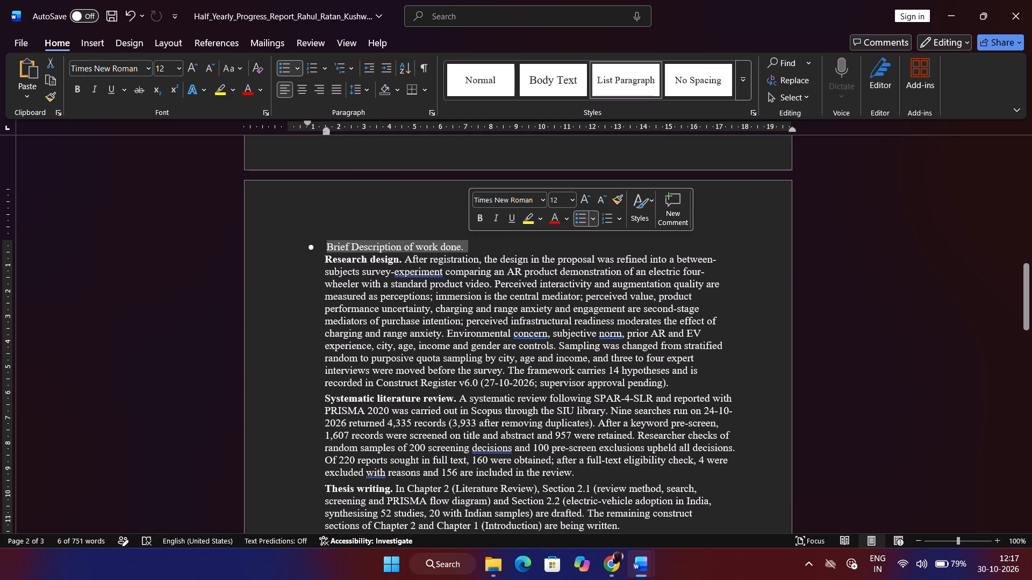
left_click(480, 221)
left_click(490, 337)
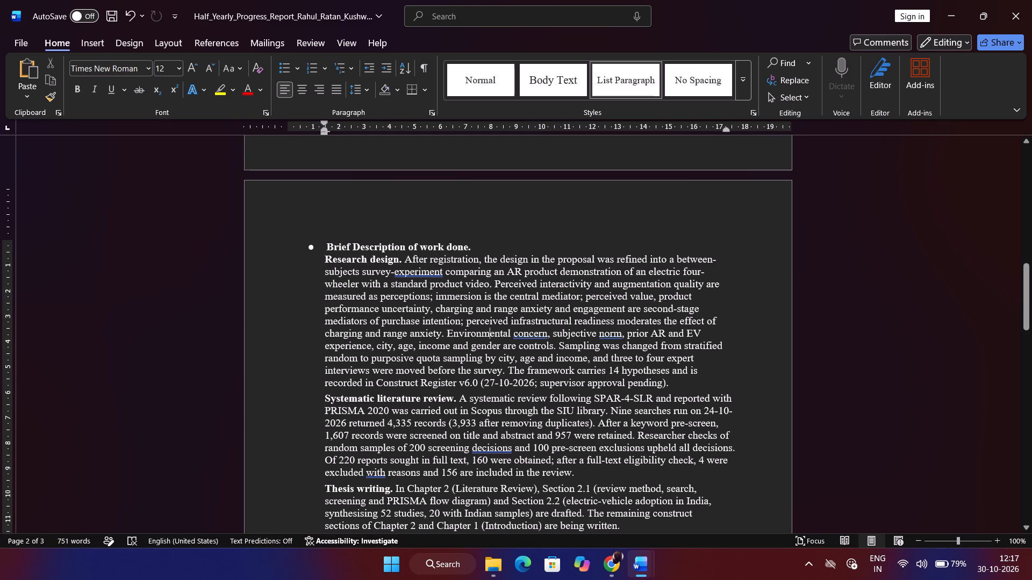
Move the right indent of the Systematic literature review paragraph inward to match the Research design paragraph.
left_click(508, 427)
scroll(508, 427, "down", 1)
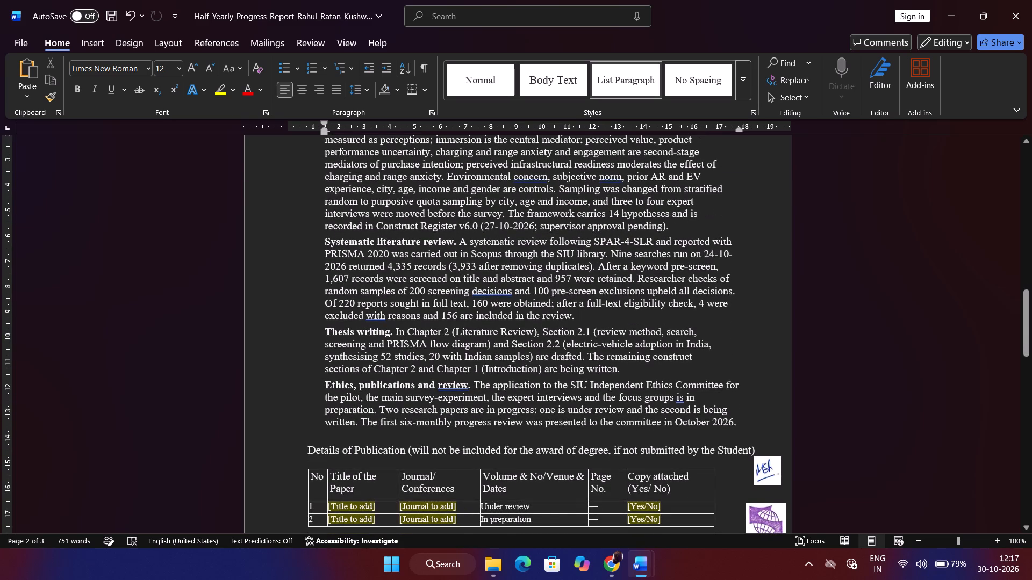
scroll(649, 432, "up", 1)
left_click(724, 403)
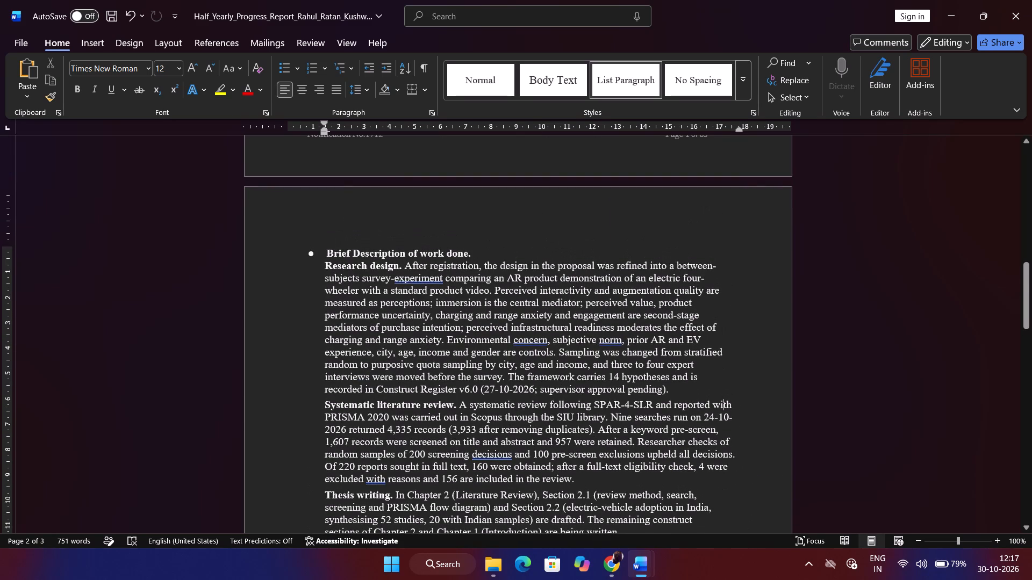
left_click(708, 359)
left_click(718, 417)
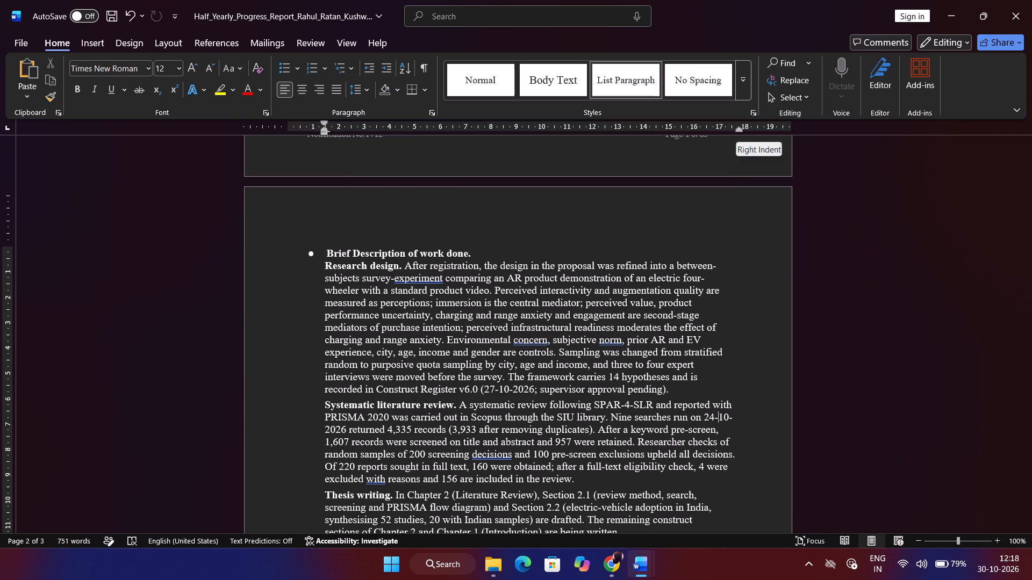
left_click_drag(737, 131, 726, 131)
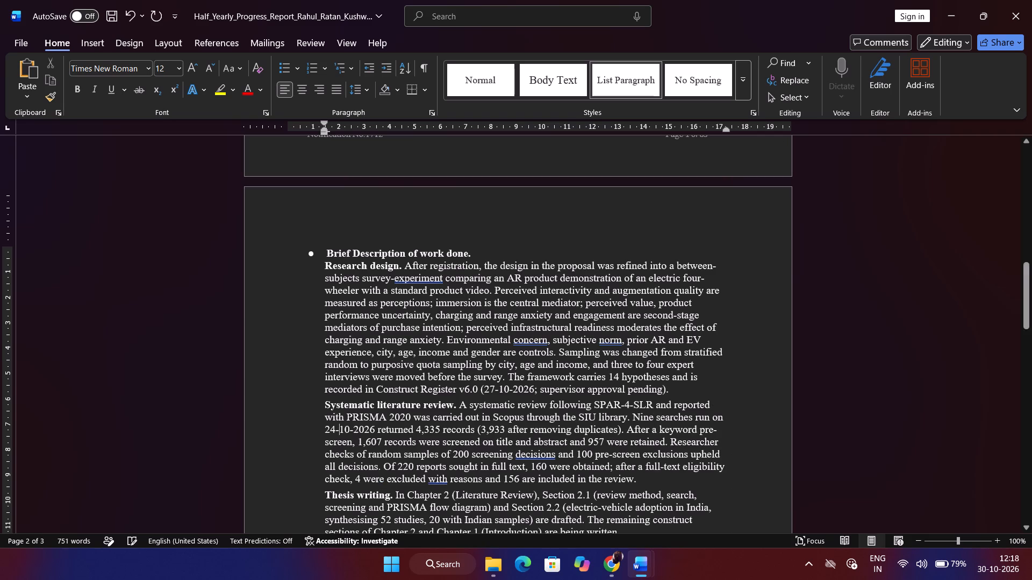
Move the right indent of the Ethics, publications and review paragraph inward to match the paragraphs above, and save the report.
scroll(723, 289, "down", 1)
left_click(718, 393)
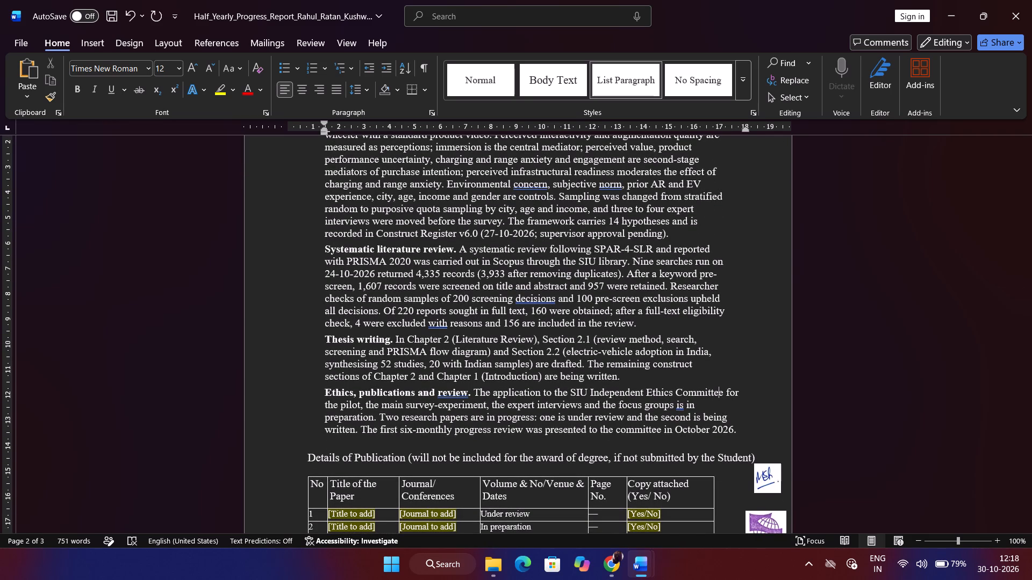
left_click_drag(744, 130, 727, 134)
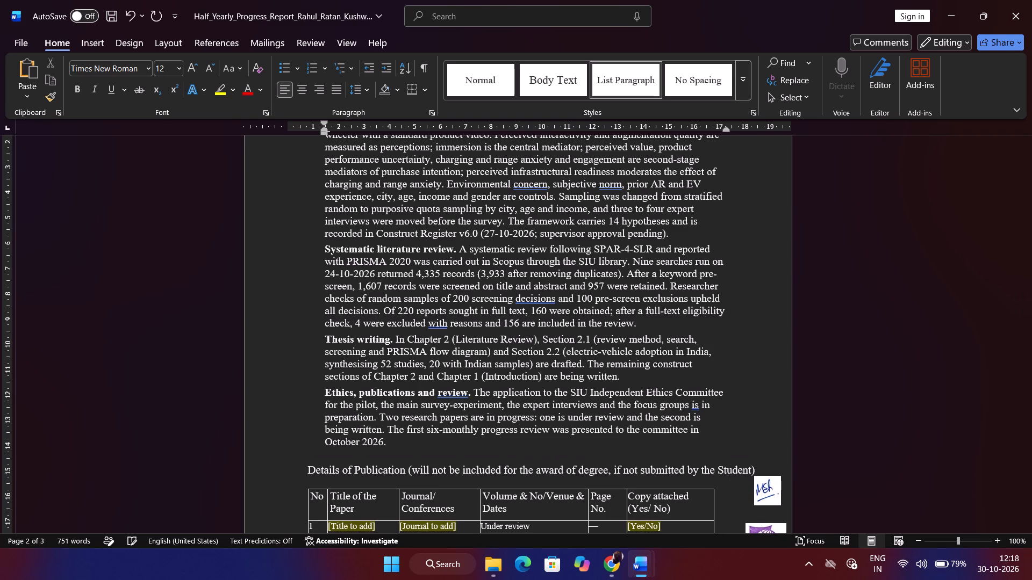
scroll(705, 327, "down", 1)
scroll(705, 327, "up", 2)
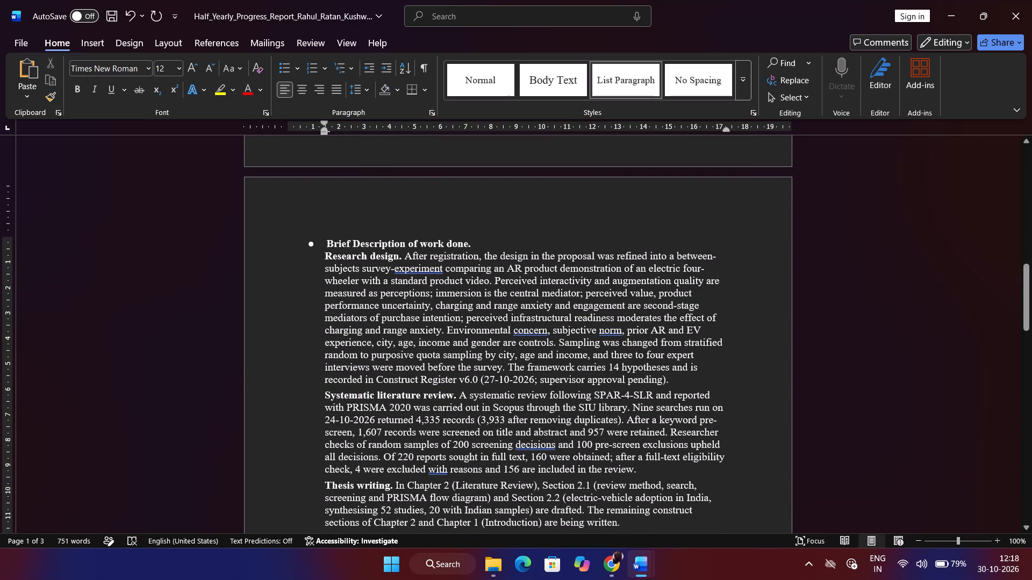
key("ctrl+s")
Switch to the "Half Yearly Progress Report as per Rule book" template, check its layout against the report, and return to the report.
key("alt+Tab")
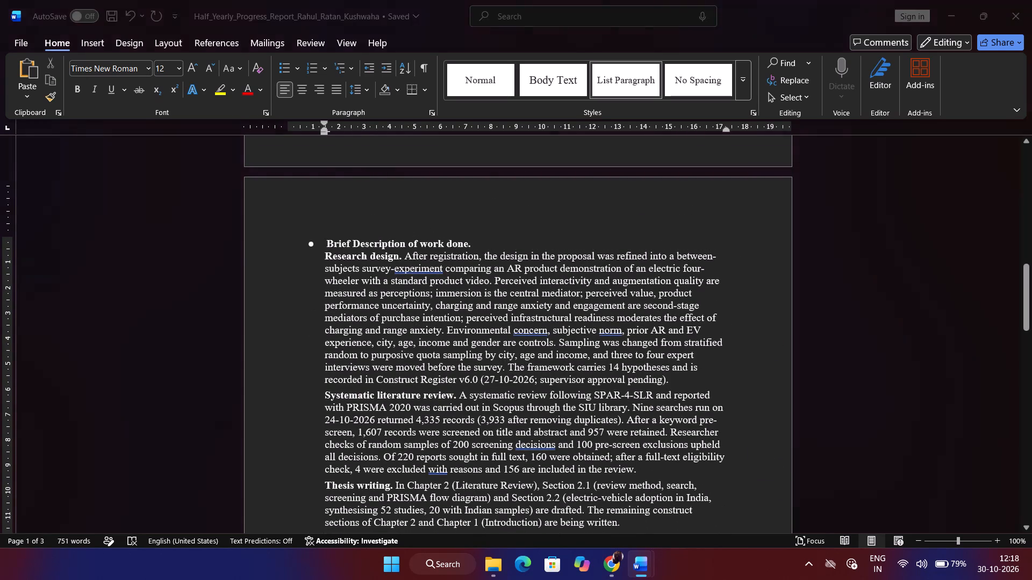
scroll(705, 327, "up", 1)
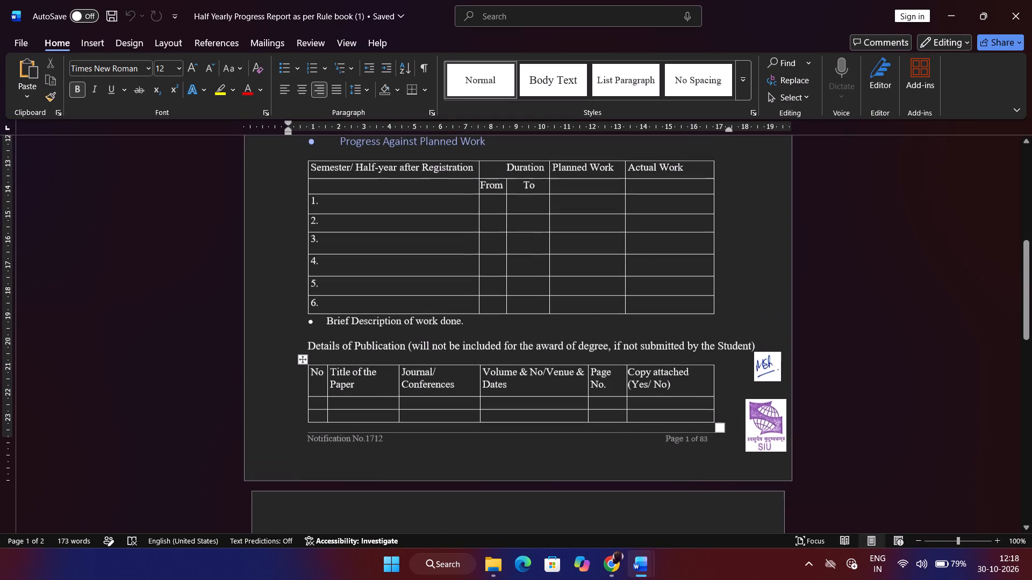
scroll(705, 327, "up", 1)
key("alt+Tab")
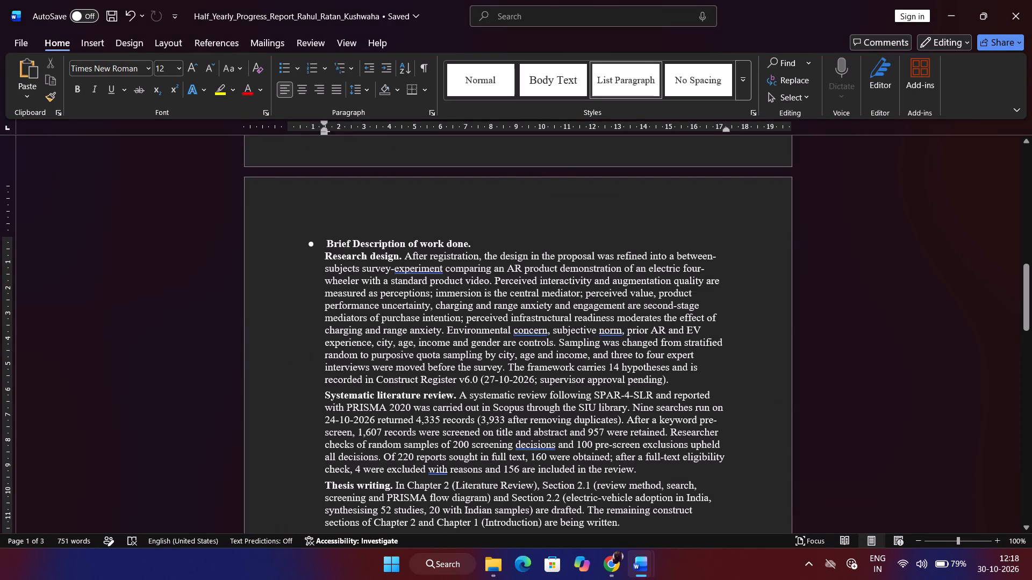
key("alt+Tab")
key("alt+Tab")
Replace the full stop at the end of the "Brief Description of work done" heading with a colon.
left_click(484, 237)
key("BackSpace")
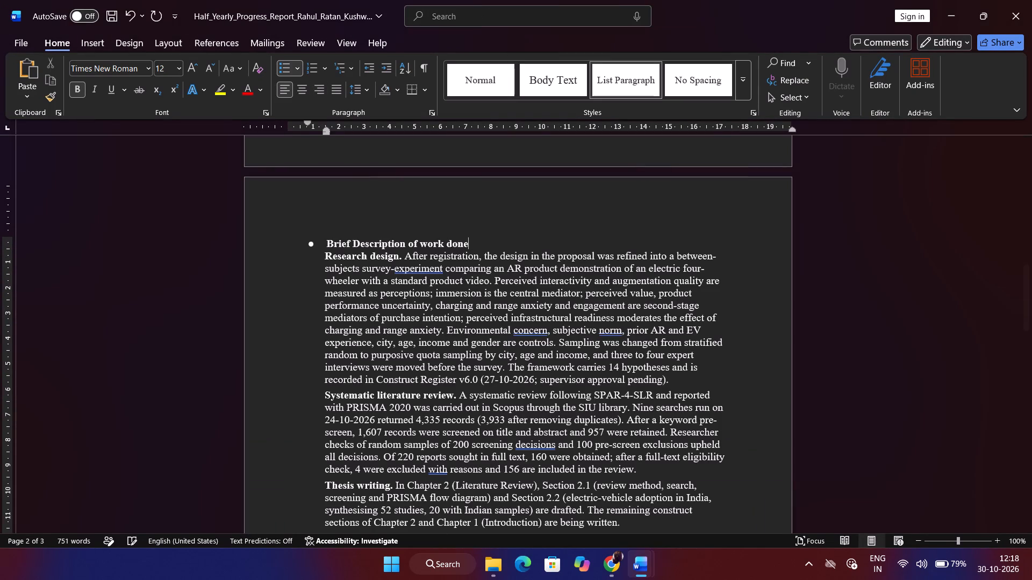
key("shift+colon")
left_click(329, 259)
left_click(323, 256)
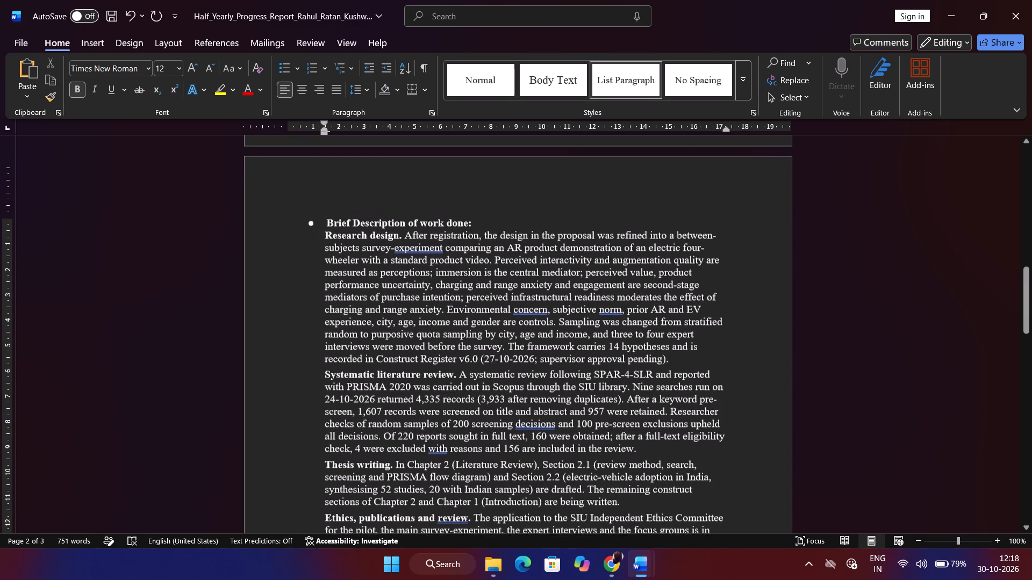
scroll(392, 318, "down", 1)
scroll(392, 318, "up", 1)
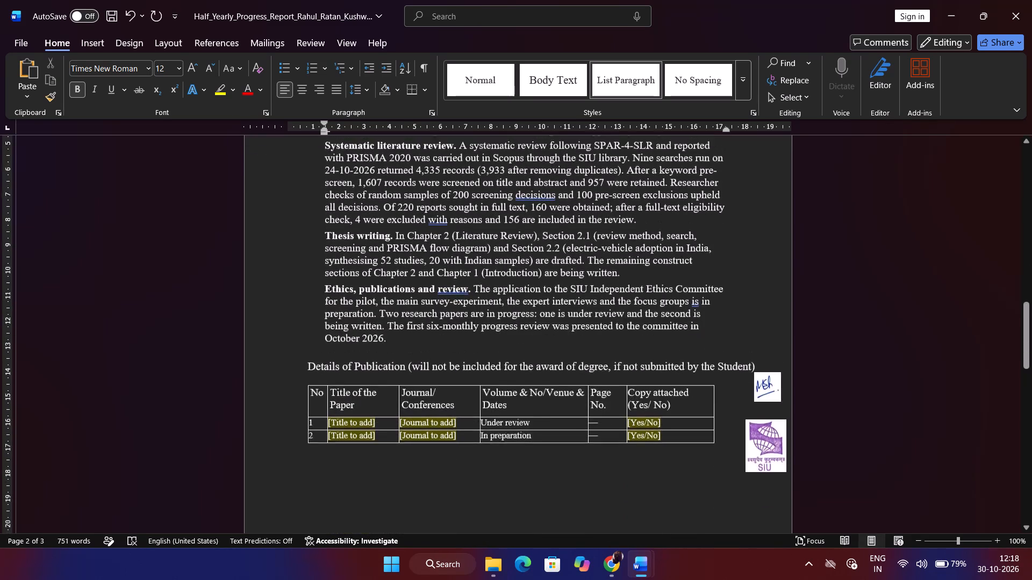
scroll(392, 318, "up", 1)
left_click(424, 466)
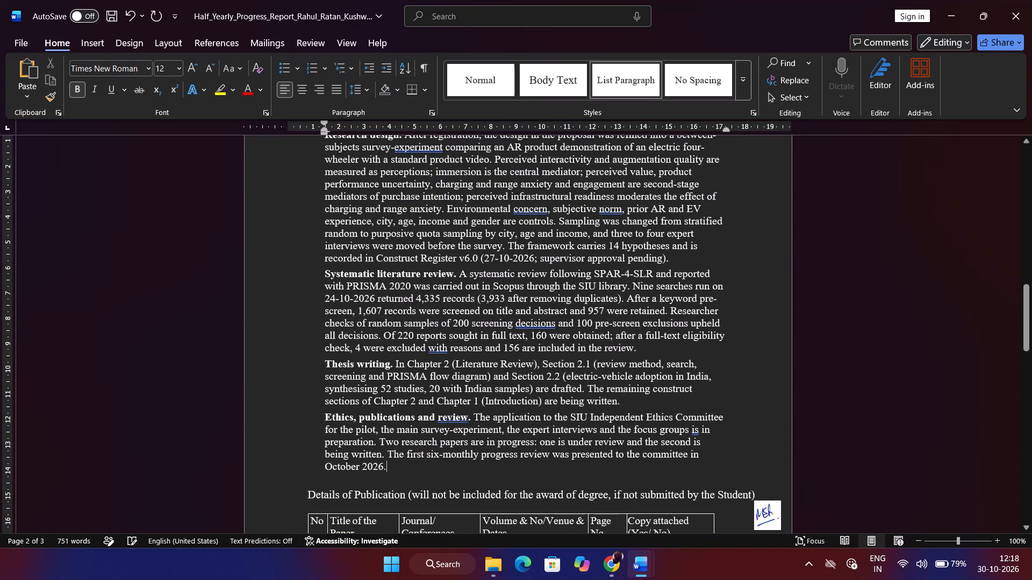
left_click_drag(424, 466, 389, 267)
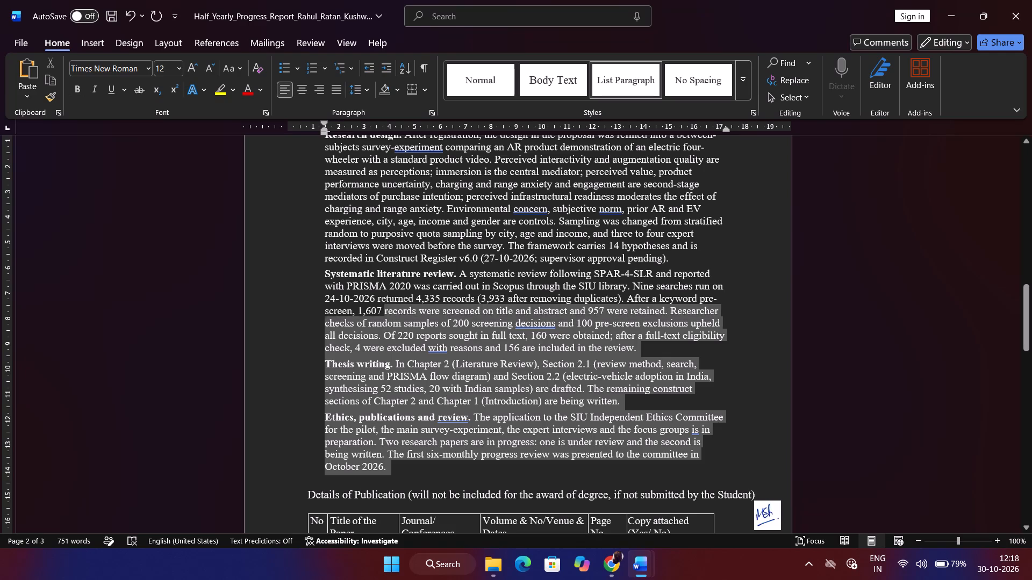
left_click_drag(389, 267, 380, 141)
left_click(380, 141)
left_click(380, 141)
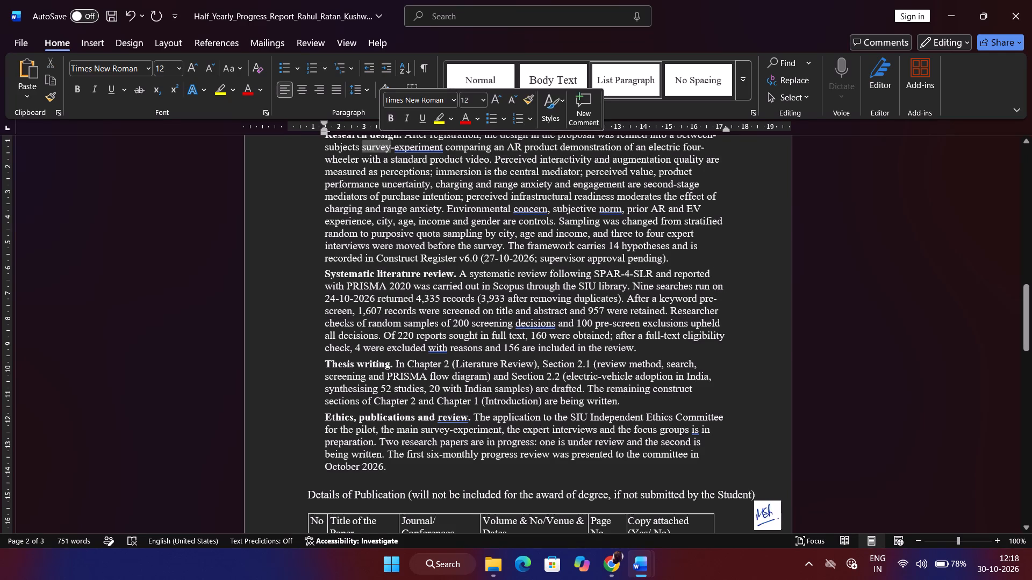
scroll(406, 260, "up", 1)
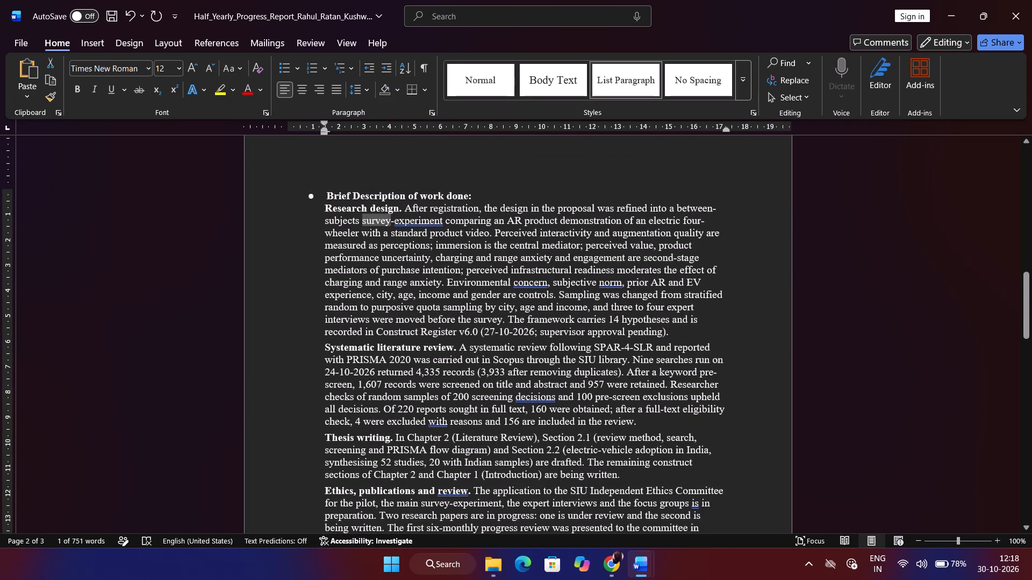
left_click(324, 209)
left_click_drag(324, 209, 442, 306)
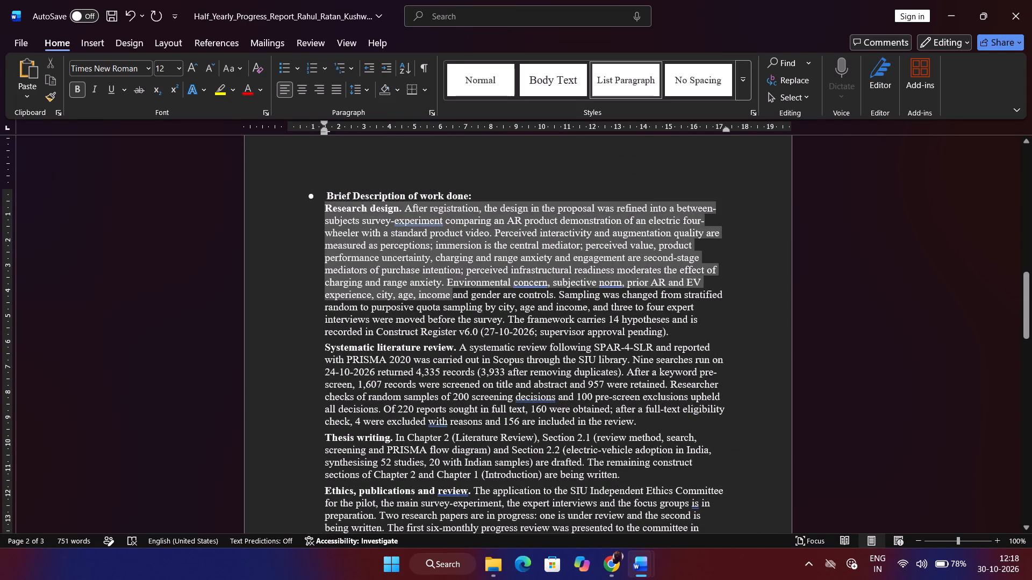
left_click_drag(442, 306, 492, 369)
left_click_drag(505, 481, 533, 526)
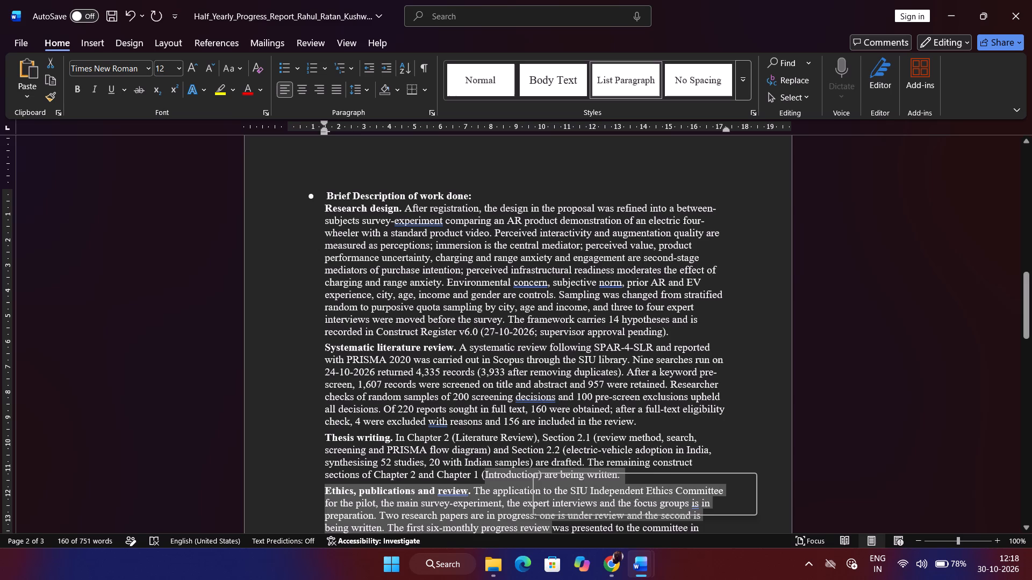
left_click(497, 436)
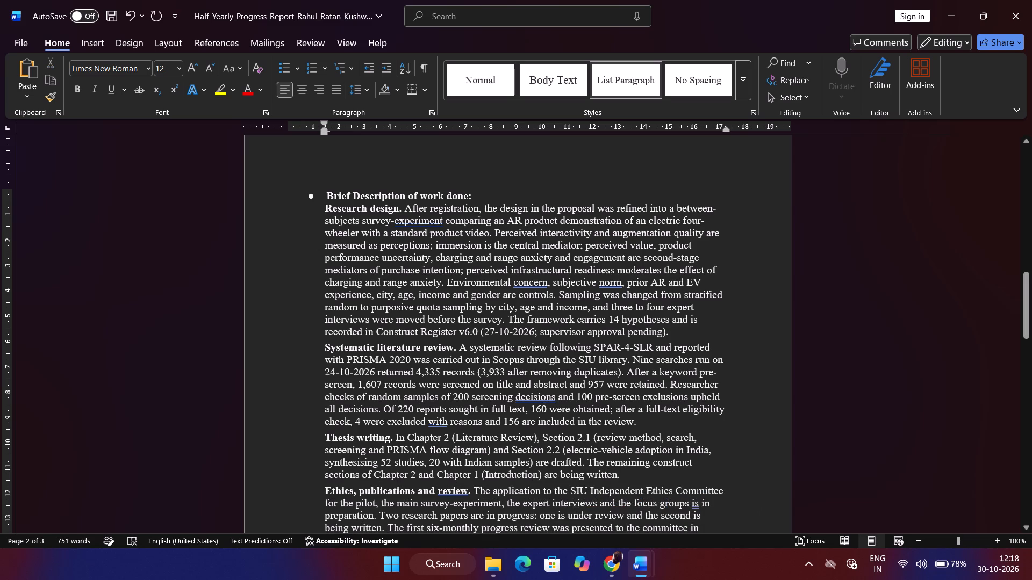
Justify the four paragraphs under the Brief Description of work done heading, from Research design to Ethics, publications and review.
left_click(331, 208)
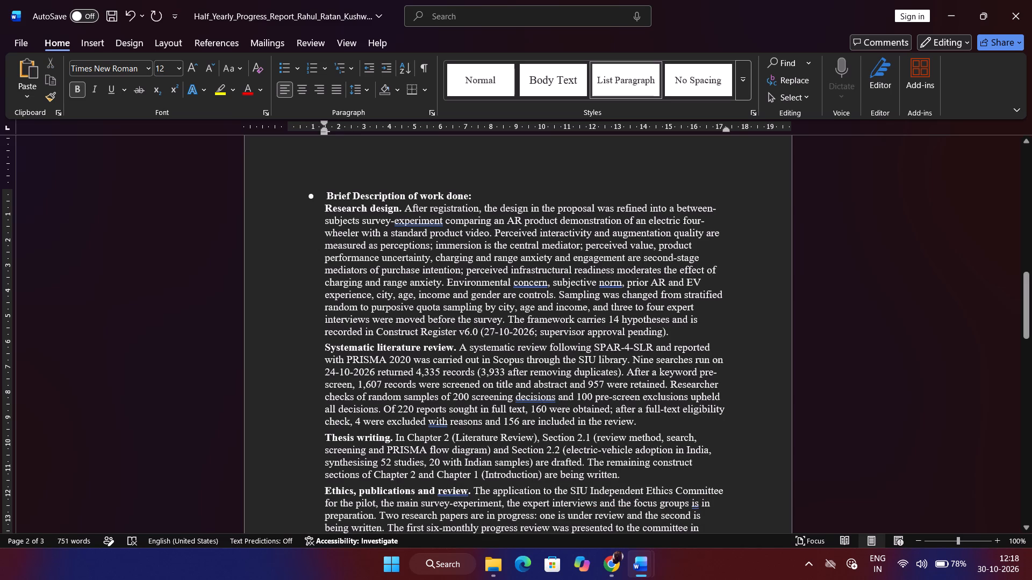
left_click(329, 204)
left_click(328, 211)
left_click_drag(328, 211, 571, 512)
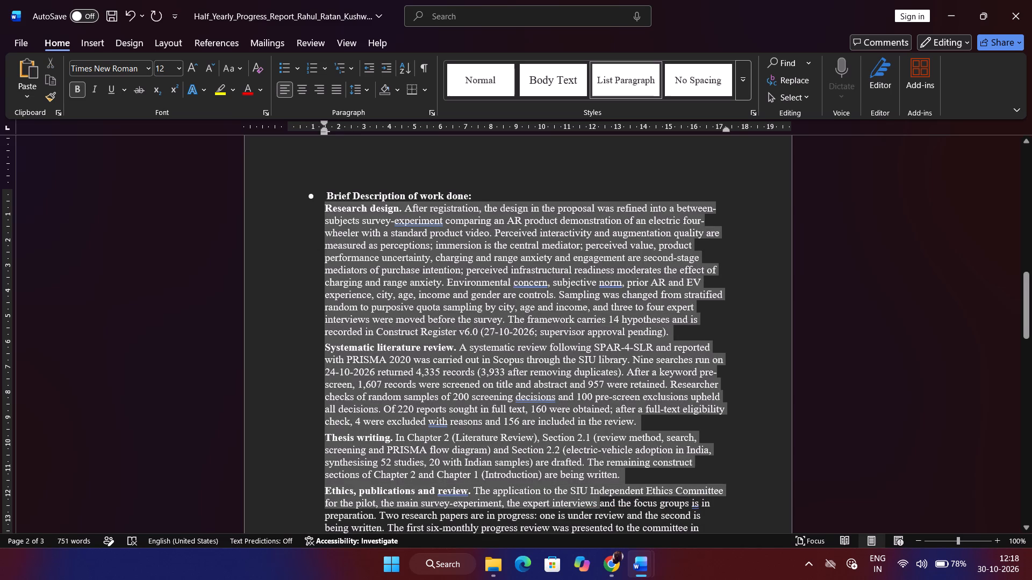
left_click_drag(571, 512, 533, 478)
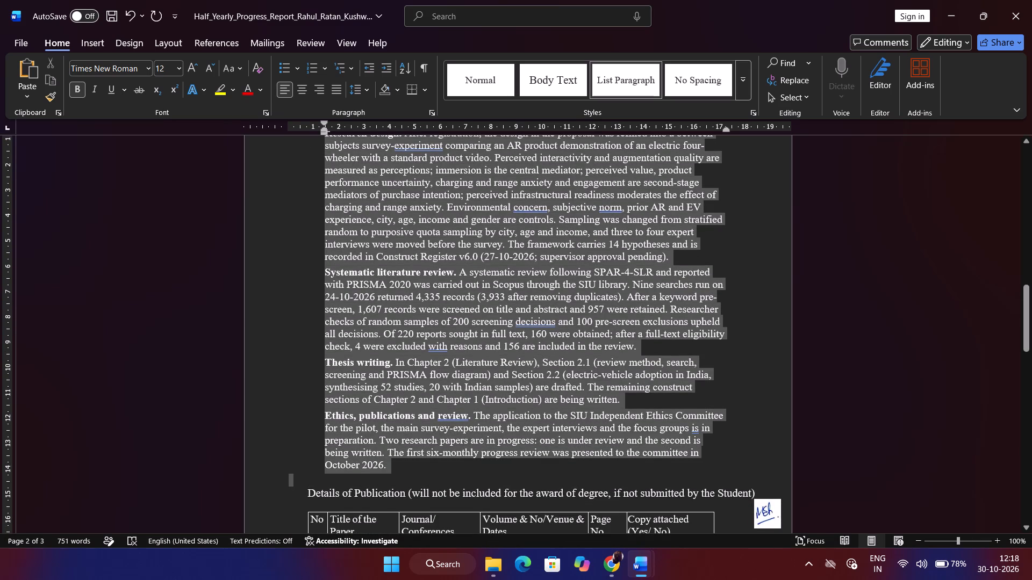
left_click_drag(533, 478, 532, 467)
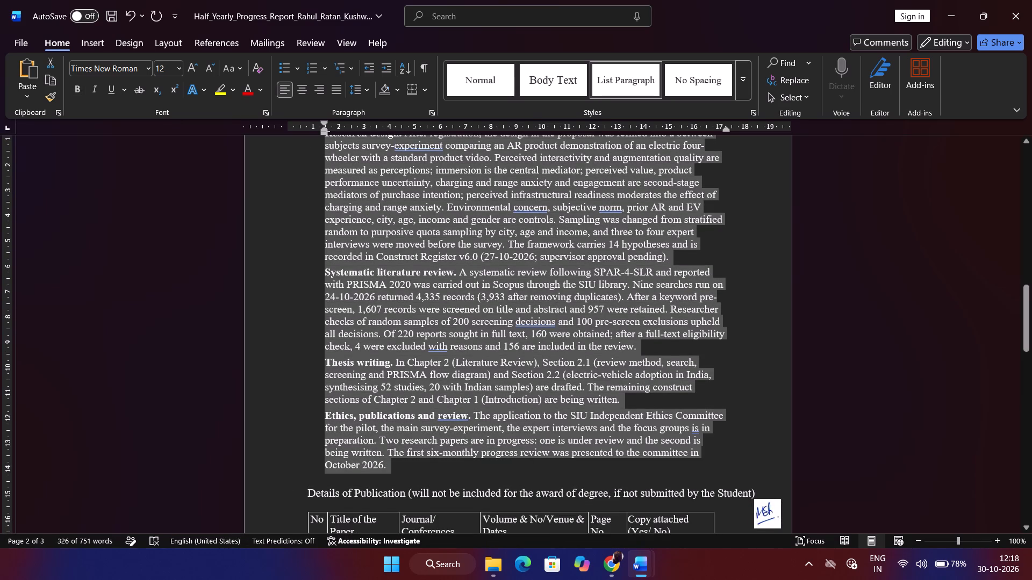
left_click(334, 90)
left_click(568, 273)
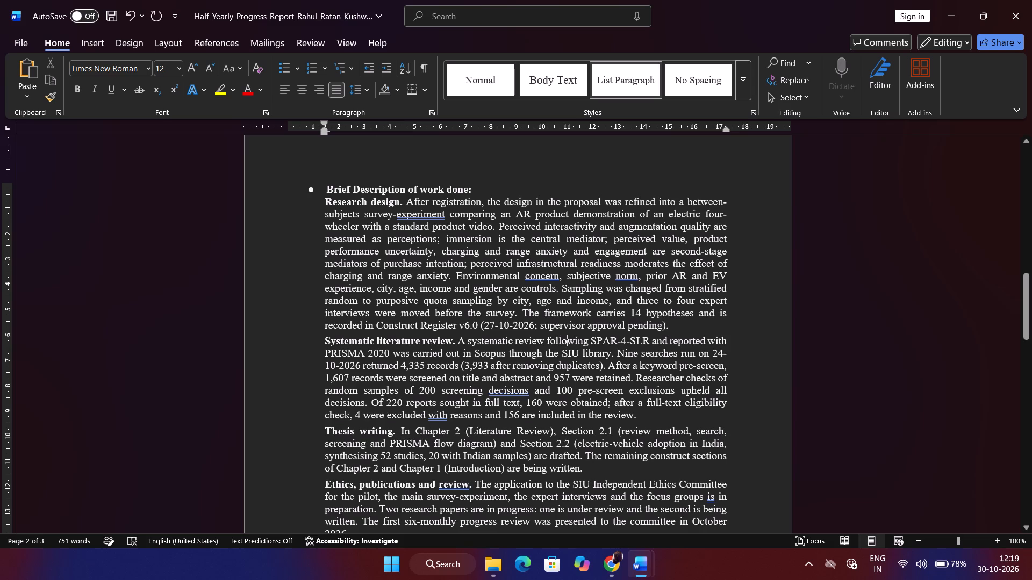
left_click(672, 327)
Delete the closing sentence of the Research design paragraph, the one about the 14 hypotheses and Construct Register v6.0.
key("BackSpace")
key("BackSpace")
key("BackSpace")
key("BackSpace")
key("BackSpace")
key("BackSpace")
key("BackSpace")
key("BackSpace")
key("BackSpace")
key("BackSpace")
key("BackSpace")
key("BackSpace")
key("BackSpace")
key("BackSpace")
key("BackSpace")
key("BackSpace")
key("BackSpace")
key("BackSpace")
key("BackSpace")
key("BackSpace")
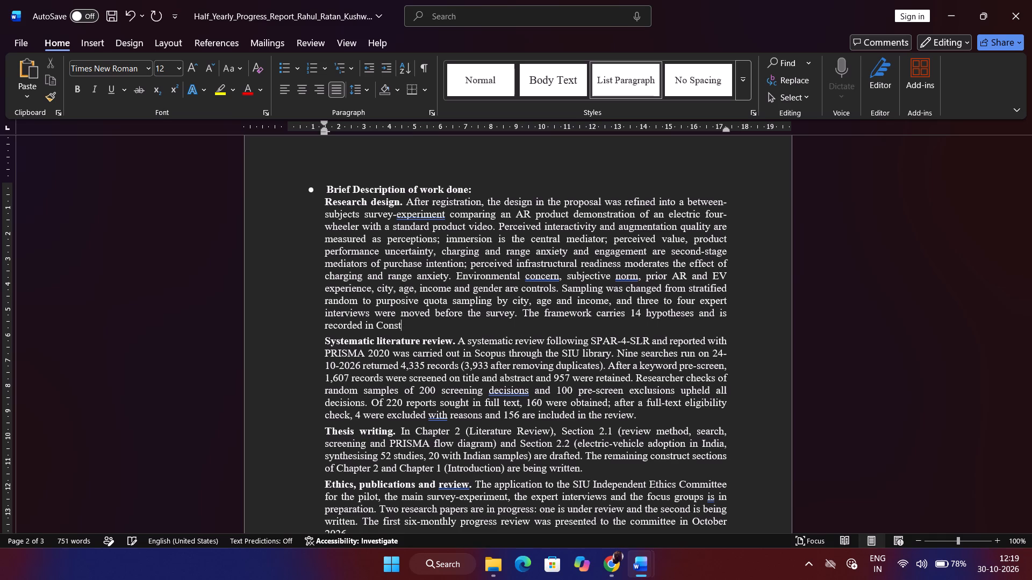
key("BackSpace")
key("BackSpace")
key("BackSpace")
key("BackSpace")
key("BackSpace")
type("the cons")
type("tructs")
key("BackSpace")
key("BackSpace")
key("BackSpace")
key("BackSpace")
key("BackSpace")
key("BackSpace")
key("BackSpace")
key("BackSpace")
key("BackSpace")
key("BackSpace")
key("BackSpace")
key("BackSpace")
key("BackSpace")
key("BackSpace")
key("BackSpace")
key("BackSpace")
key("BackSpace")
key("BackSpace")
key("BackSpace")
key("BackSpace")
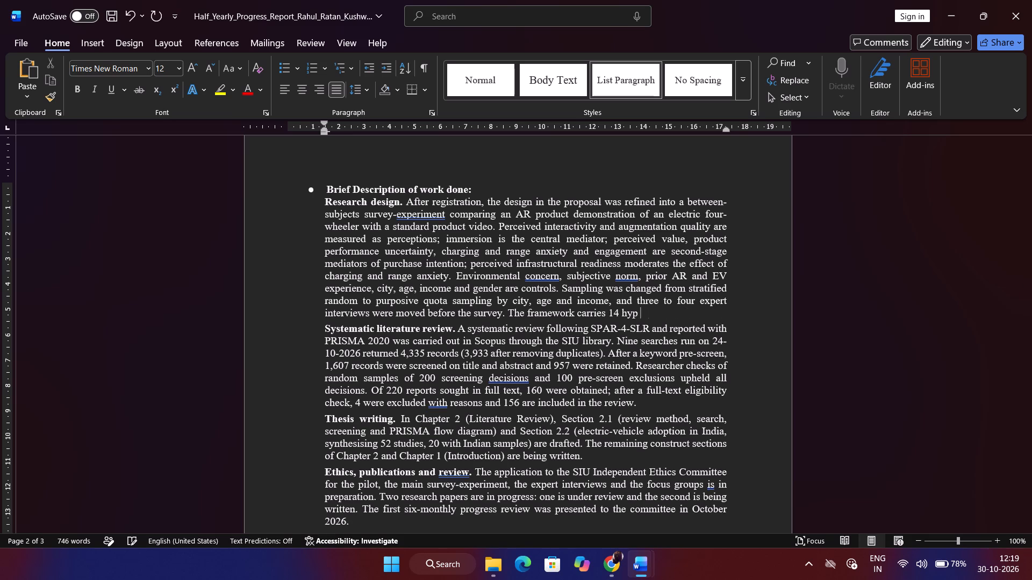
key("BackSpace")
key("BackSpace")
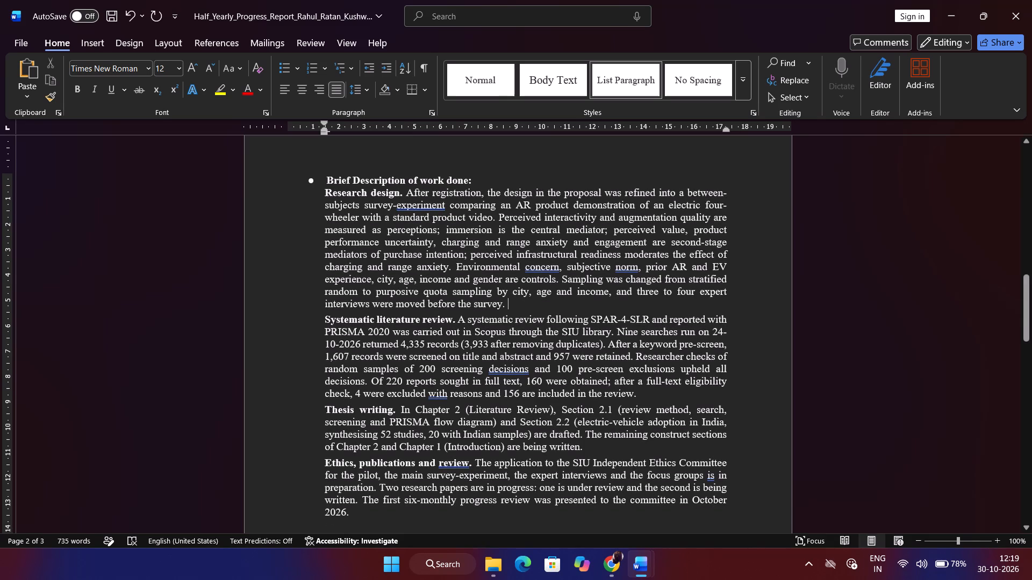
Read through the Systematic literature review, Thesis writing and Ethics, publications and review paragraphs, down to the Details of Publication table.
left_click(664, 369)
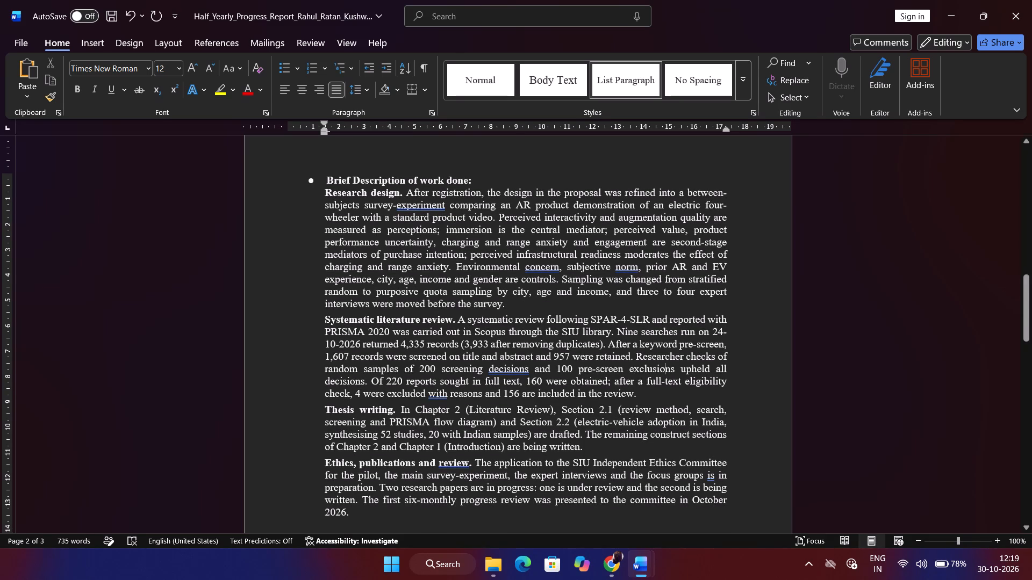
left_click(664, 396)
scroll(664, 396, "down", 2)
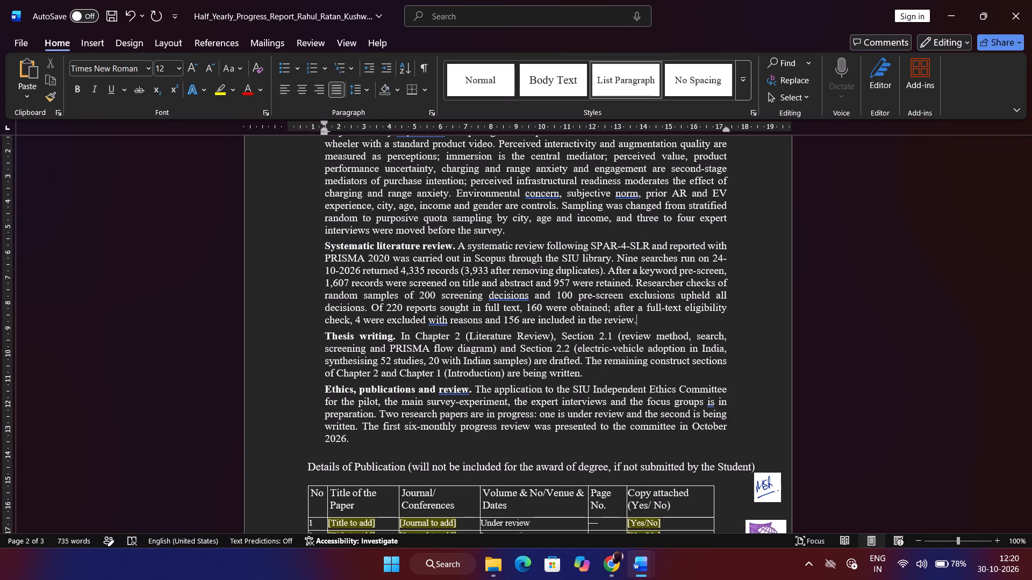
scroll(625, 373, "down", 1)
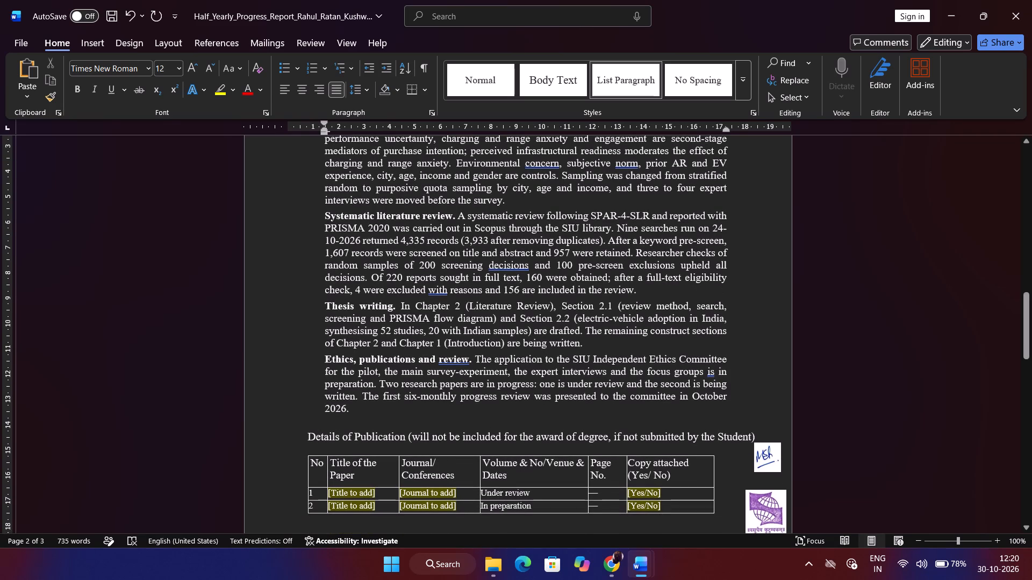
scroll(625, 373, "down", 1)
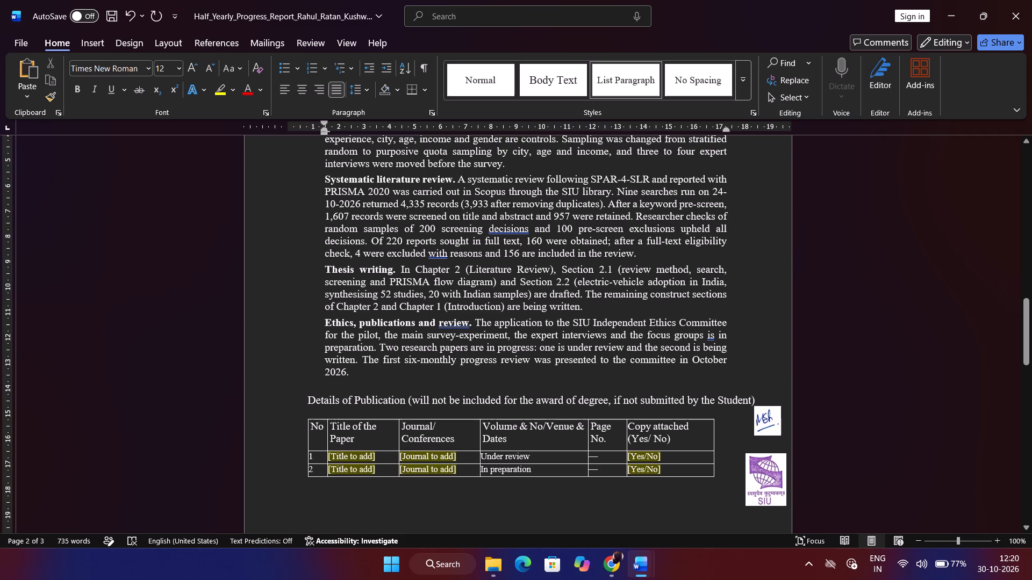
scroll(526, 342, "down", 1)
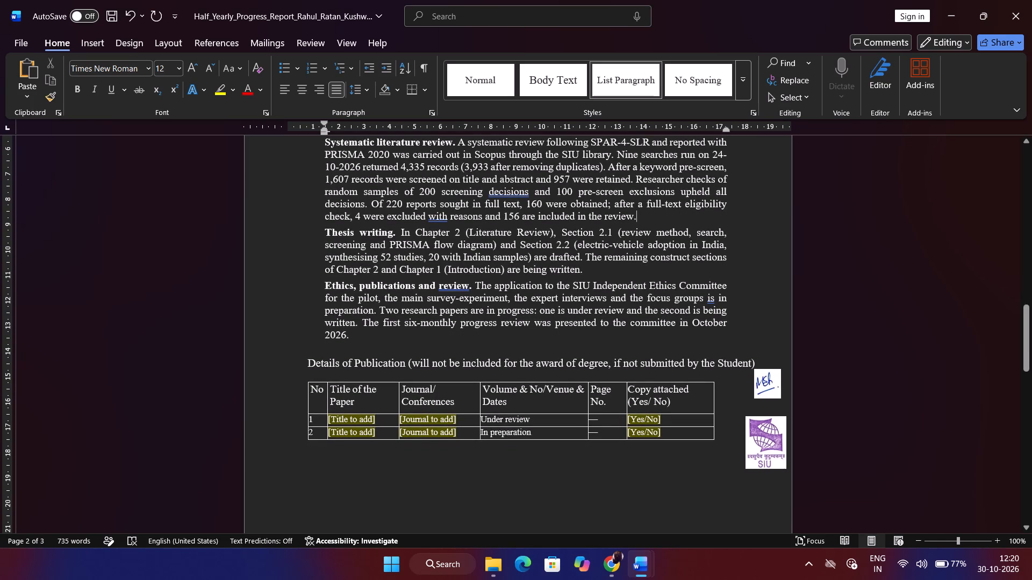
left_click(526, 342)
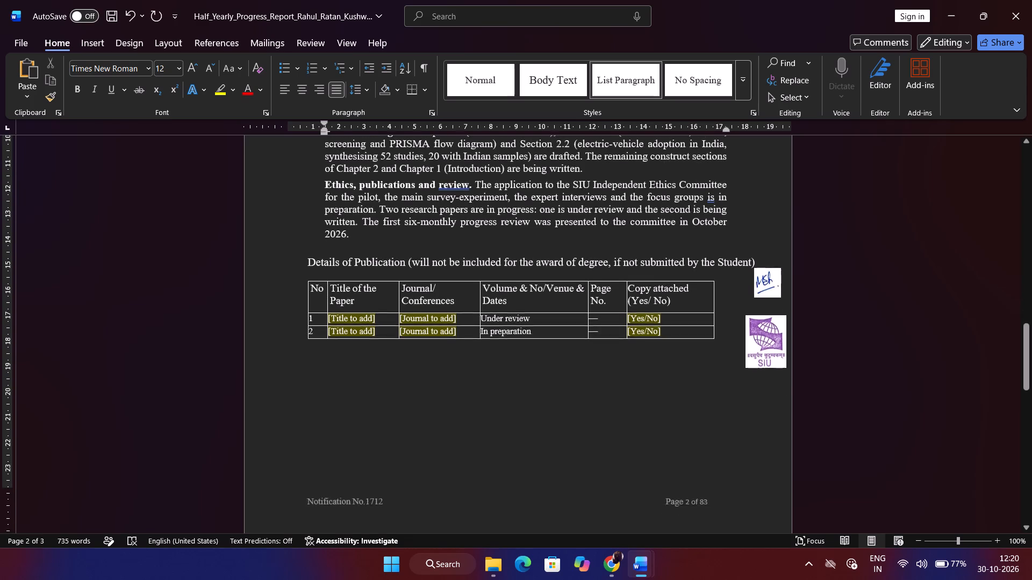
scroll(526, 342, "down", 1)
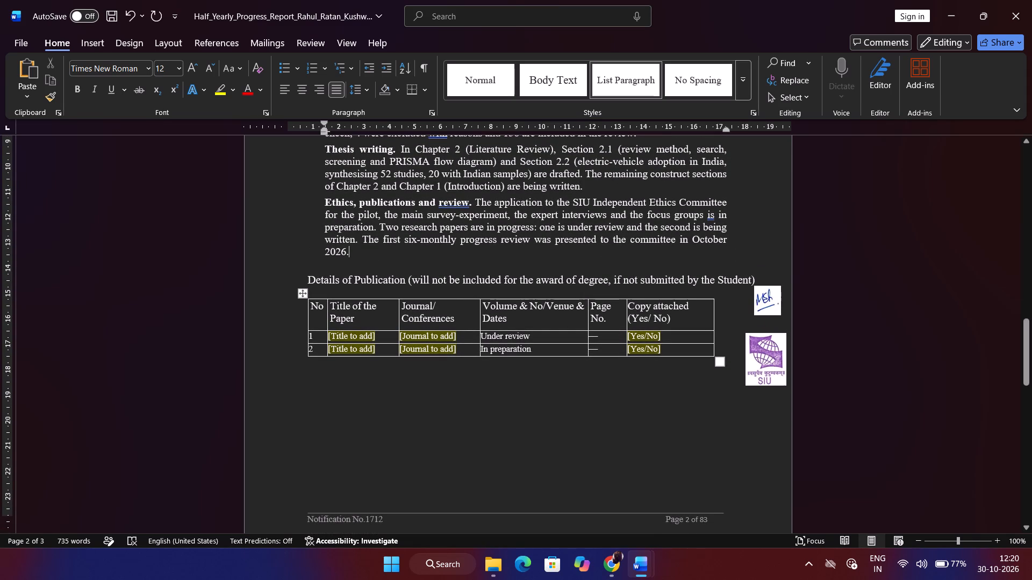
Clear the "[Journal to add]" placeholder from the Journal/Conferences cell of row 1 in the Details of Publication table.
left_click(477, 339)
key("BackSpace")
key("BackSpace")
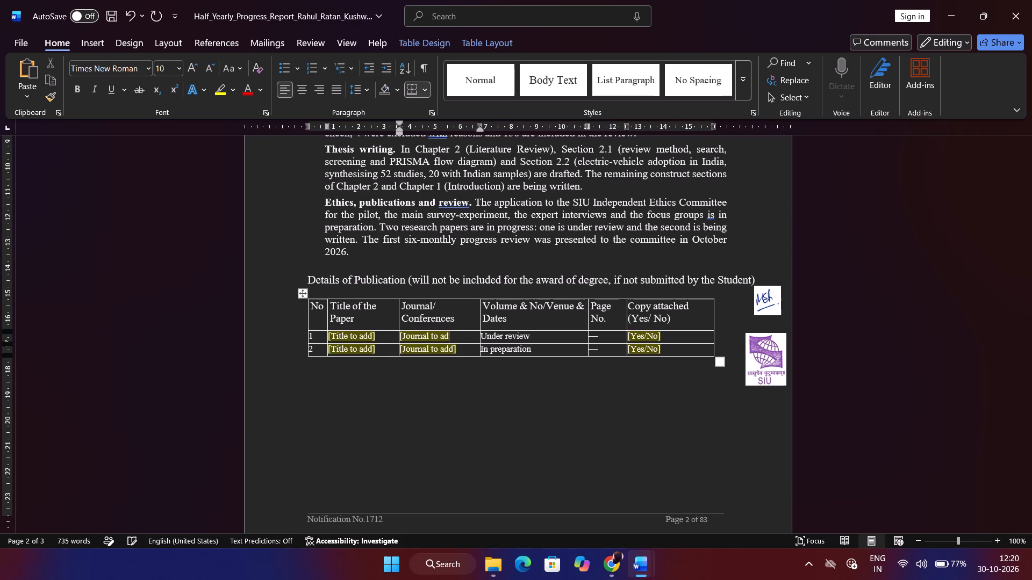
key("BackSpace")
key("BackSpace")
key("BackSpace")
key("BackSpace")
key("BackSpace")
key("BackSpace")
key("BackSpace")
key("BackSpace")
key("BackSpace")
key("BackSpace")
key("BackSpace")
key("BackSpace")
key("BackSpace")
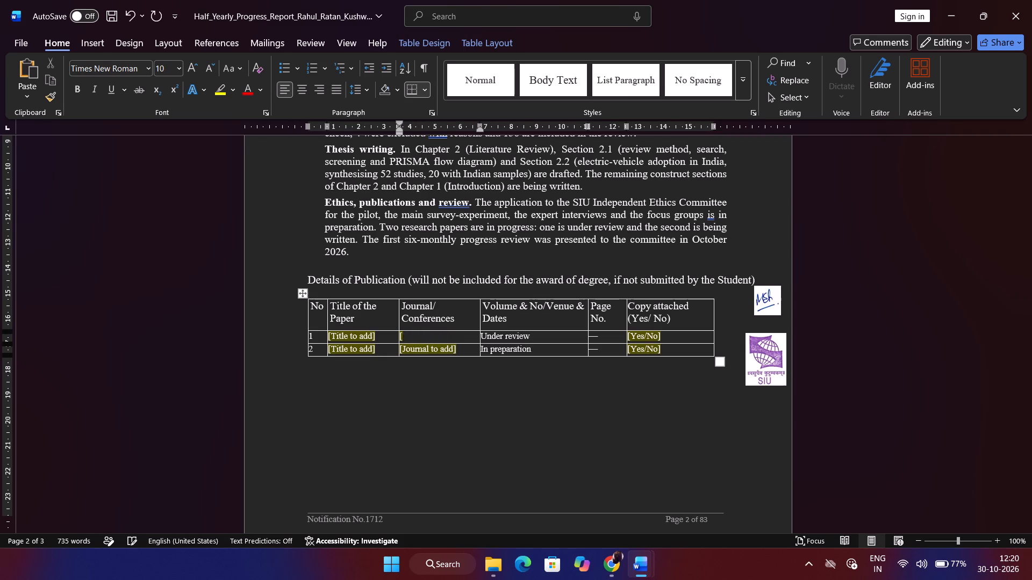
key("BackSpace")
key("BackSpace")
Clear the "[Journal to add]" placeholder from the Journal/Conferences cell of row 2 in the publication table.
key("Down")
key("Right")
key("Right")
key("Right")
key("Right")
key("Right")
key("Right")
key("Right")
key("Right")
key("Right")
key("Right")
key("Right")
key("Right")
key("Right")
key("Right")
key("Right")
key("Right")
key("Right")
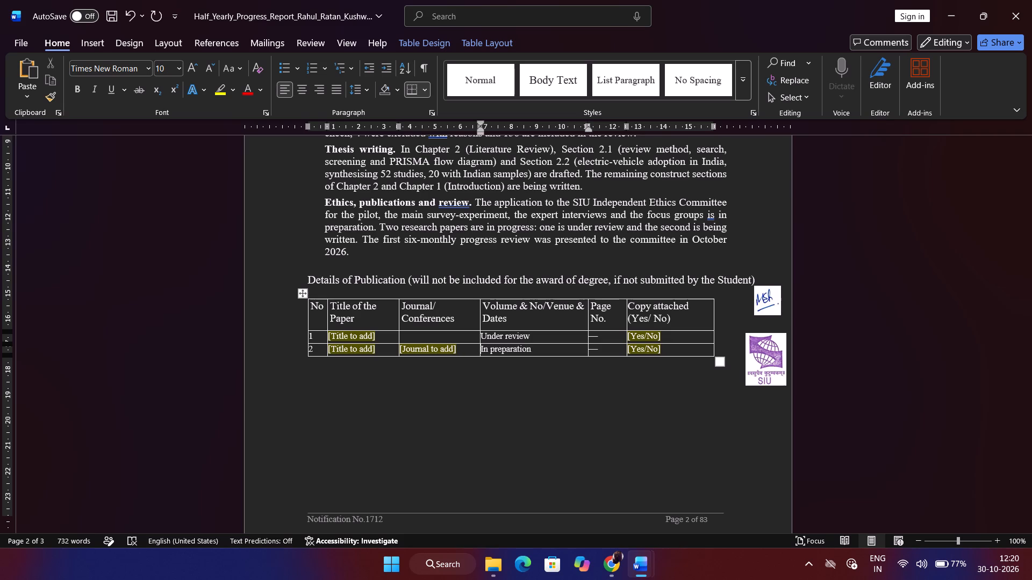
key("BackSpace")
key("BackSpace")
key("BackSpace")
key("BackSpace")
key("BackSpace")
key("BackSpace")
key("BackSpace")
key("BackSpace")
key("BackSpace")
key("BackSpace")
key("BackSpace")
key("BackSpace")
key("BackSpace")
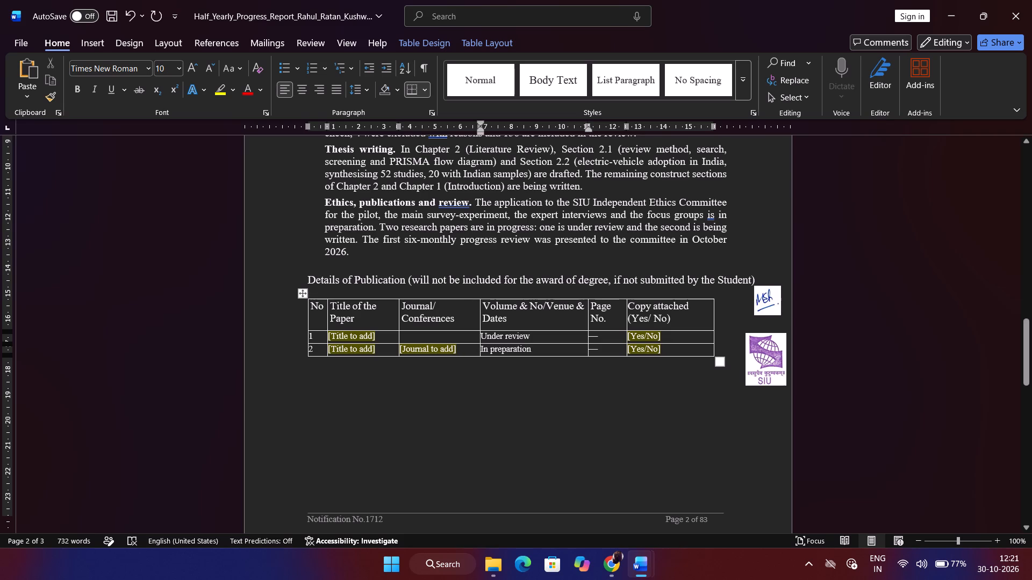
left_click(469, 351)
key("BackSpace")
key("BackSpace")
key("BackSpace")
key("BackSpace")
key("BackSpace")
key("BackSpace")
key("BackSpace")
key("BackSpace")
key("BackSpace")
key("BackSpace")
key("BackSpace")
key("BackSpace")
key("BackSpace")
key("BackSpace")
key("BackSpace")
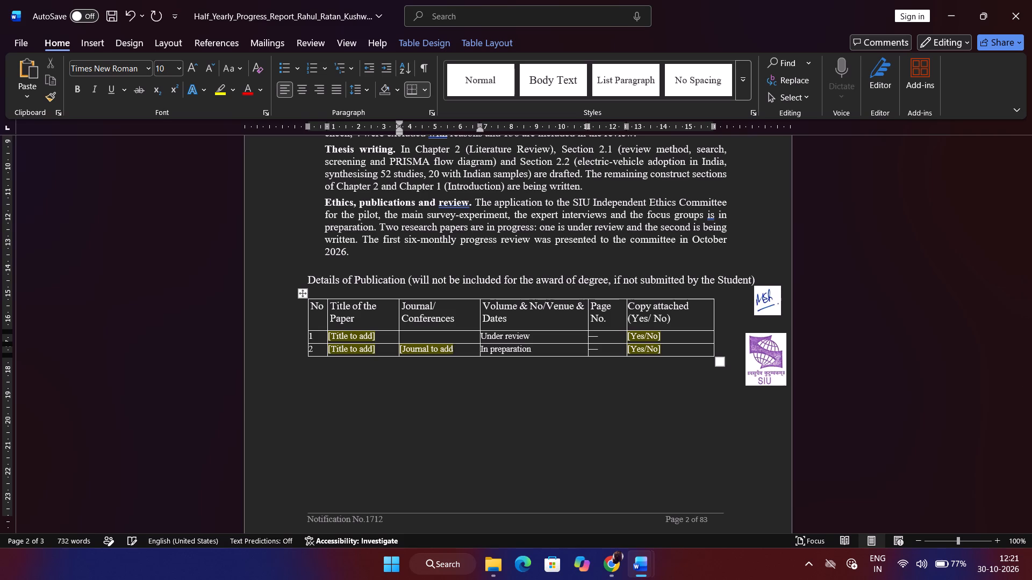
key("BackSpace")
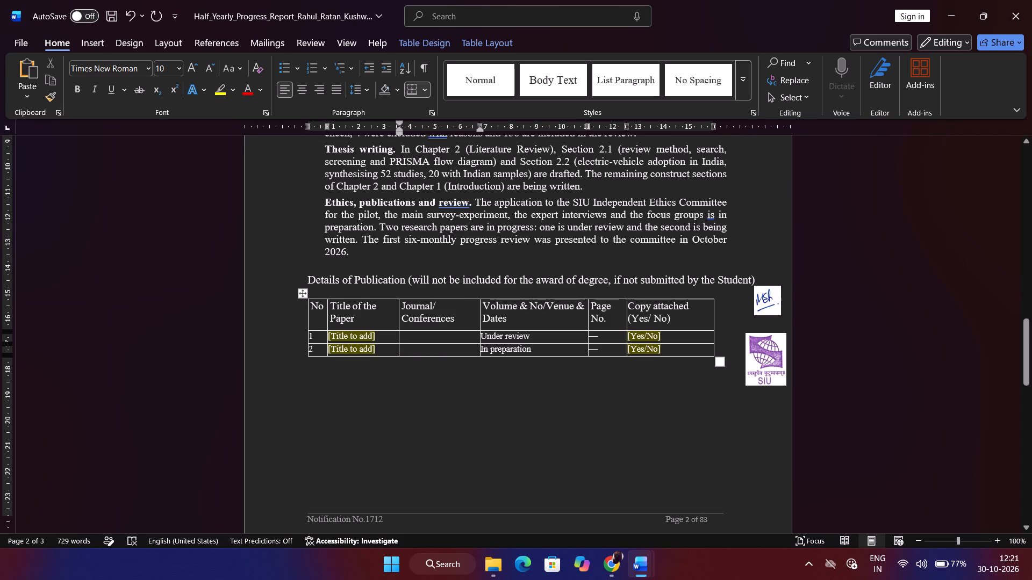
Clear the "[Title to add]" placeholder from the Title of the Paper cell of row 2.
left_click(386, 352)
key("BackSpace")
key("BackSpace")
key("BackSpace")
key("BackSpace")
key("BackSpace")
key("BackSpace")
key("BackSpace")
key("BackSpace")
key("BackSpace")
key("BackSpace")
key("BackSpace")
key("BackSpace")
key("BackSpace")
key("BackSpace")
key("BackSpace")
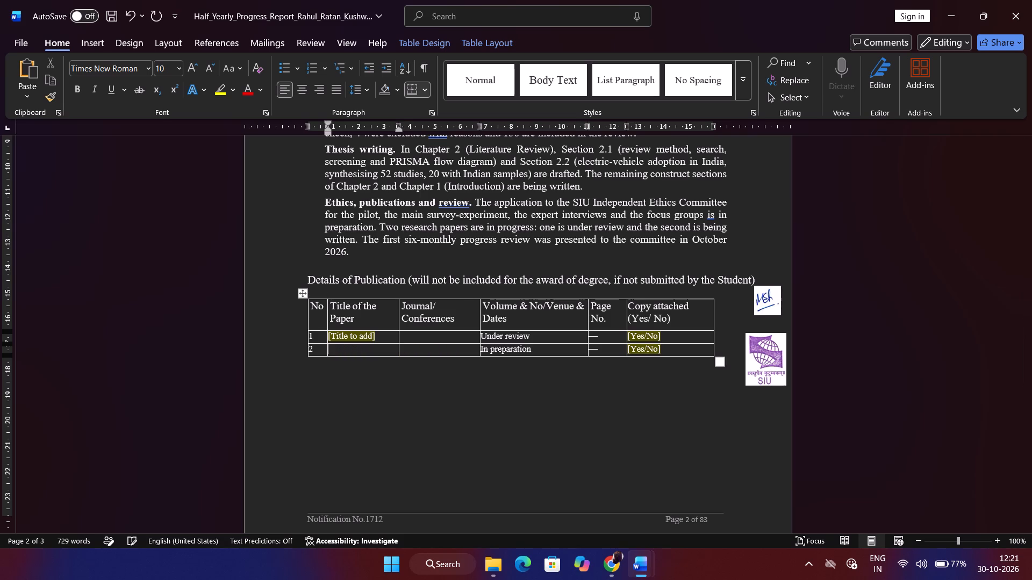
Clear the "[Title to add]" placeholder from the Title of the Paper cell of row 1.
left_click(392, 337)
key("BackSpace")
key("BackSpace")
key("BackSpace")
key("BackSpace")
key("BackSpace")
key("BackSpace")
key("BackSpace")
key("BackSpace")
key("BackSpace")
key("BackSpace")
key("BackSpace")
key("BackSpace")
key("BackSpace")
key("BackSpace")
key("BackSpace")
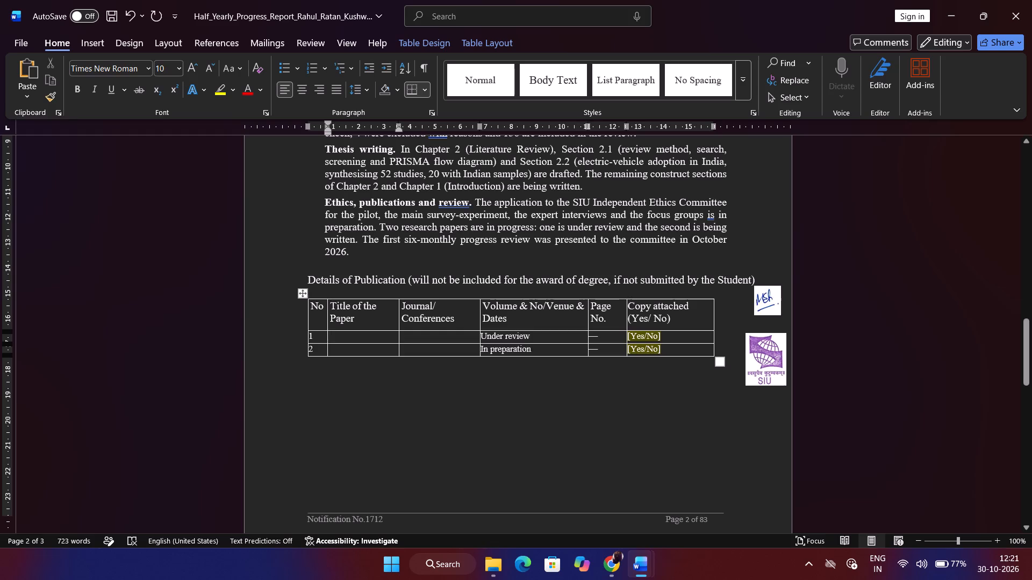
Clear the "[Yes/No]" placeholder from the Copy attached cell of row 1 in the Details of Publication table.
left_click(672, 341)
key("BackSpace")
key("BackSpace")
key("BackSpace")
key("BackSpace")
key("BackSpace")
key("BackSpace")
key("BackSpace")
key("BackSpace")
key("BackSpace")
key("BackSpace")
key("BackSpace")
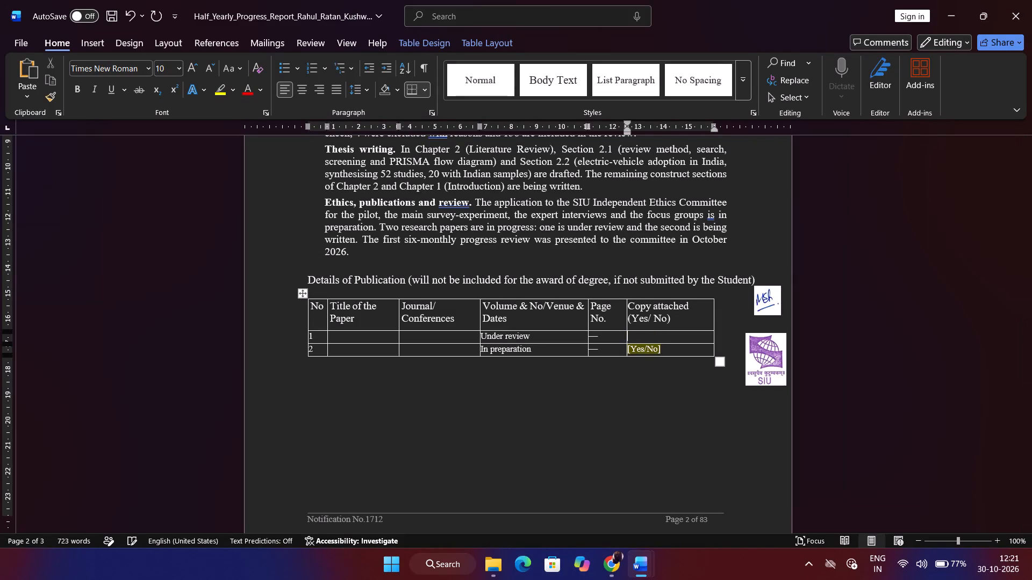
Clear the "[Yes/No]" placeholder from the Copy attached cell of row 2 in the publication table.
left_click(675, 352)
key("BackSpace")
key("BackSpace")
key("BackSpace")
key("BackSpace")
key("BackSpace")
key("BackSpace")
key("BackSpace")
key("BackSpace")
key("BackSpace")
key("BackSpace")
key("BackSpace")
key("BackSpace")
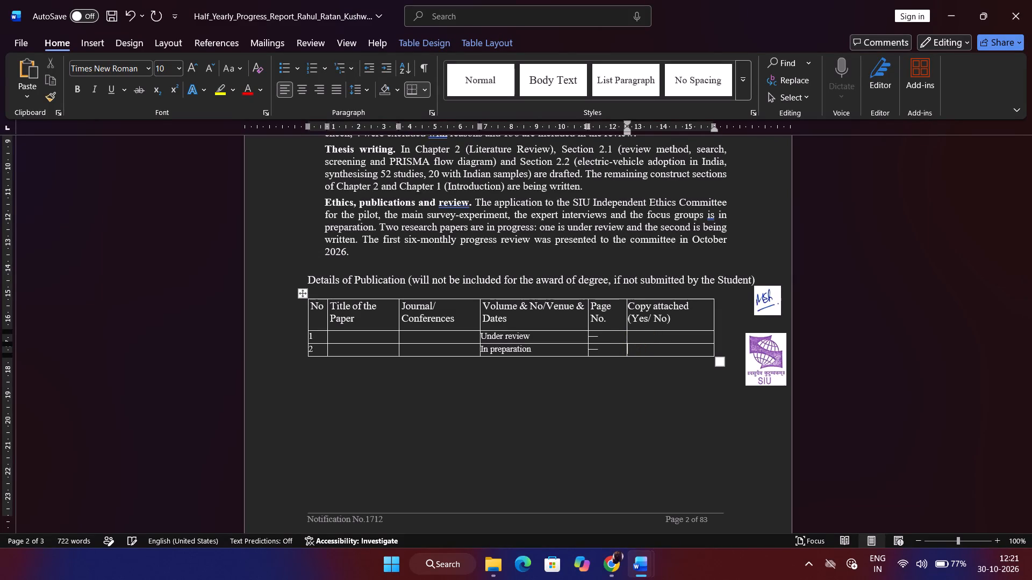
left_click(376, 336)
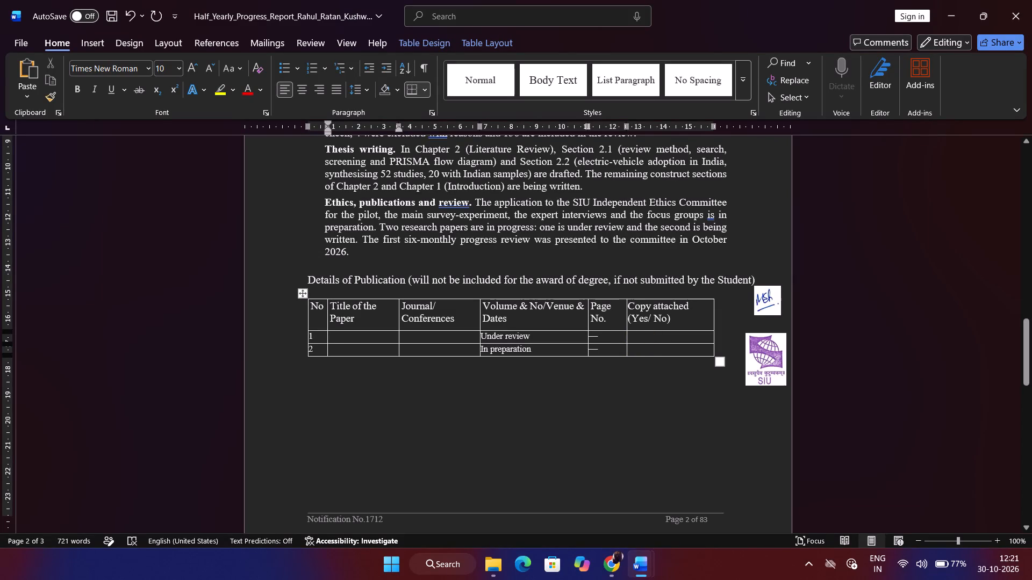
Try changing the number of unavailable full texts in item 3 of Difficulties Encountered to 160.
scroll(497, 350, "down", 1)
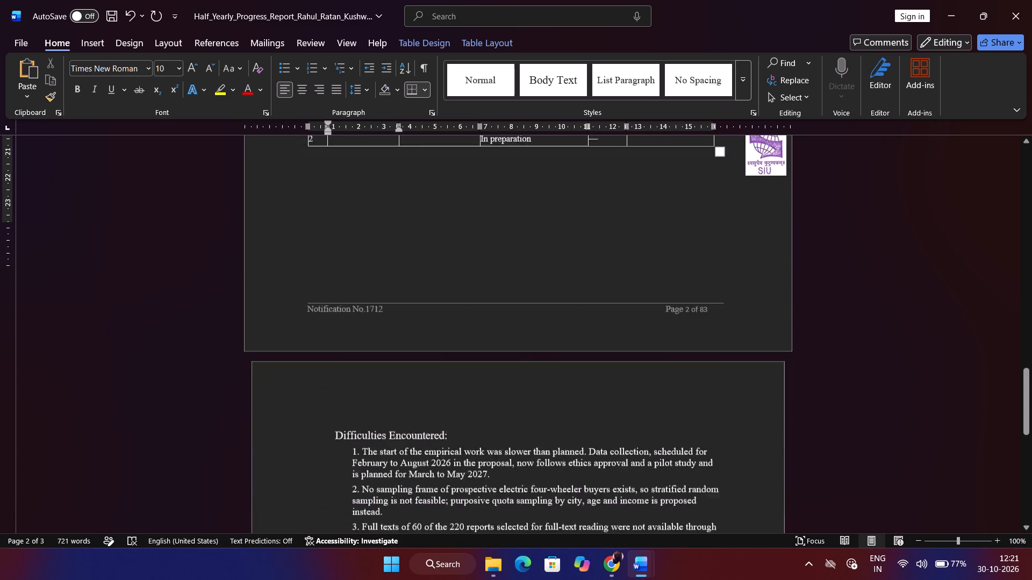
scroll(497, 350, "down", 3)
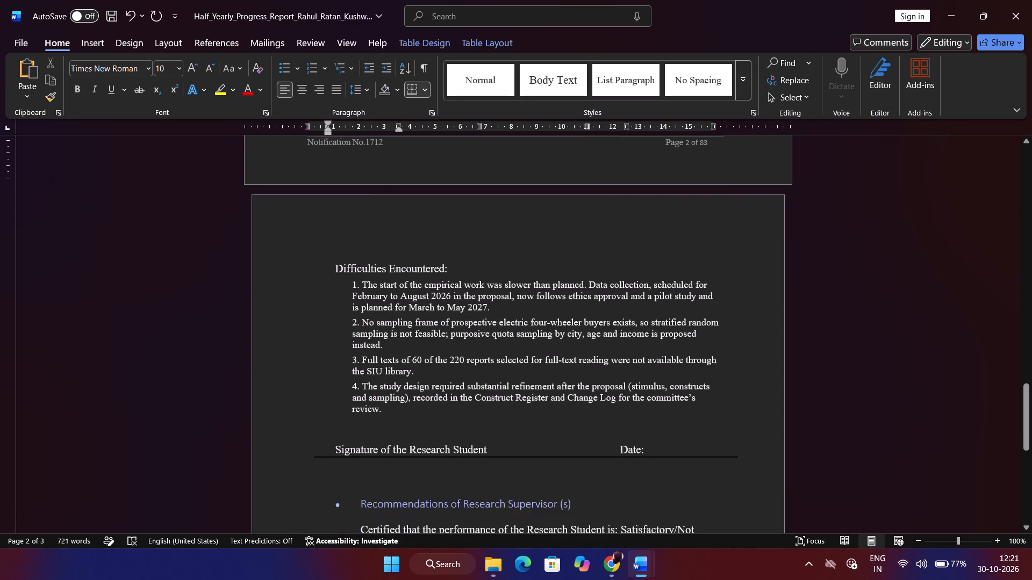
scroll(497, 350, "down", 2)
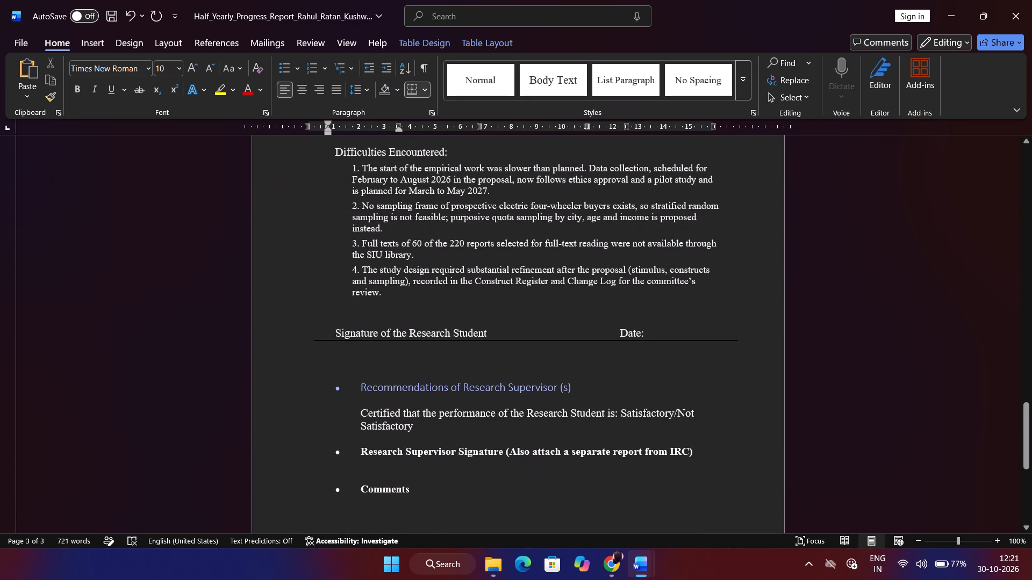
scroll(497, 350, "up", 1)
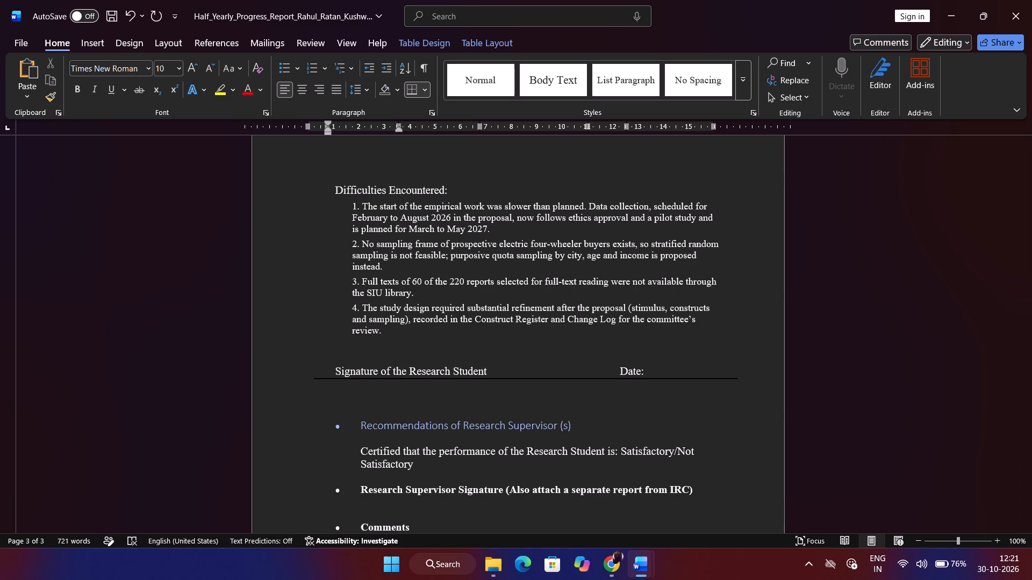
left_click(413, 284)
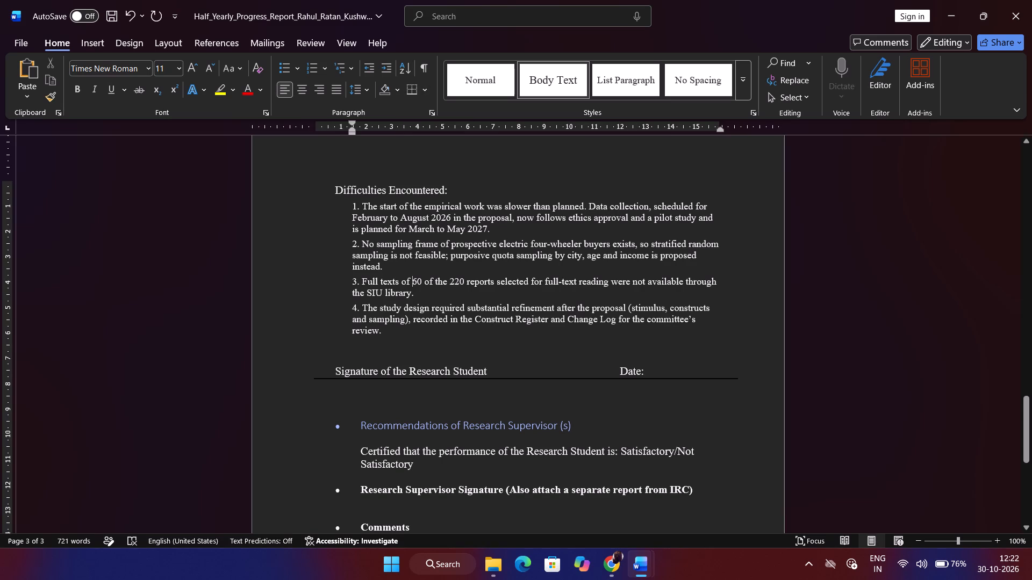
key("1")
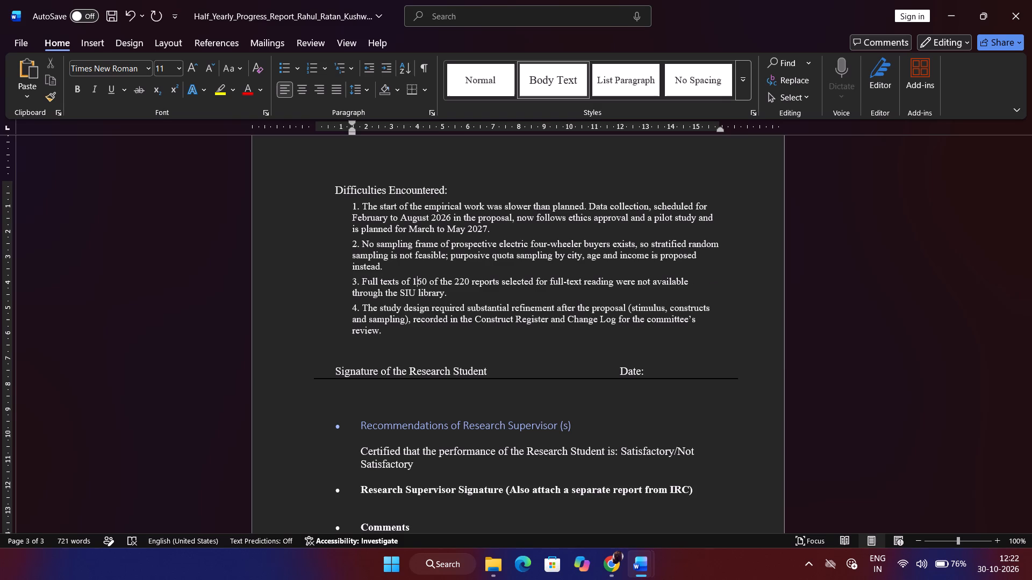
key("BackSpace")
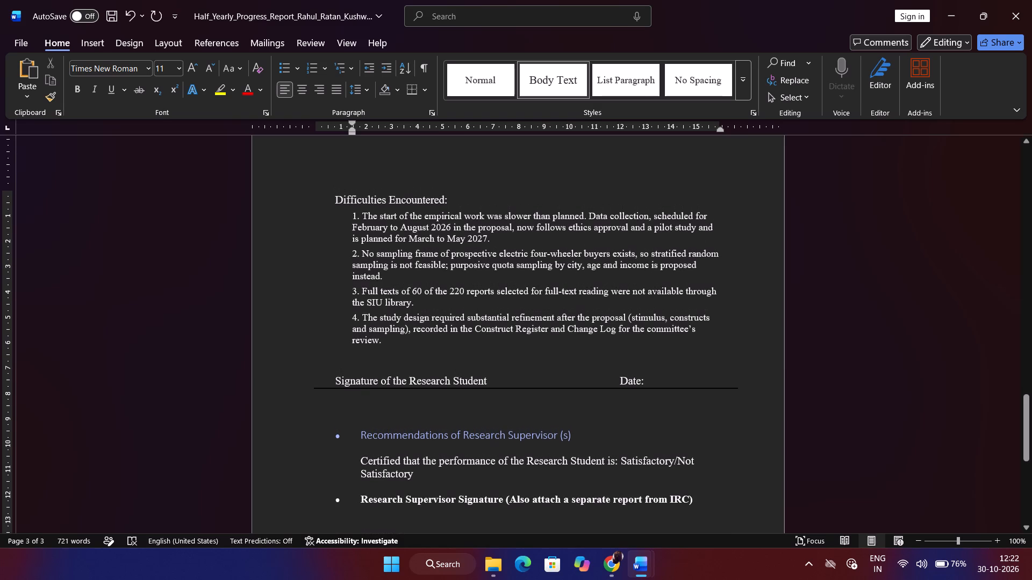
Cut ", recorded in the Construct Register and Change Log for the committee's review" from Difficulties item 4, ending it with a period after "sampling)".
left_click(496, 337)
key("BackSpace")
key("BackSpace")
key("BackSpace")
key("BackSpace")
key("BackSpace")
key("BackSpace")
key("BackSpace")
key("BackSpace")
key("BackSpace")
key("BackSpace")
key("BackSpace")
key("BackSpace")
key("BackSpace")
key("BackSpace")
key("BackSpace")
key("BackSpace")
key("BackSpace")
key("BackSpace")
key("BackSpace")
key("BackSpace")
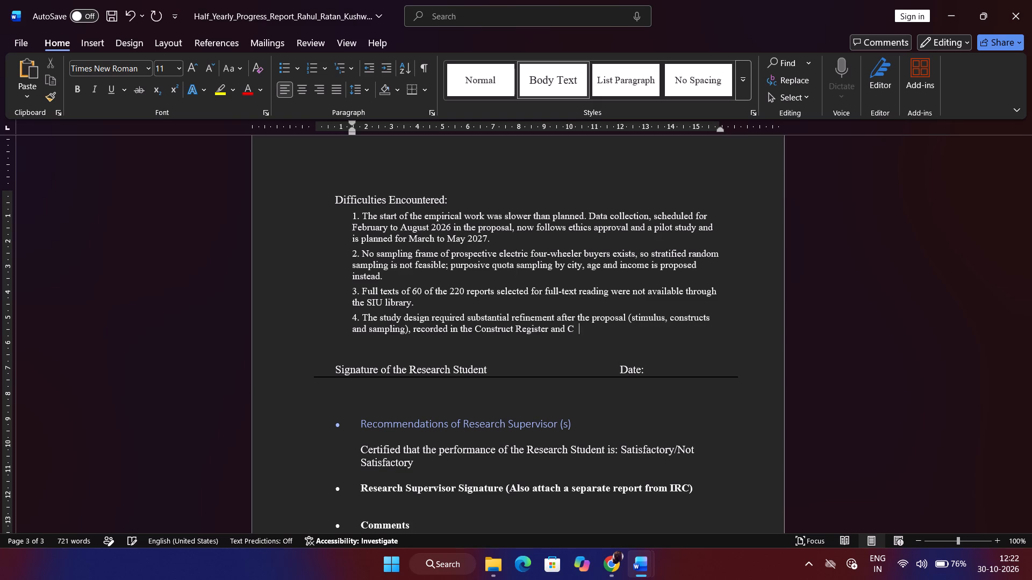
key("BackSpace")
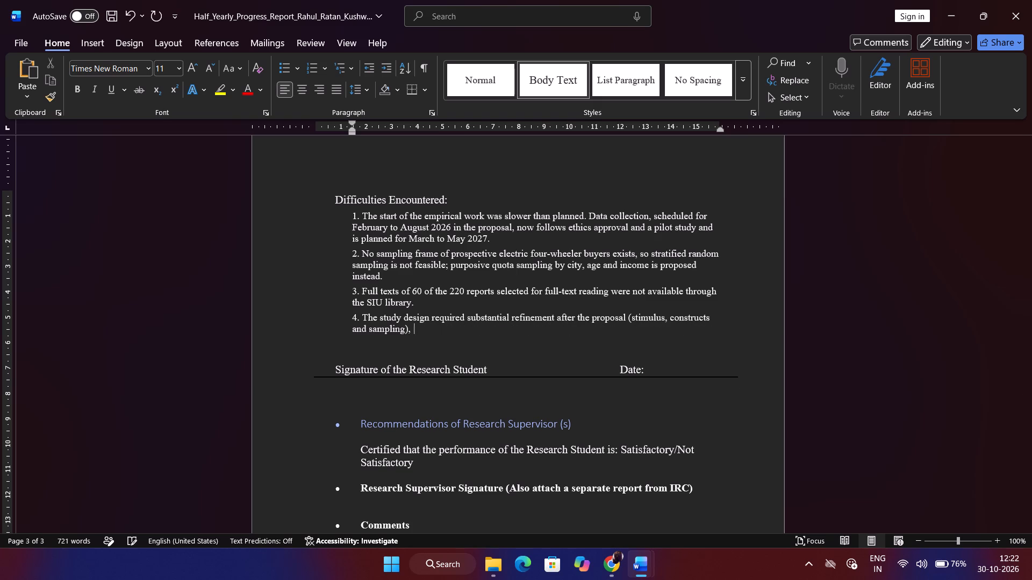
key("BackSpace")
key("BackSpace")
key("period")
left_click(572, 275)
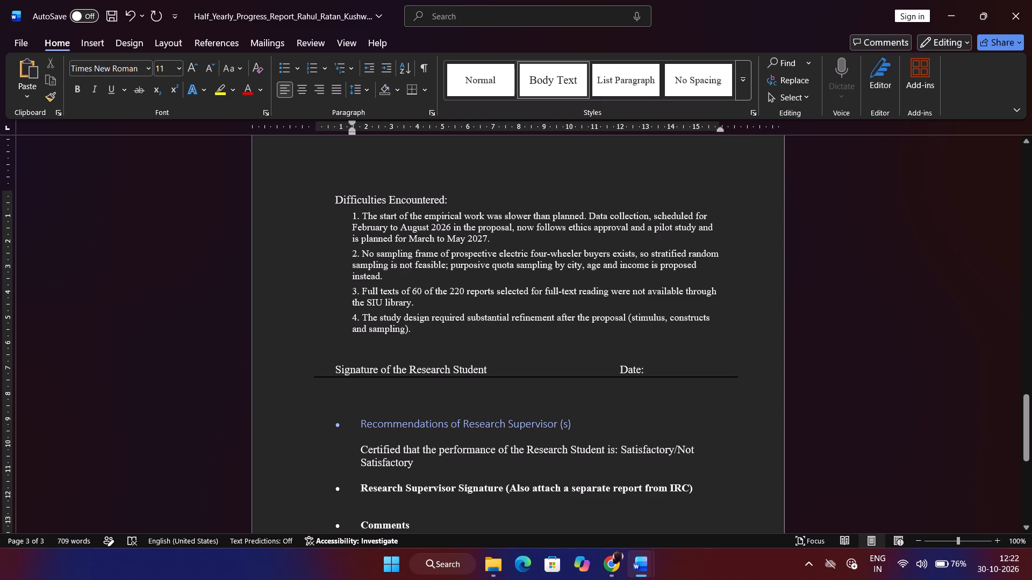
Review the work description and publication table on page 2, down to the Difficulties Encountered section.
scroll(572, 275, "up", 5)
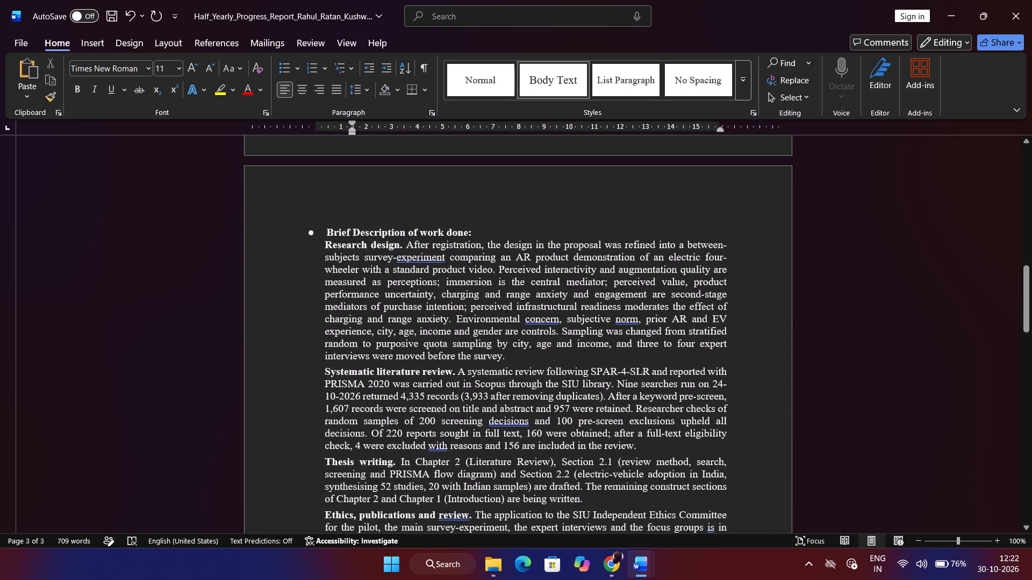
scroll(572, 275, "down", 5)
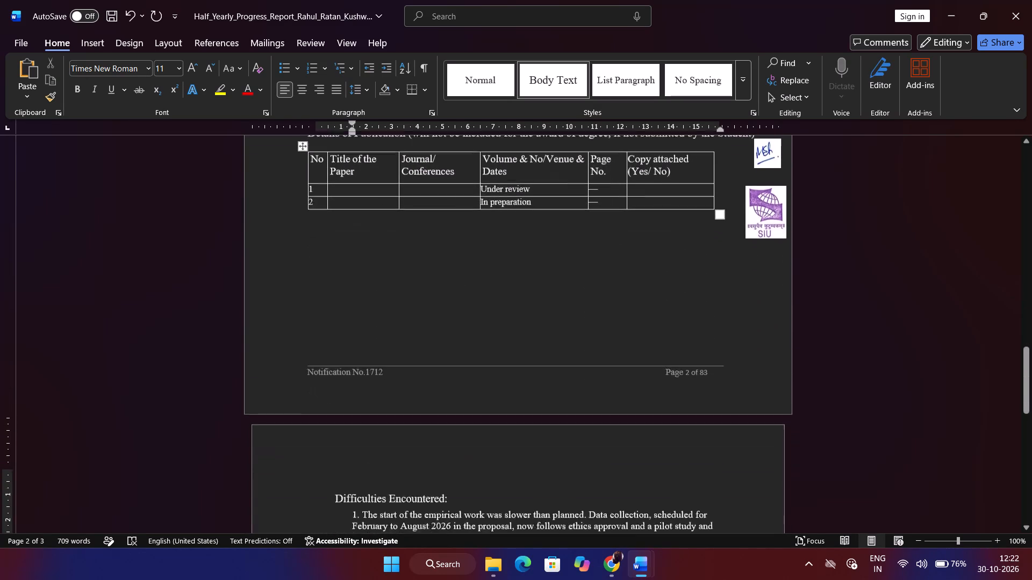
scroll(572, 275, "down", 2)
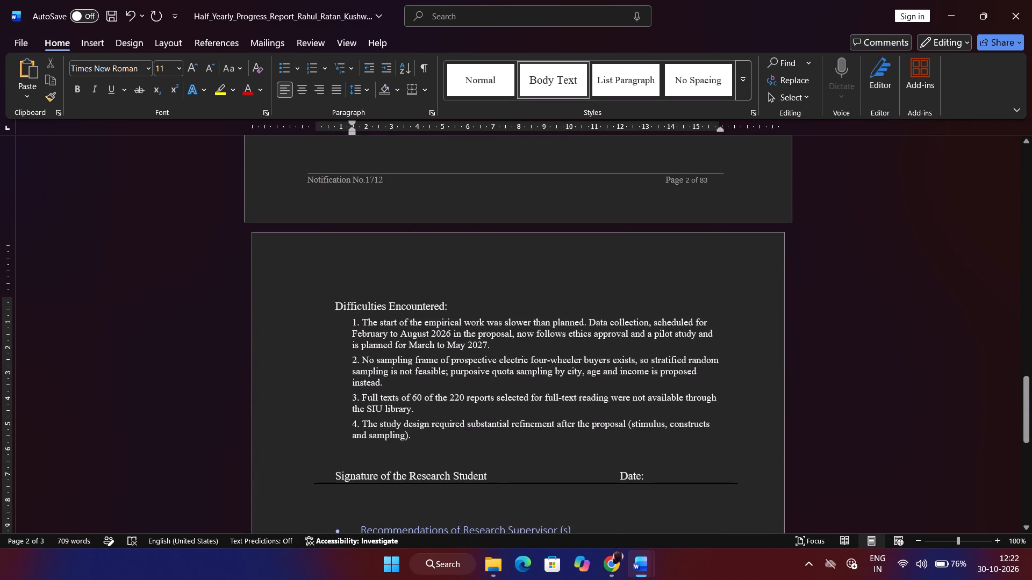
Justify the text of all four numbered items under Difficulties Encountered.
left_click(636, 347)
left_click(652, 360)
left_click(640, 440)
left_click_drag(576, 433, 367, 323)
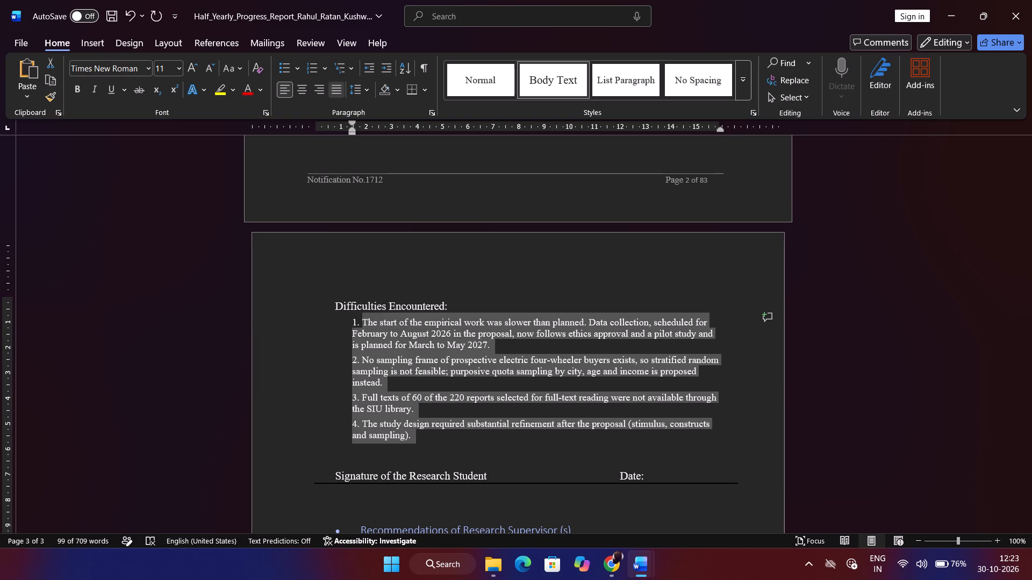
left_click(340, 90)
left_click(482, 335)
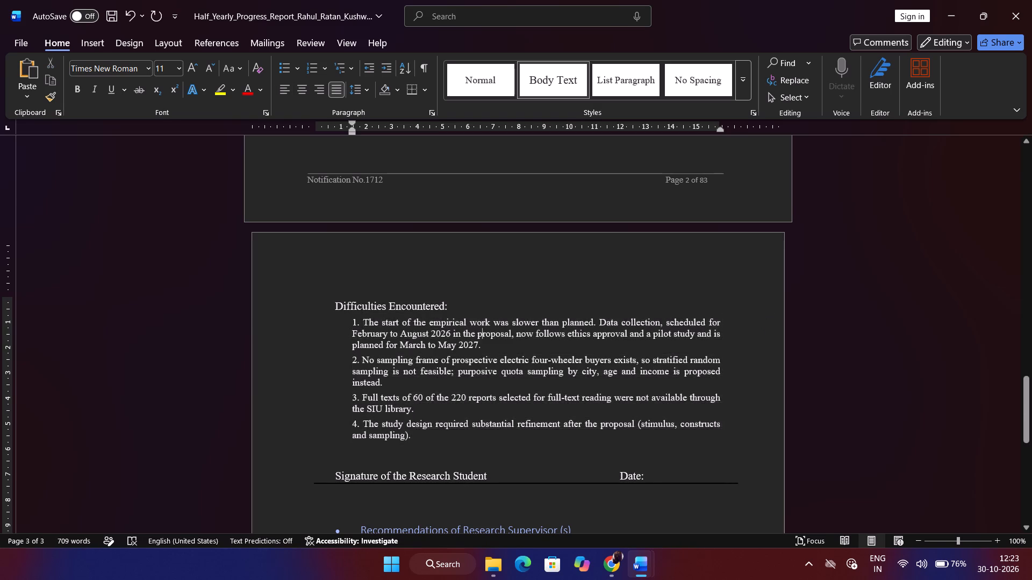
Look over the signature, supervisor recommendation and Dean of the Faculty sections at the end of the report.
scroll(482, 335, "down", 2)
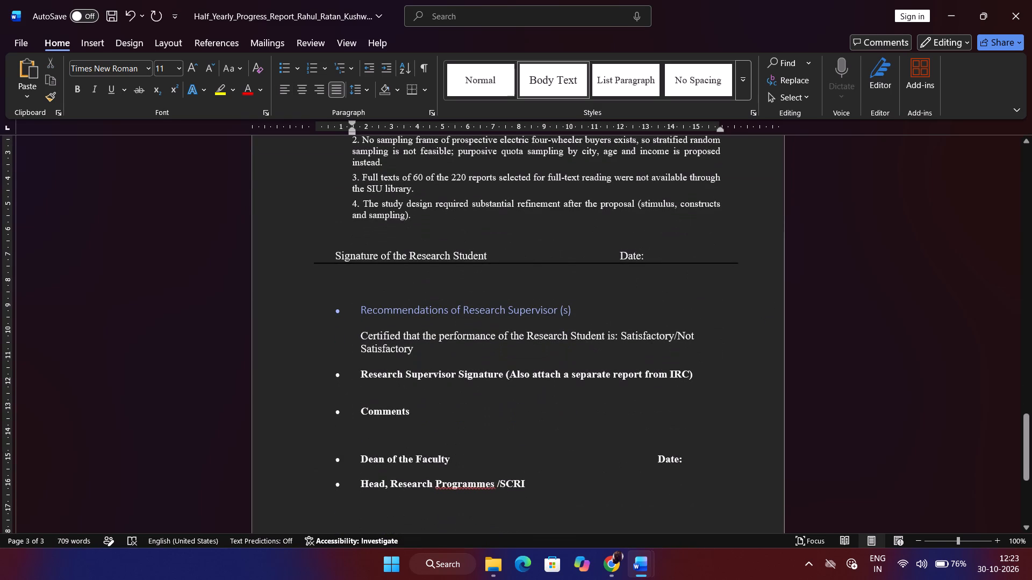
scroll(482, 335, "down", 3)
scroll(482, 335, "up", 2)
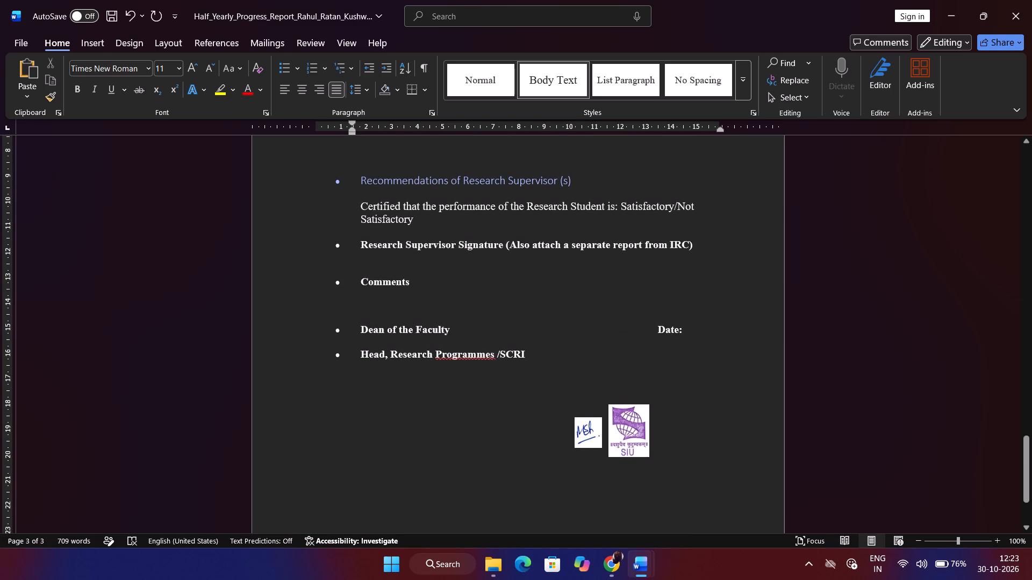
scroll(482, 335, "up", 1)
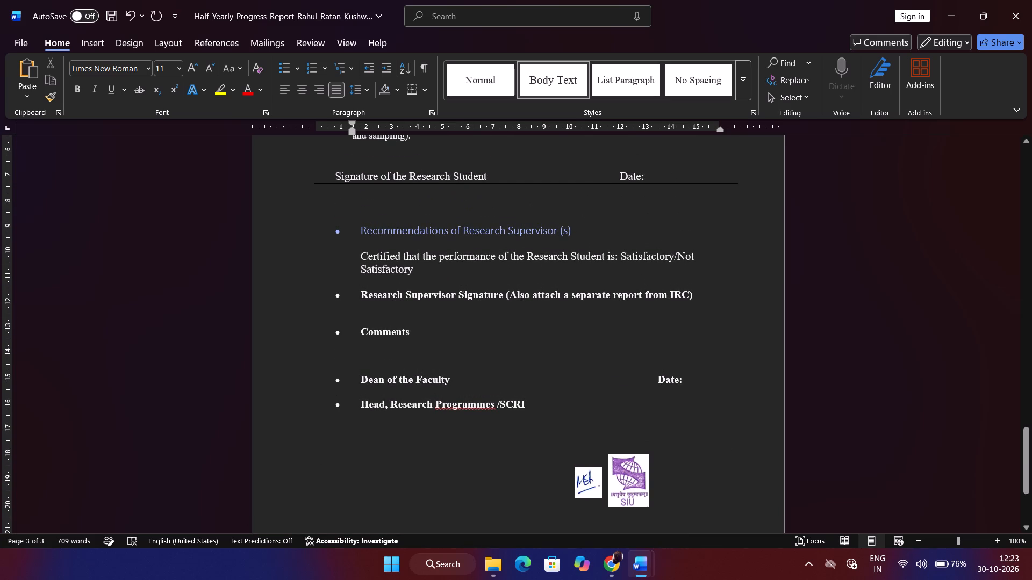
scroll(638, 366, "up", 1)
Delete "/Not Satisfactory" from the performance certification line under Recommendations of Research Supervisor (s), leaving only "Satisfactory".
left_click(611, 365)
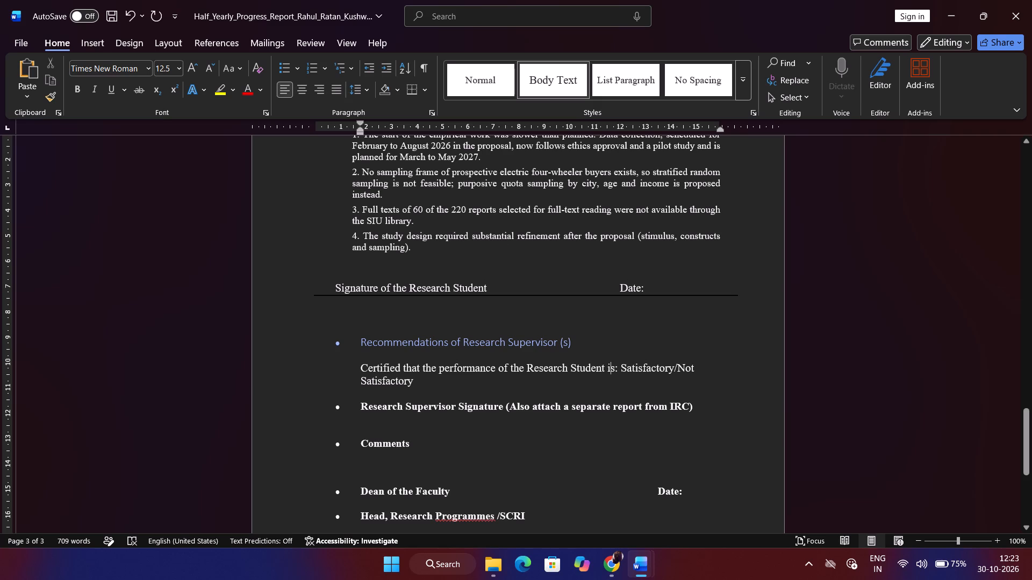
left_click(560, 379)
key("BackSpace")
key("BackSpace")
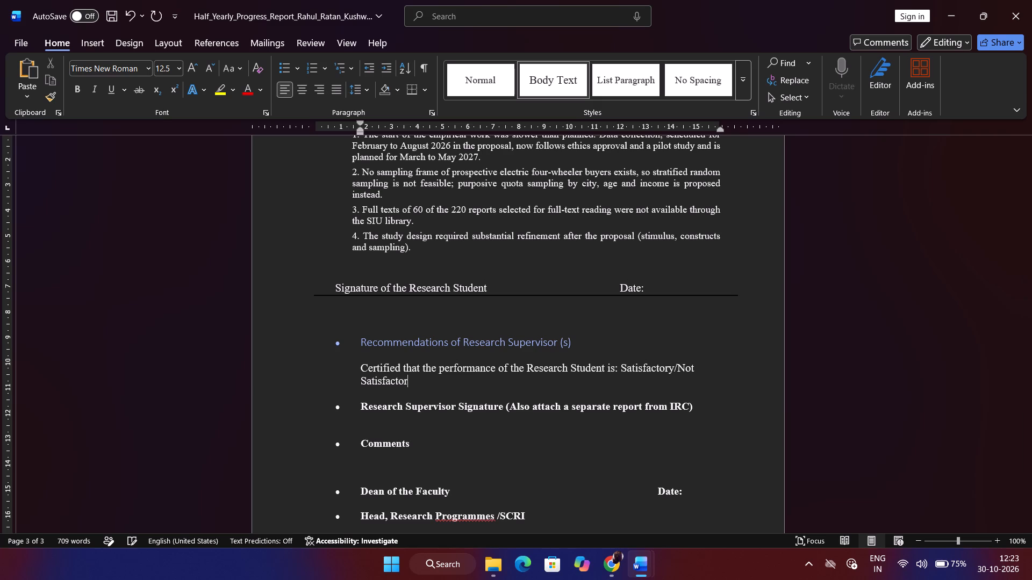
key("BackSpace")
key("BackSpace")
key("BackSpace")
key("BackSpace")
key("BackSpace")
key("BackSpace")
key("BackSpace")
key("BackSpace")
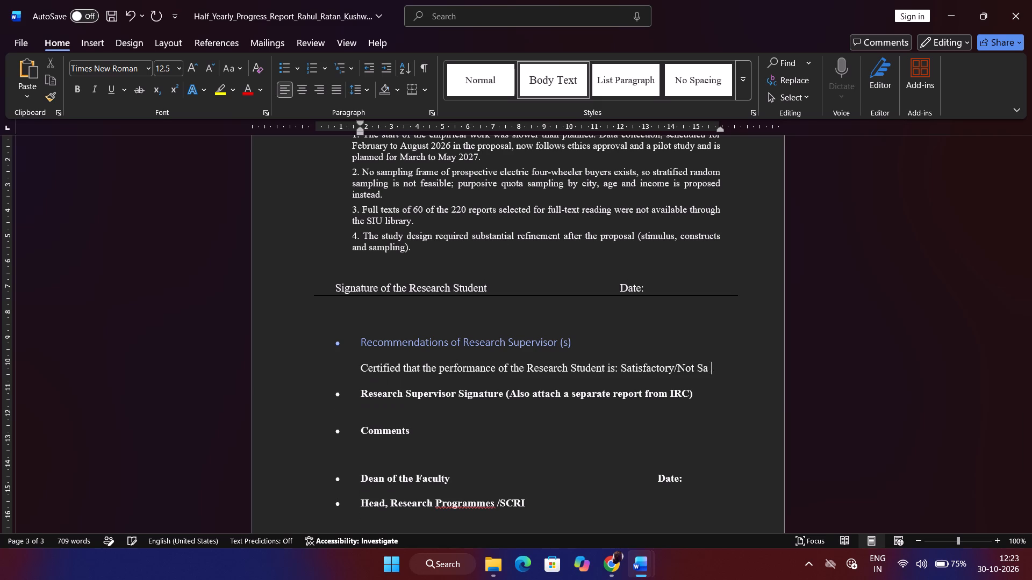
key("BackSpace")
key("BackSpace")
key("BackSpace")
key("BackSpace")
key("BackSpace")
key("BackSpace")
key("BackSpace")
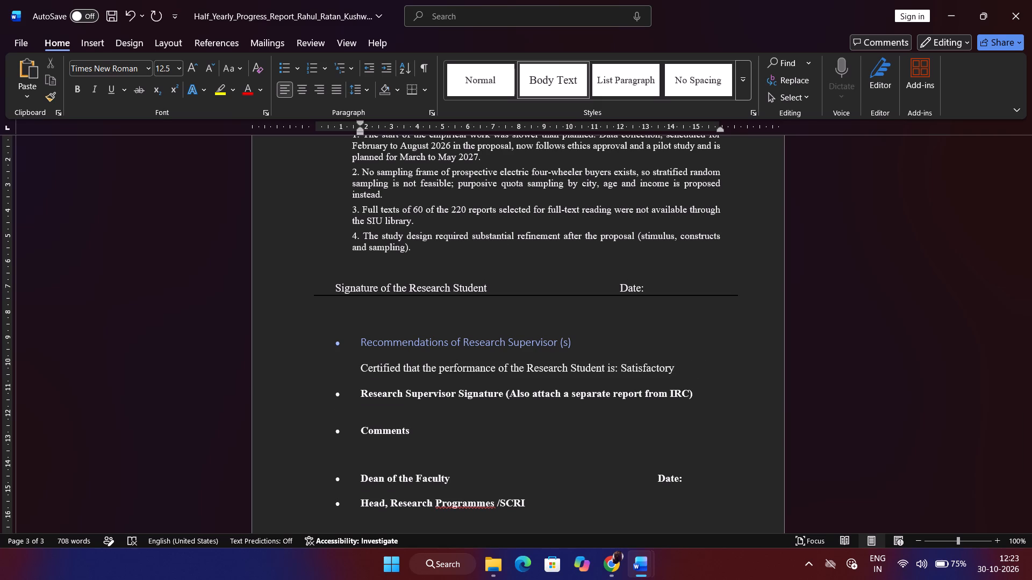
left_click(563, 380)
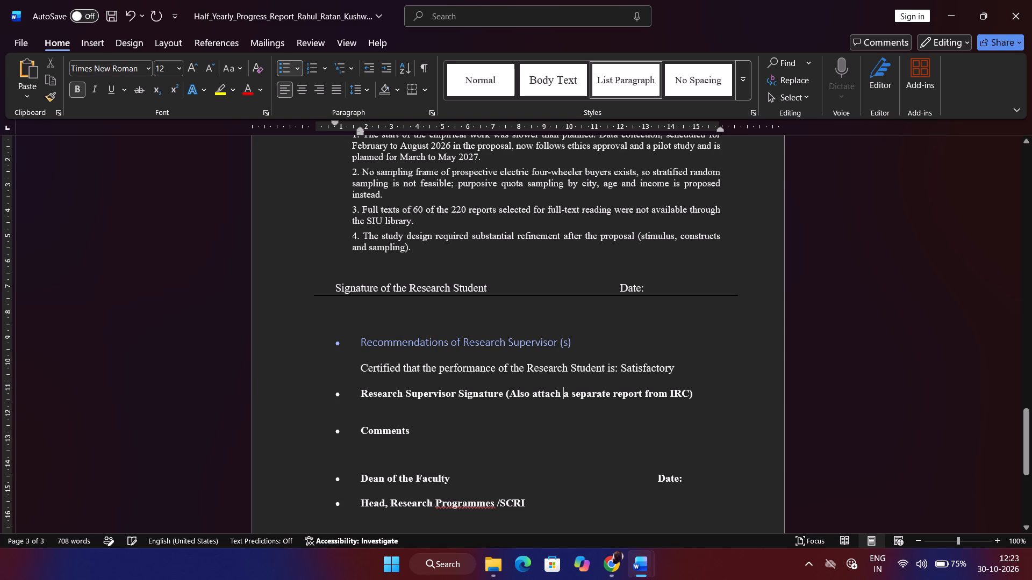
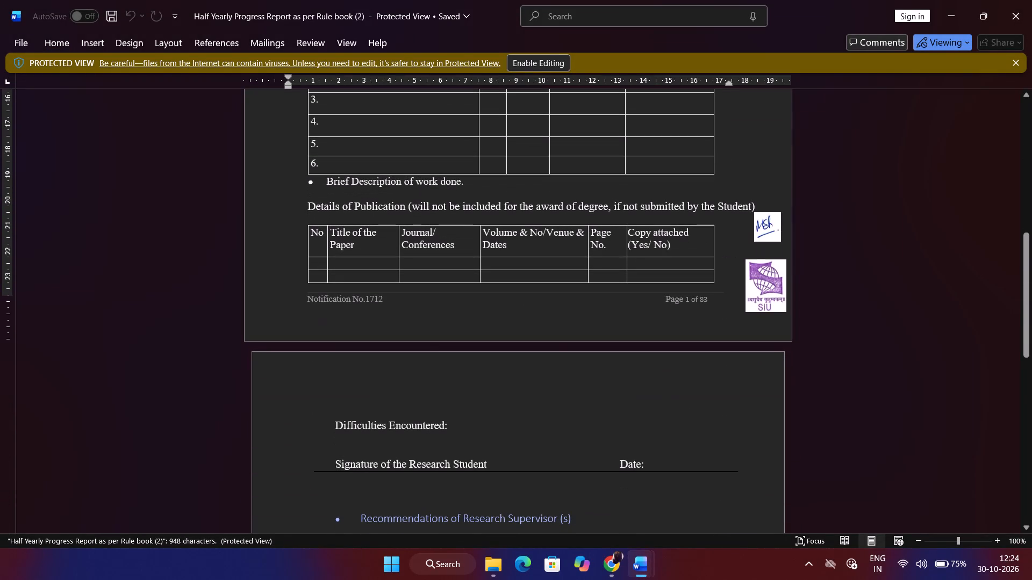
Examine the Difficulties, supervisor recommendation and Dean sections of the blank "Half Yearly Progress Report as per Rule book (2)" template.
scroll(634, 286, "down", 1)
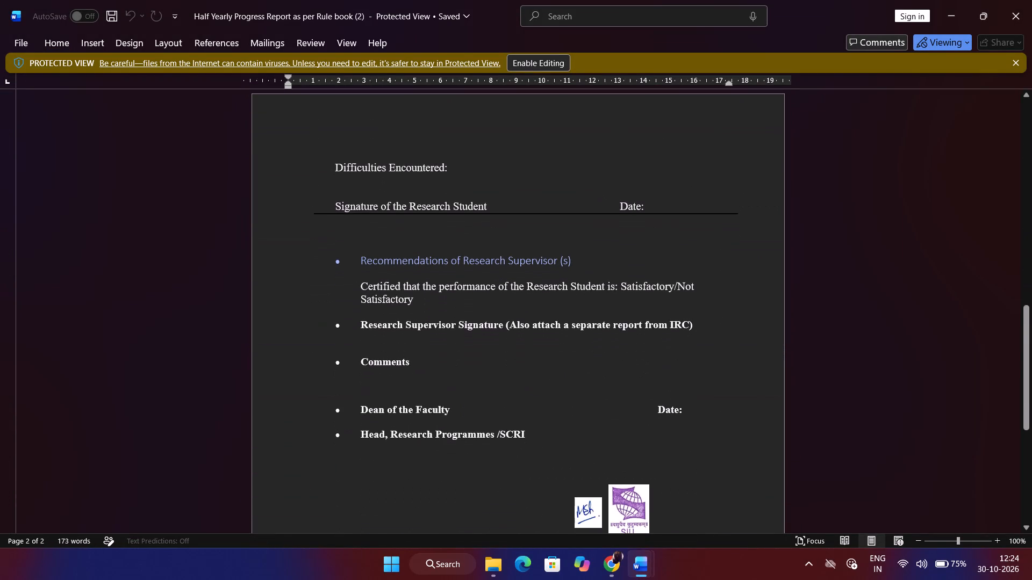
scroll(634, 286, "down", 1)
scroll(634, 286, "up", 1)
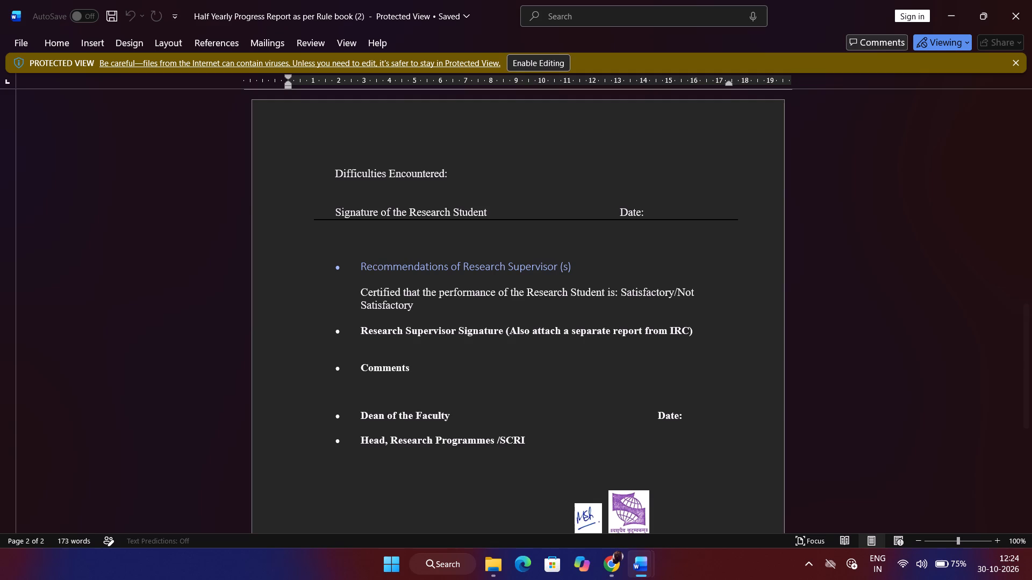
Switch to the blank "Half Yearly Progress Report as per Rule book (1)" copy, look through both its pages, and close it.
key("alt+Tab")
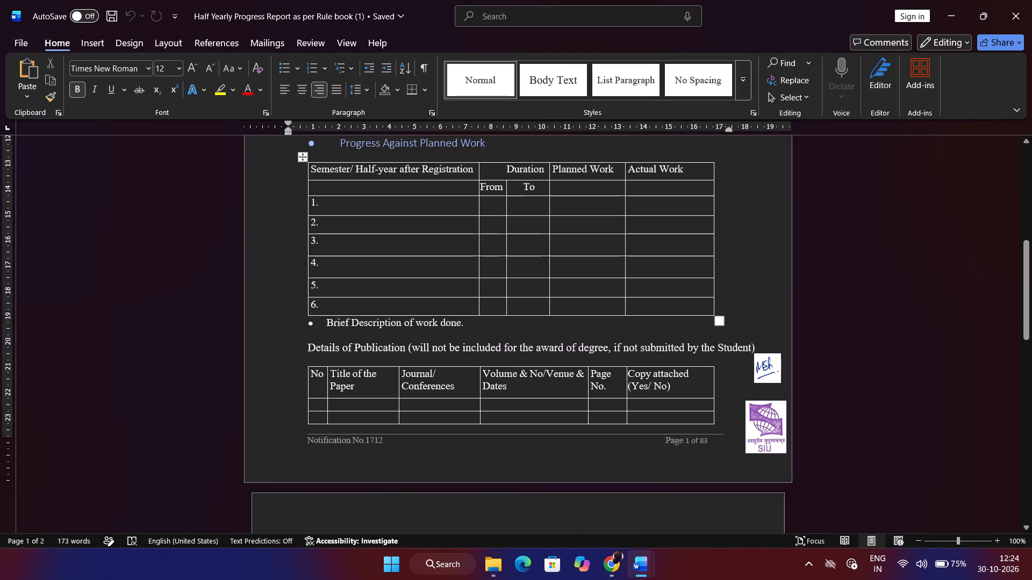
scroll(634, 286, "down", 1)
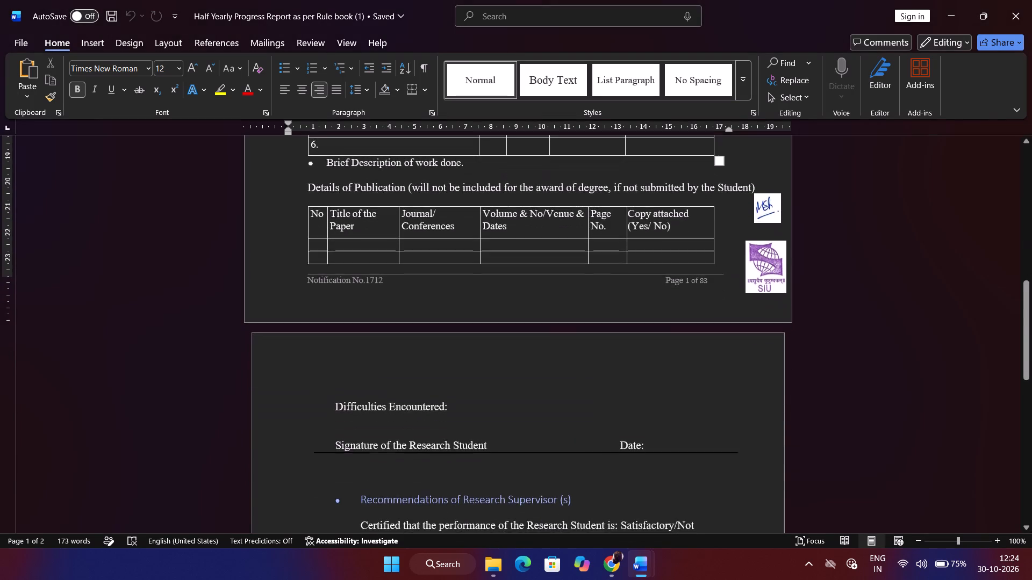
scroll(634, 286, "down", 6)
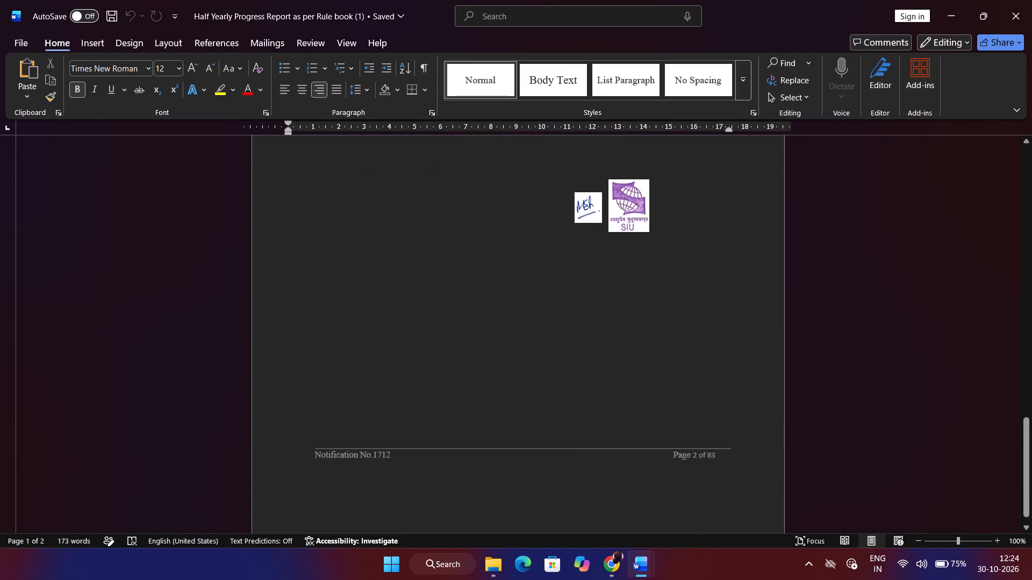
scroll(634, 286, "up", 9)
scroll(634, 286, "down", 2)
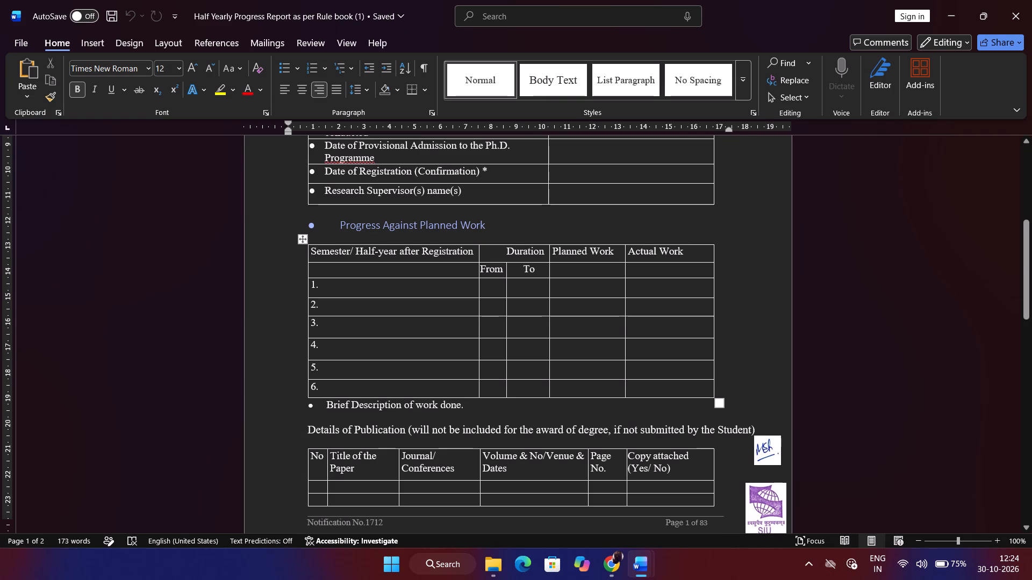
scroll(686, 269, "down", 4)
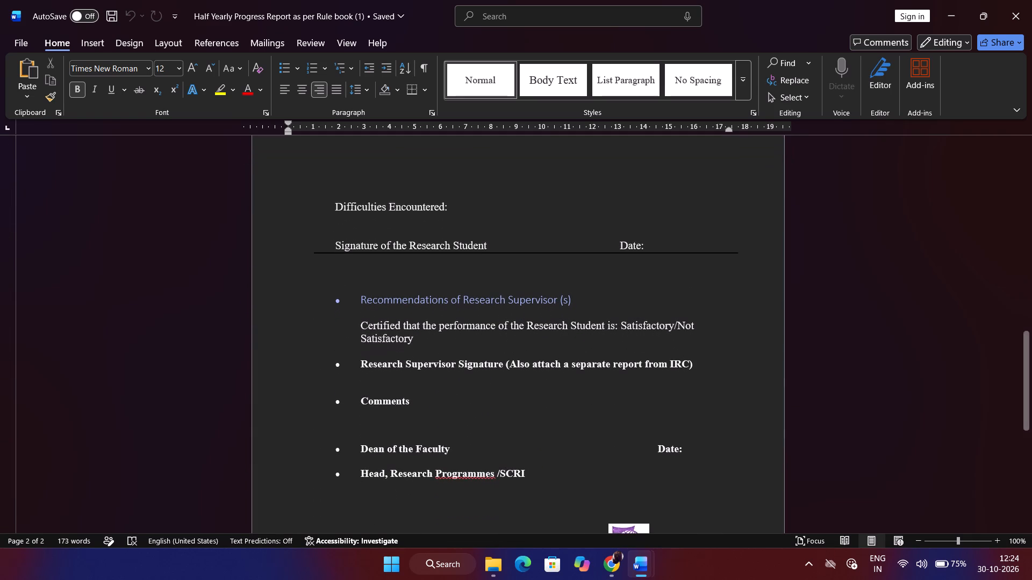
left_click(1031, 0)
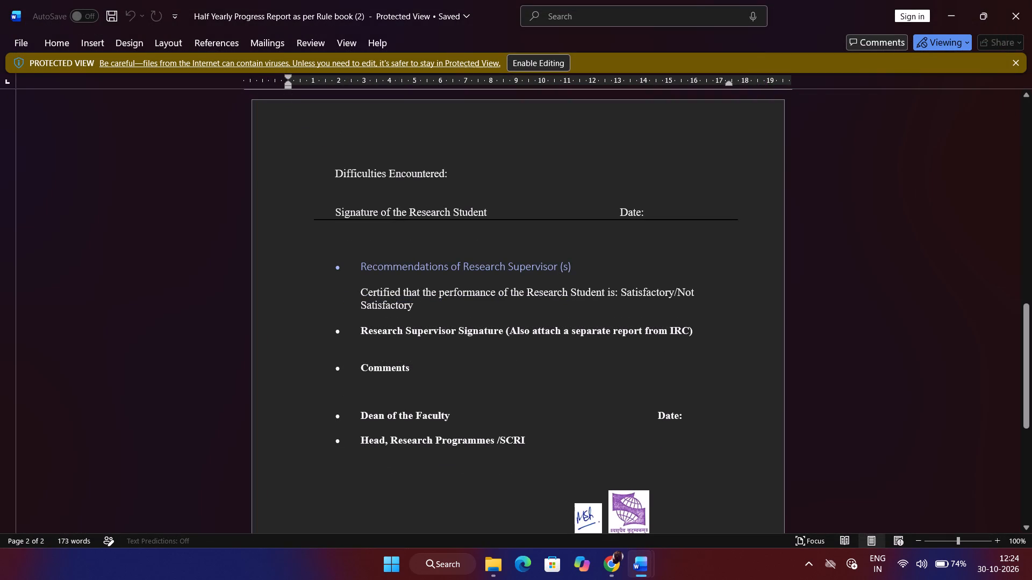
Look back through the blank copy (2) template, from the closing signature sections up to the student details table.
scroll(861, 218, "down", 1)
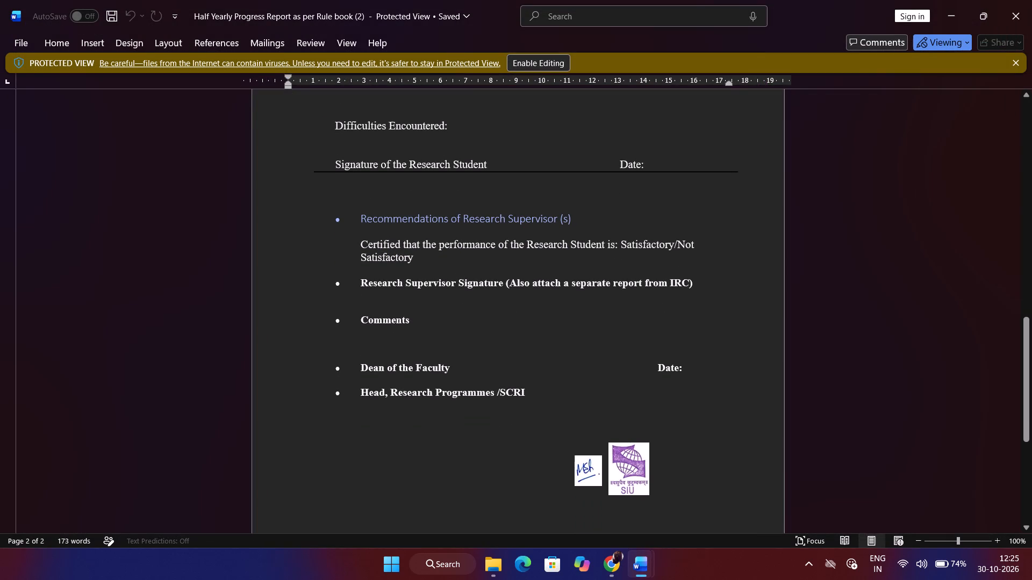
scroll(861, 218, "up", 7)
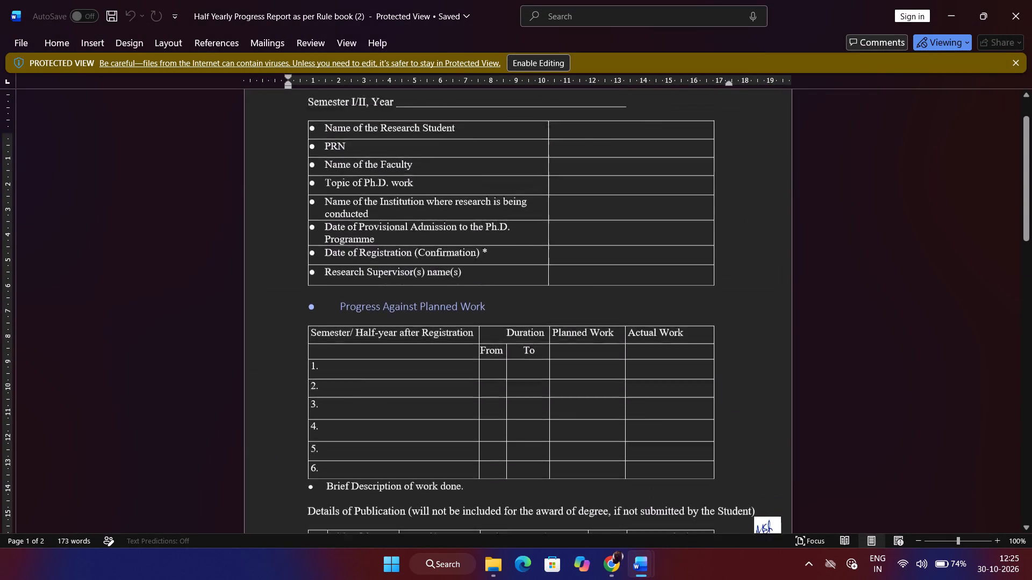
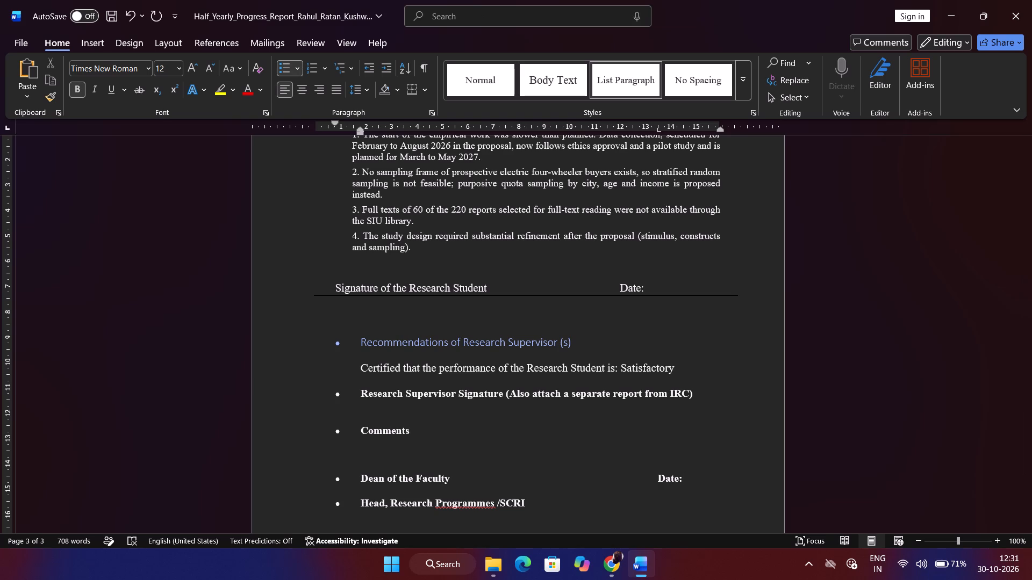
Enter the date 30-10-2026 on the Dean of the Faculty line.
type("30")
type("-10-2026")
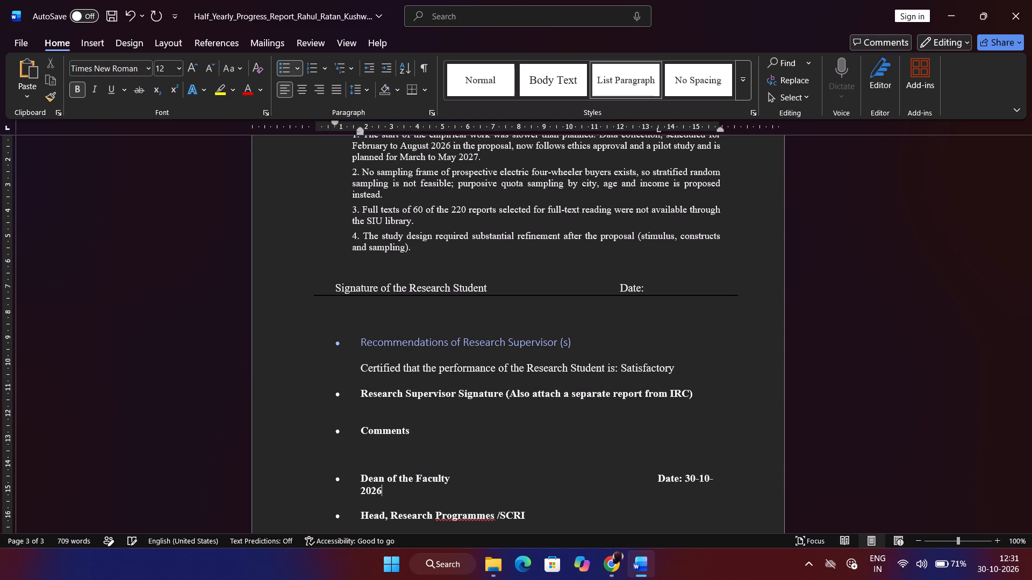
Adjust the gap between "Dean of the Faculty" and its date so the whole date fits on one line near the page's right margin.
left_click(650, 473)
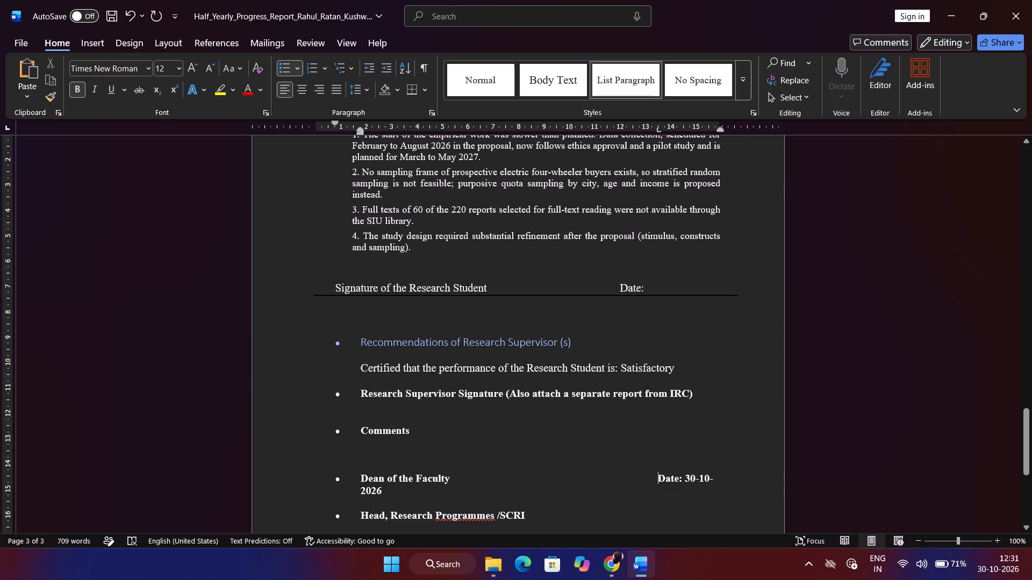
key("BackSpace")
key("BackSpace")
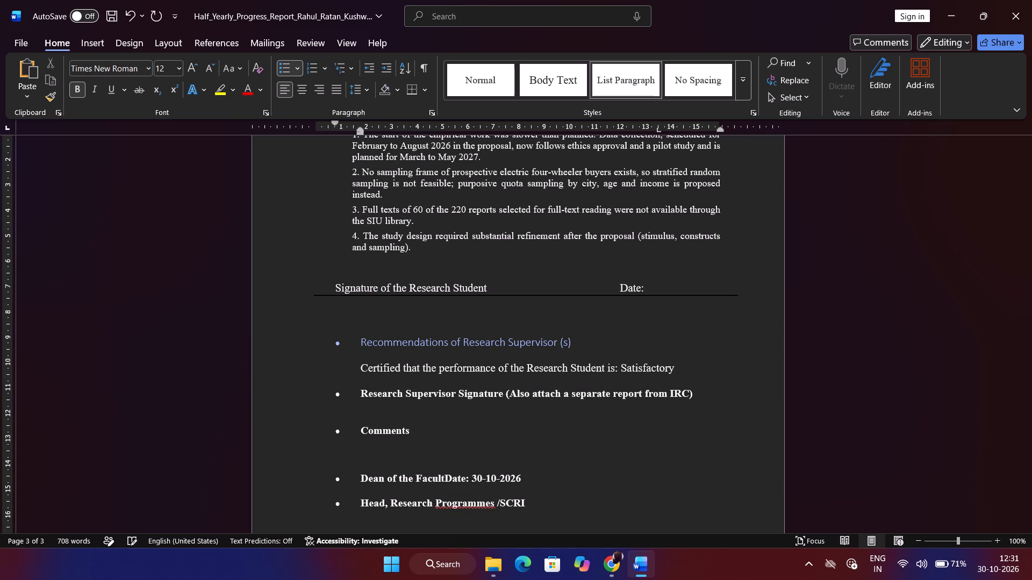
type("y")
key("space")
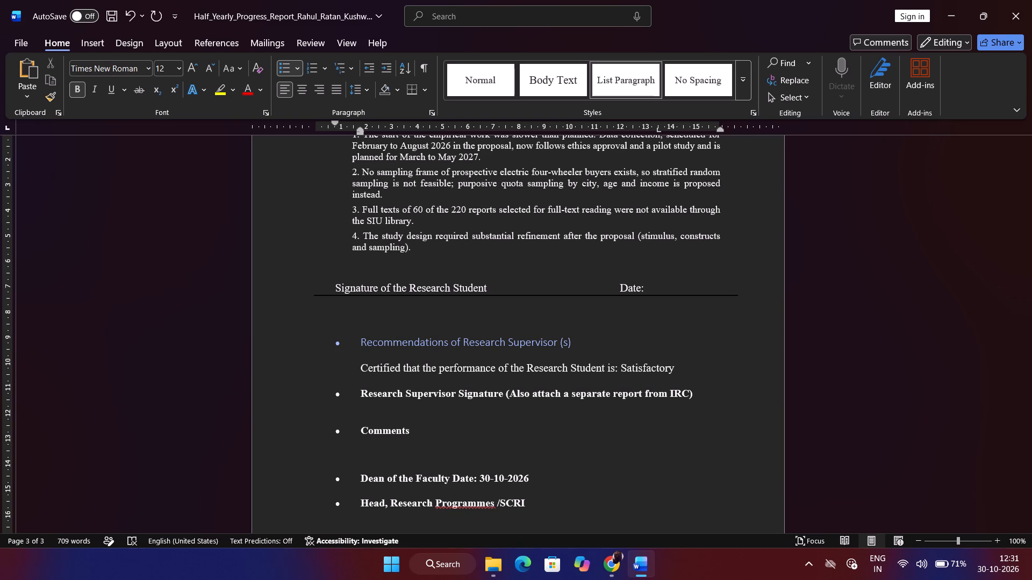
key("Tab")
key("Tab")
key("BackSpace")
key("BackSpace")
key("space")
key("space")
key("space")
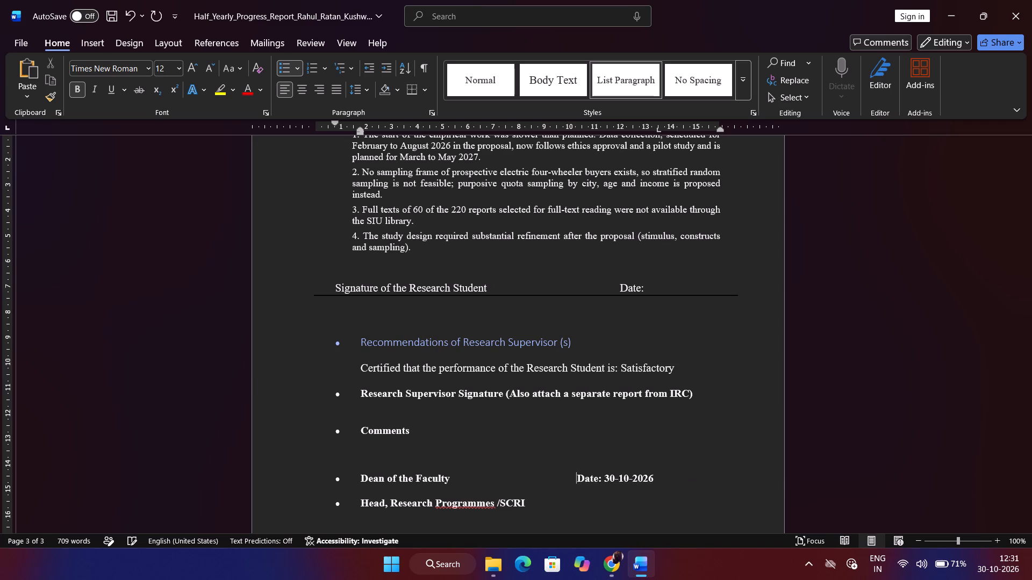
key("space")
key("space")
key("space")
key("space")
key("space")
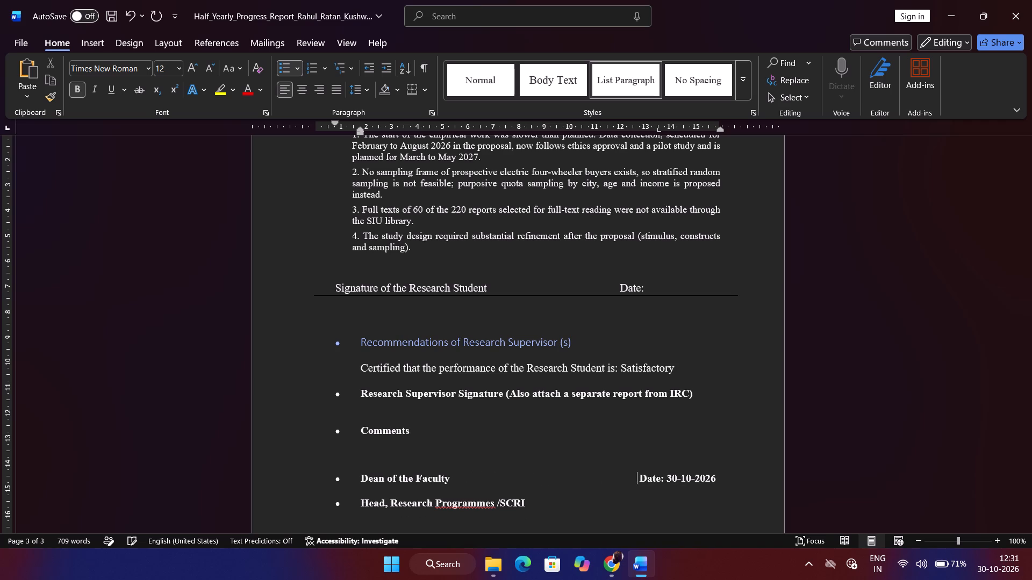
Enter 30-10-2026 as the date on the research student's signature line and shift it slightly towards the page's right margin with extra spaces.
left_click(665, 289)
key("space")
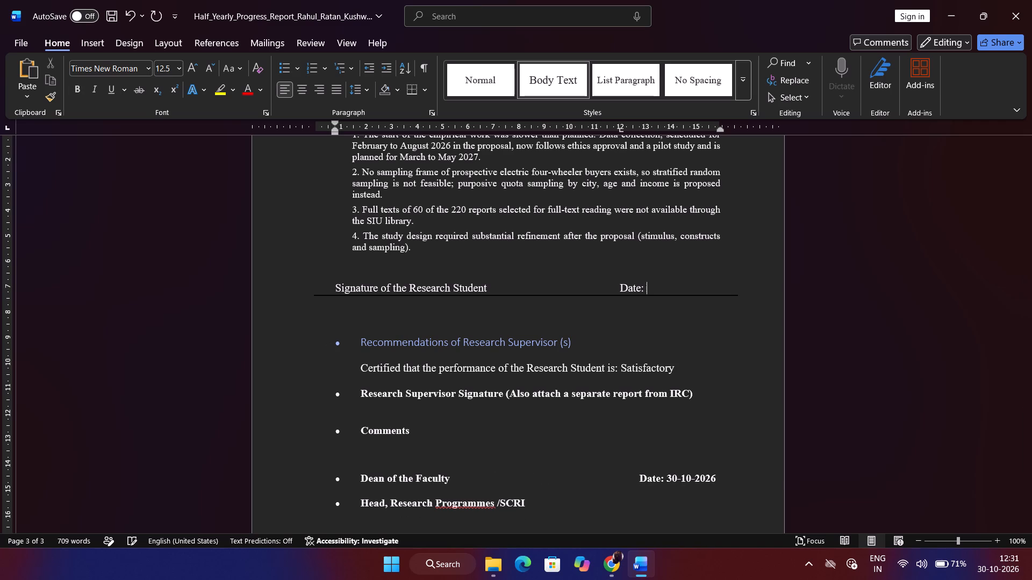
type("30-10-2026")
left_click(617, 288)
key("space")
key("space")
key("space")
key("space")
Add two line breaks above the "Signature of the Research Student" line to leave more room for signing.
left_click(511, 273)
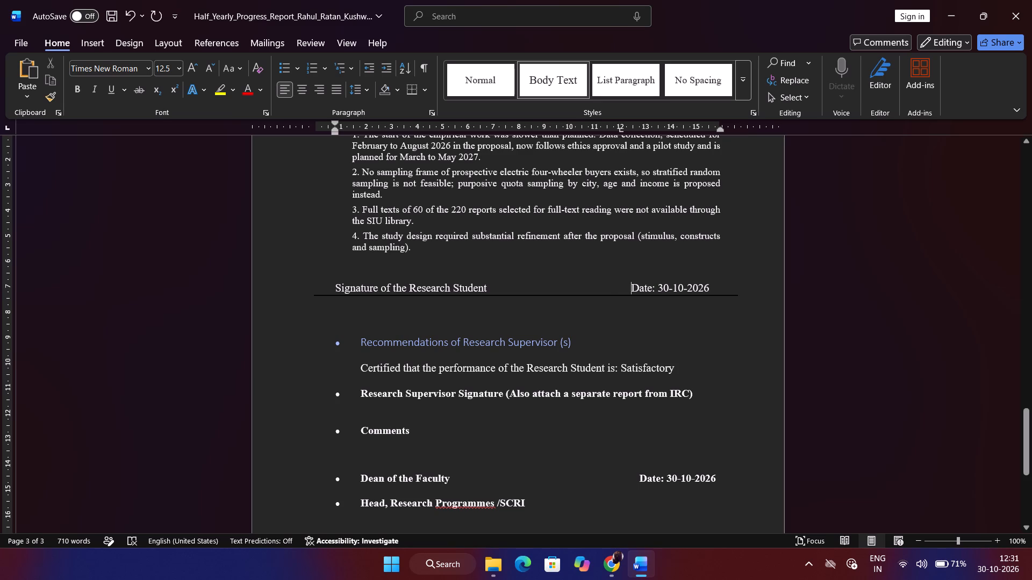
key("Return")
key("Return")
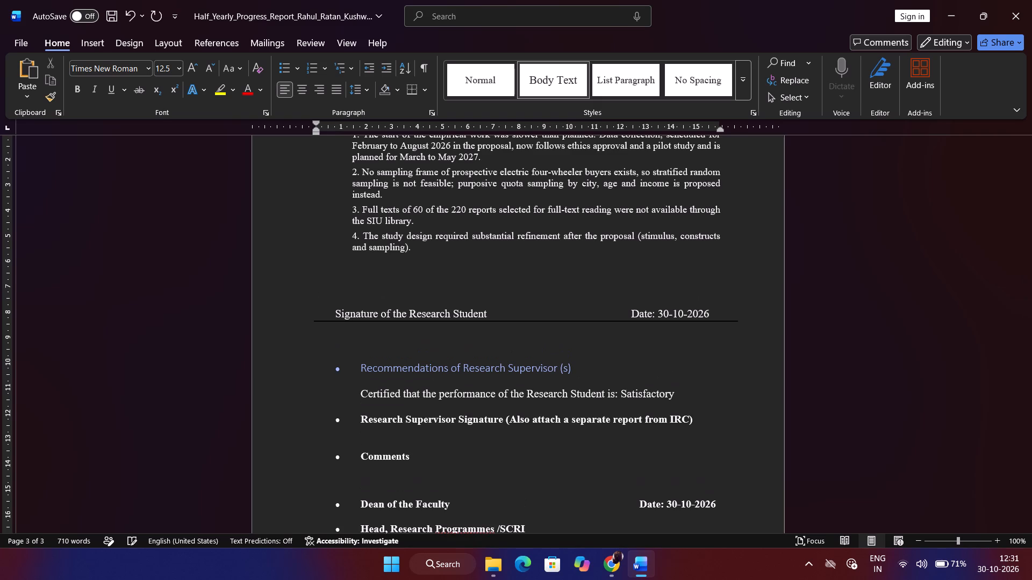
Fill in "No" under Copy attached for both papers in the Details of Publication table.
scroll(511, 273, "up", 3)
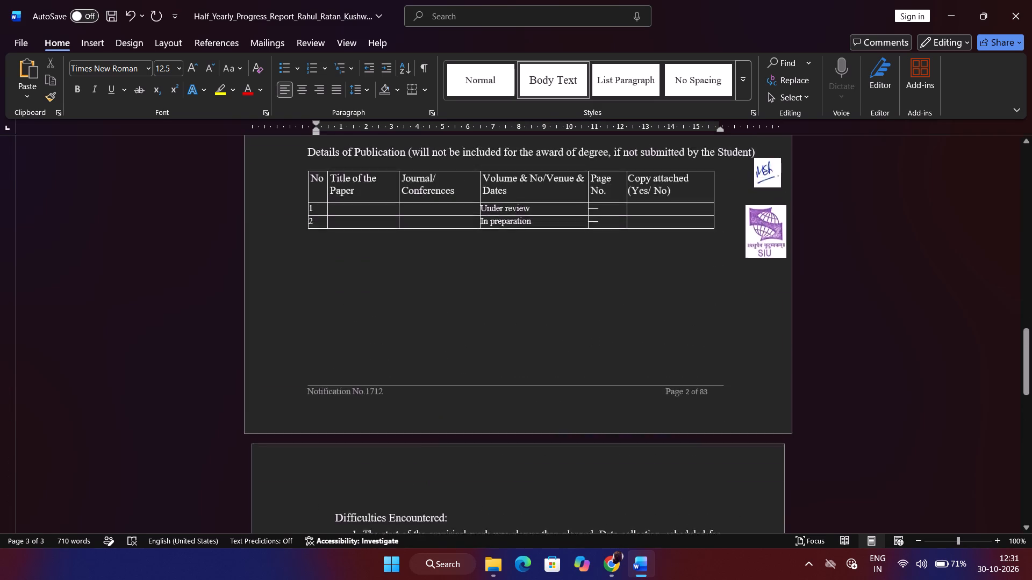
scroll(511, 273, "up", 1)
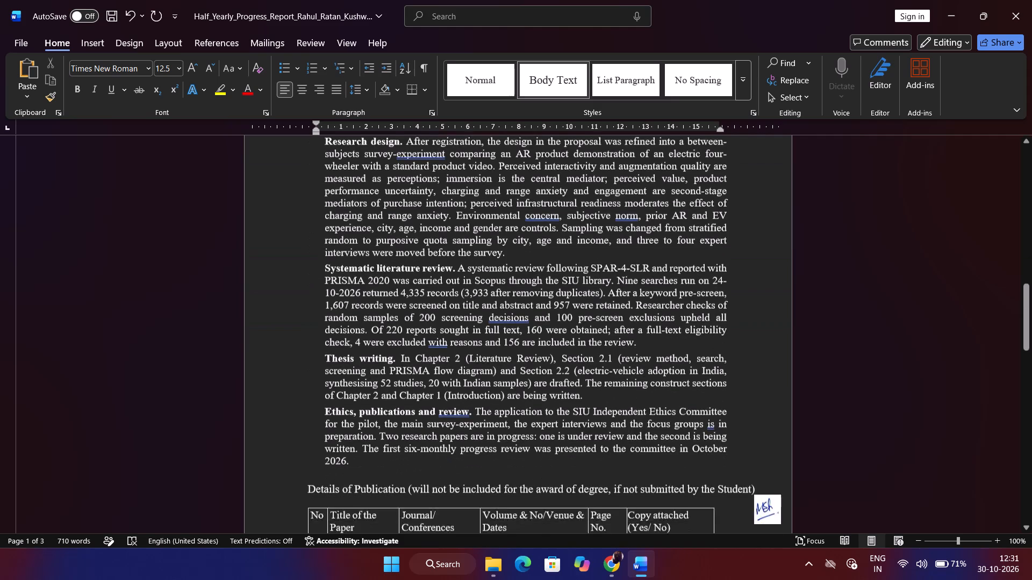
scroll(549, 303, "down", 1)
left_click(646, 403)
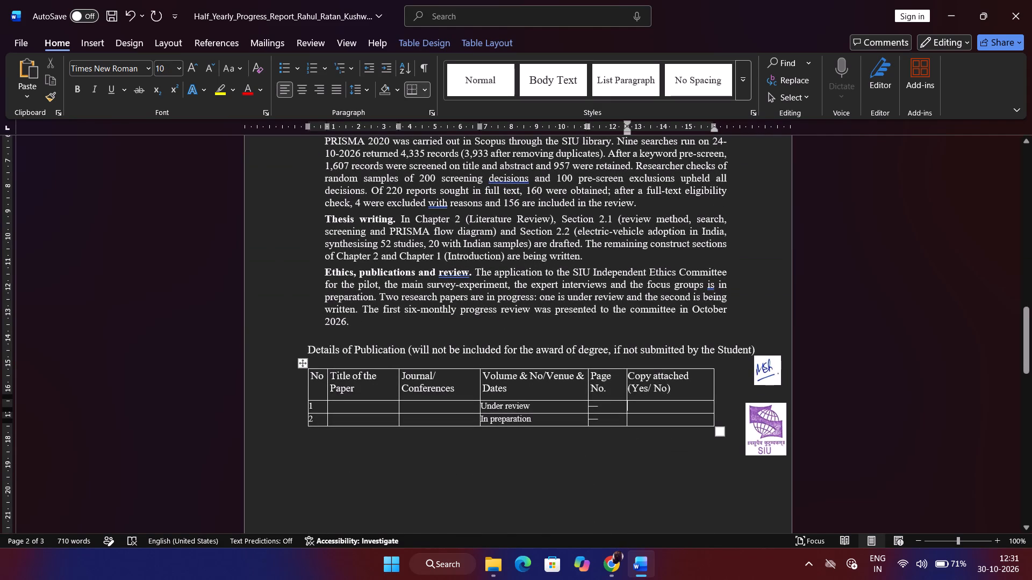
type("No")
key("Down")
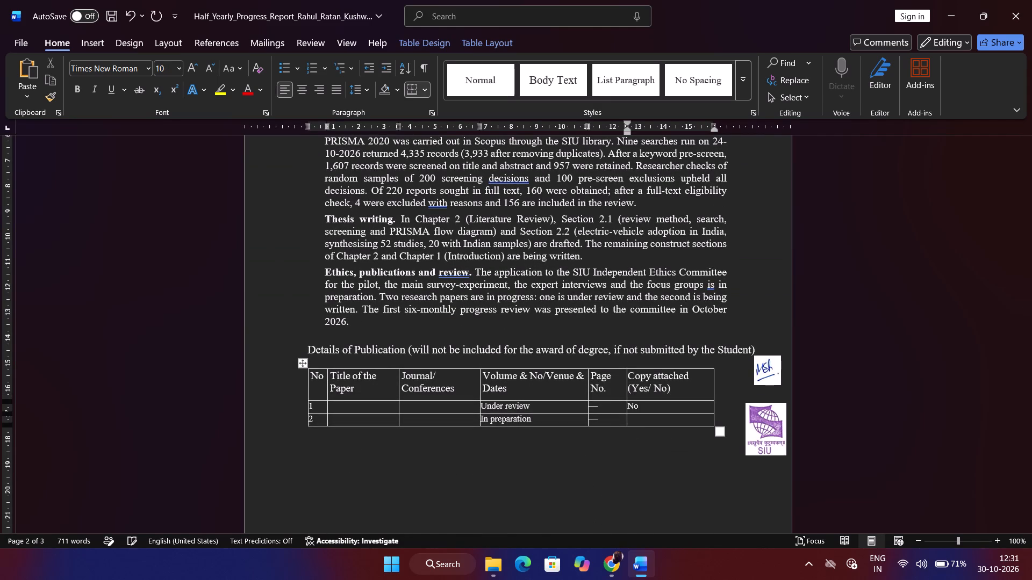
type("No")
Move the text cursor back along the second paper's row into its Volume & No/Venue & Dates cell.
key("Left")
key("Left")
key("Left")
key("Left")
key("Left")
key("Left")
key("Left")
key("Left")
key("Left")
key("Left")
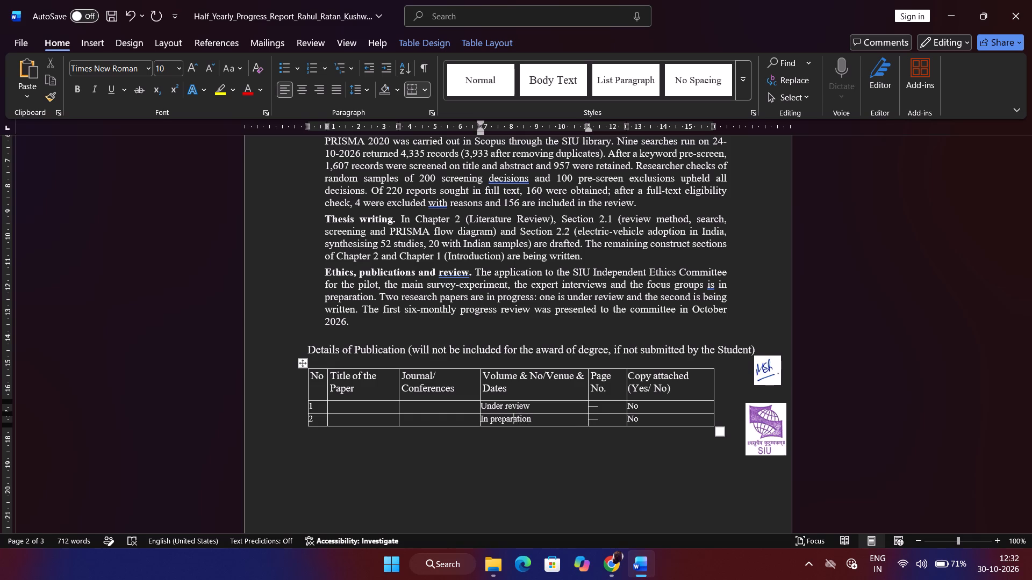
key("Left")
key("Left")
key("Left")
key("Left")
key("Left")
key("Left")
key("Left")
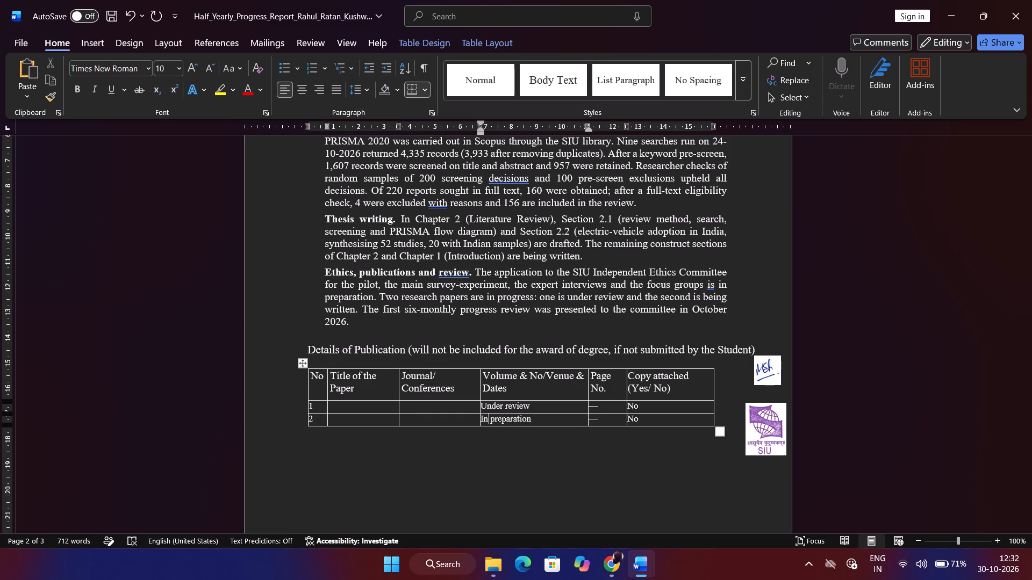
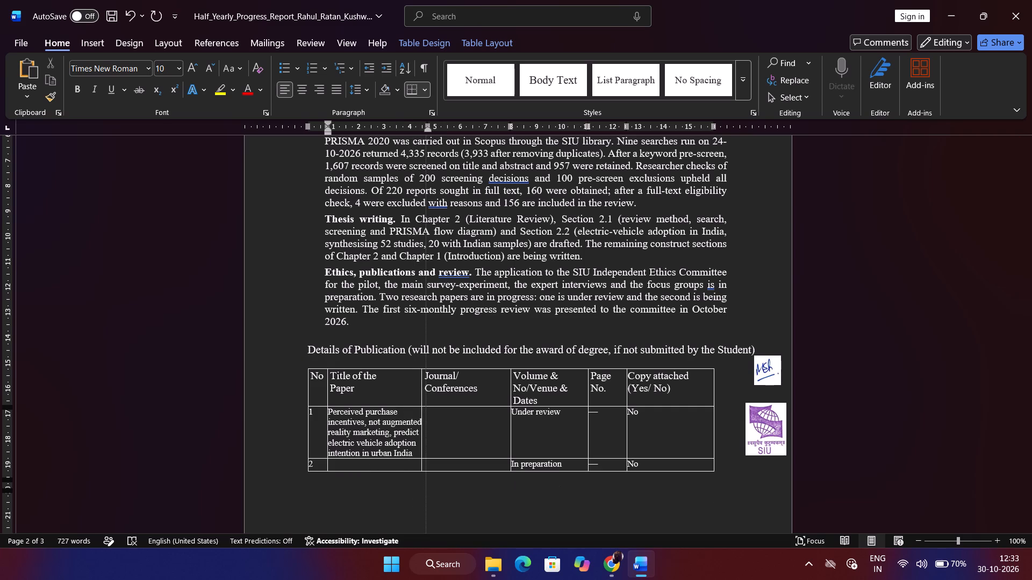
Widen the Title of the Paper column slightly in the rows of the Details of Publication table.
left_click_drag(428, 395, 430, 396)
left_click(464, 437)
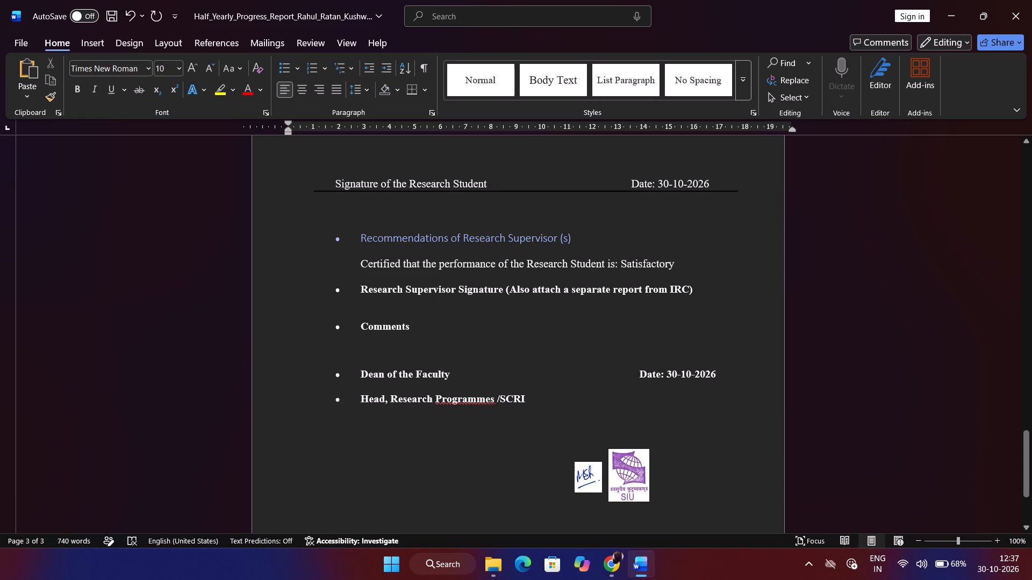
scroll(578, 355, "down", 1)
right_click(578, 355)
left_click(487, 375)
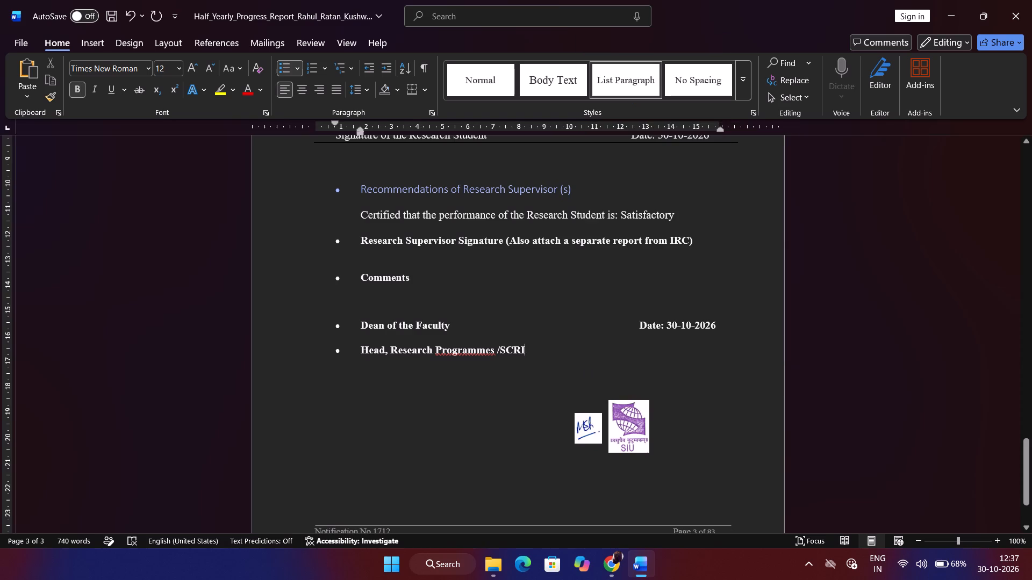
scroll(487, 375, "up", 2)
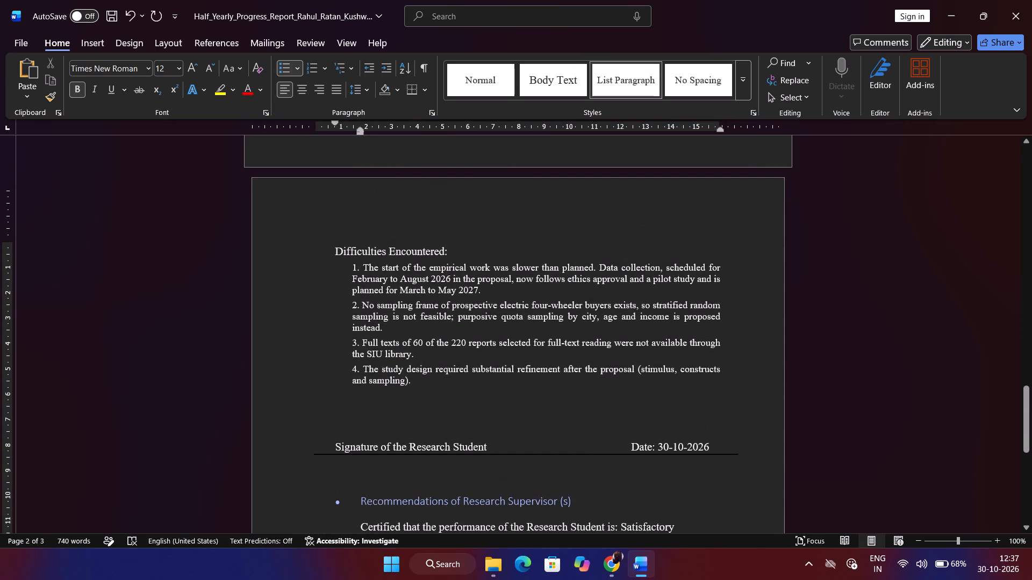
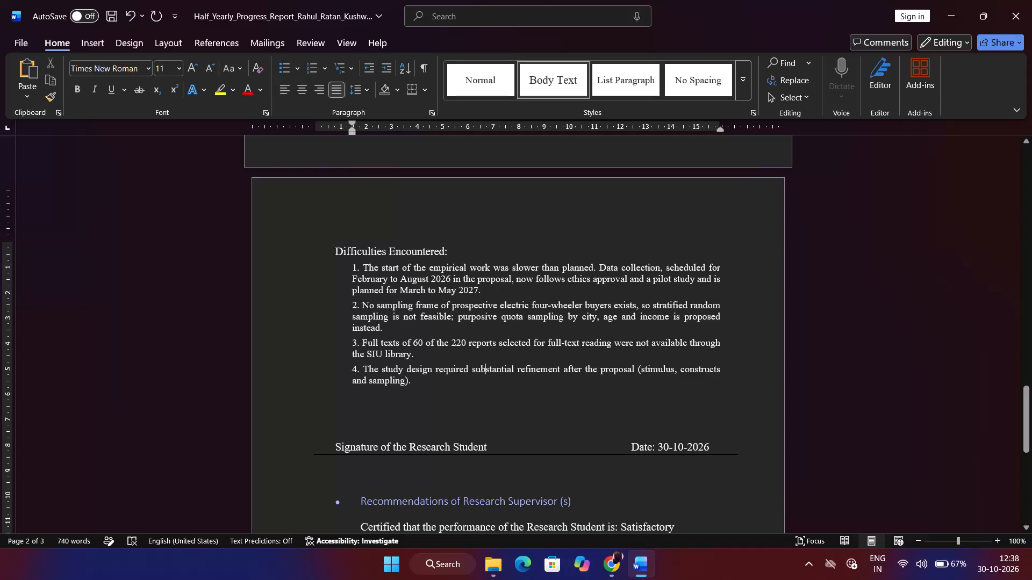
Increase the font size of the four numbered Difficulties Encountered items to 12.
scroll(465, 355, "up", 3)
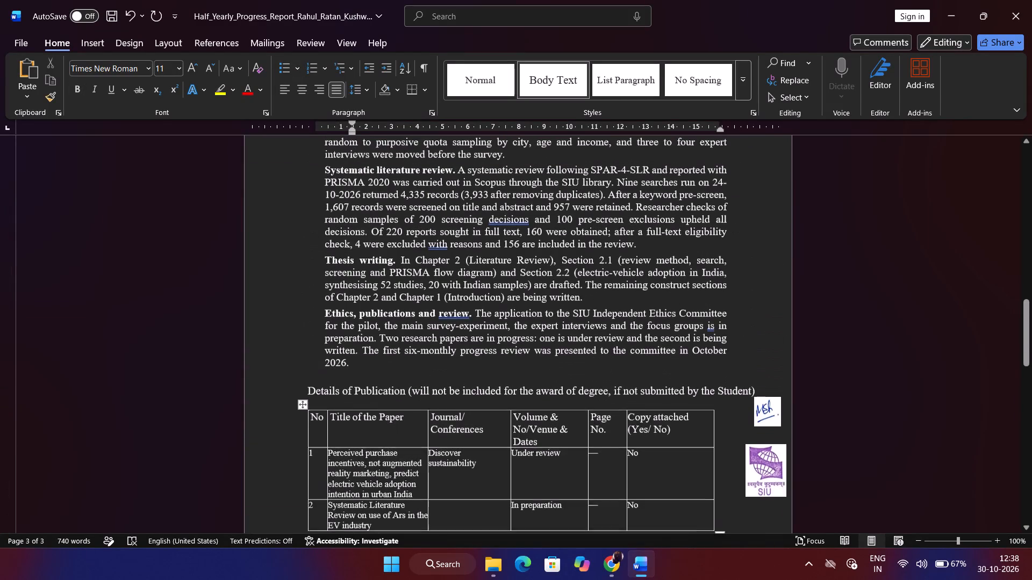
left_click(464, 340)
scroll(464, 340, "down", 2)
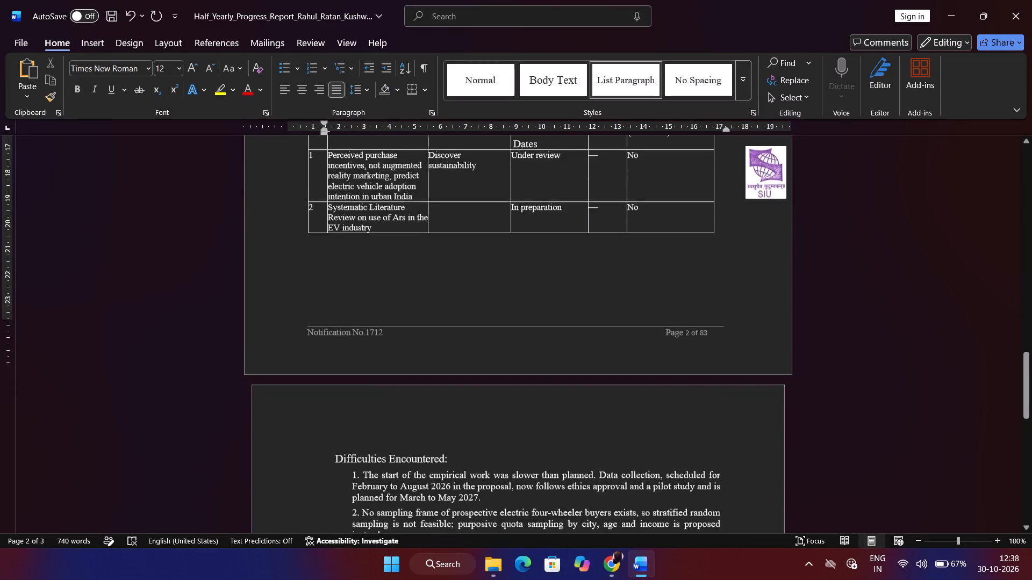
scroll(464, 340, "down", 3)
left_click(446, 329)
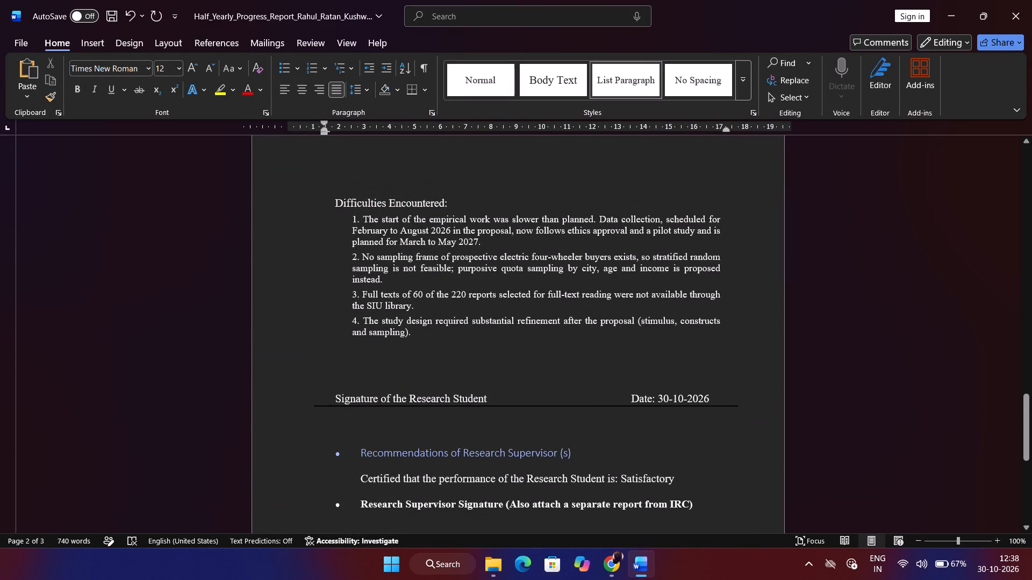
left_click_drag(441, 331, 373, 262)
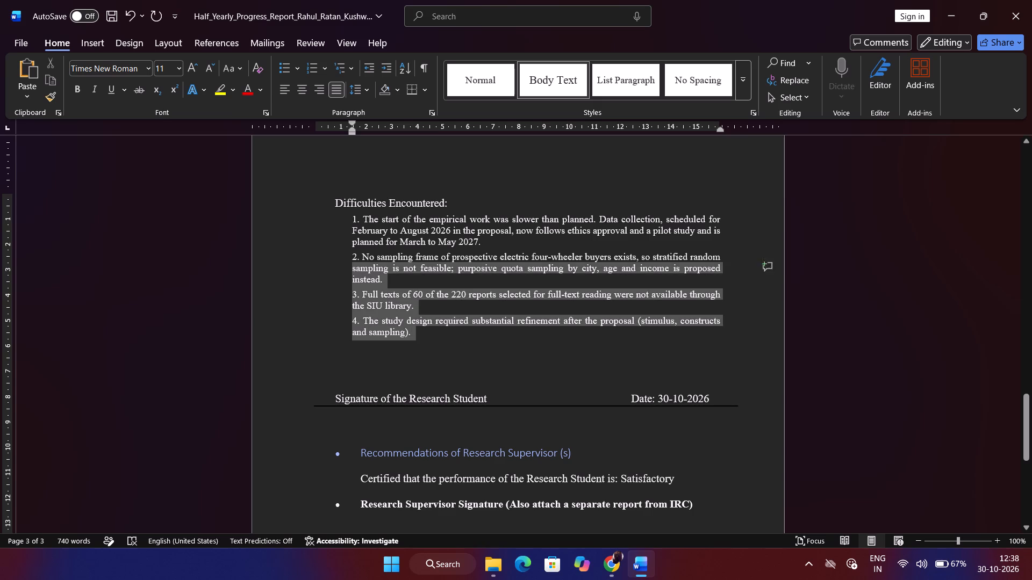
left_click_drag(373, 262, 359, 222)
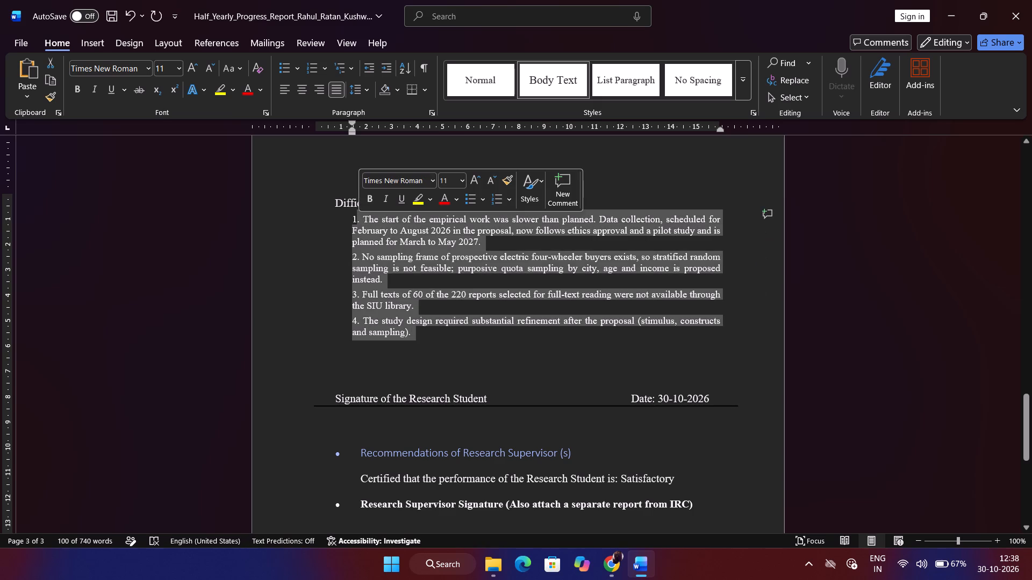
left_click(476, 178)
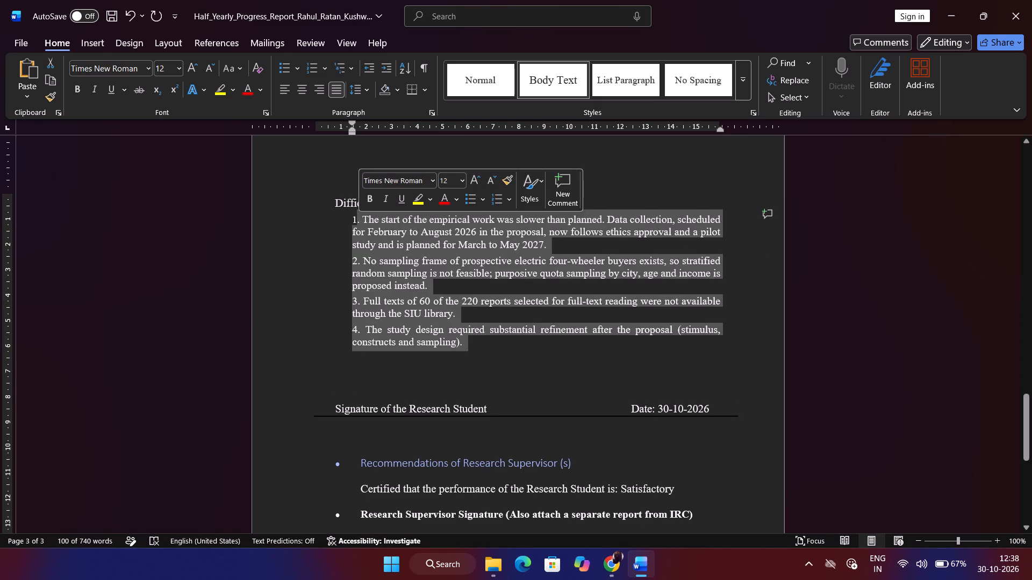
left_click(508, 311)
Add a blank line after "Certified that the performance of the Research Student is: Satisfactory".
scroll(508, 311, "down", 1)
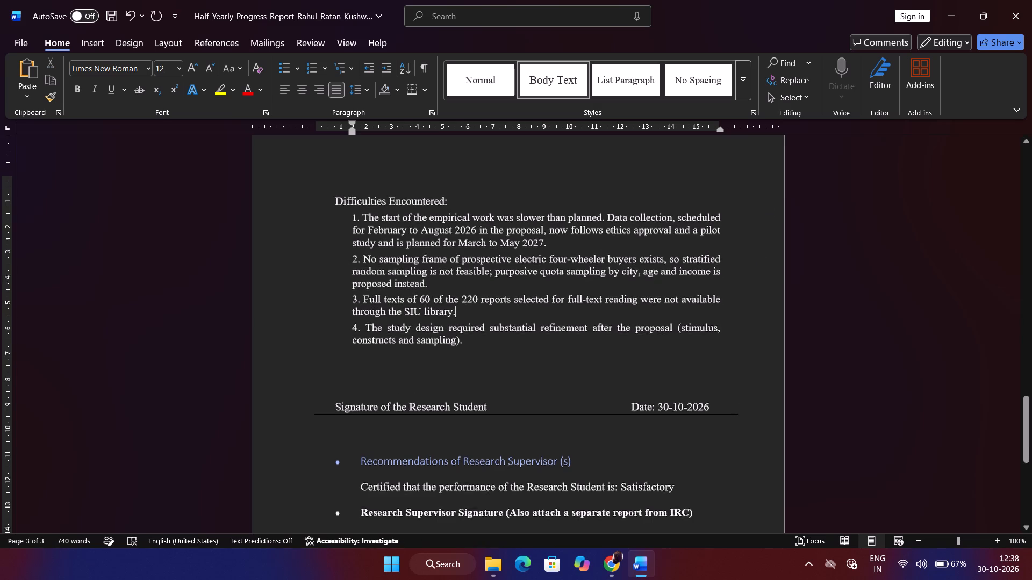
scroll(508, 311, "down", 2)
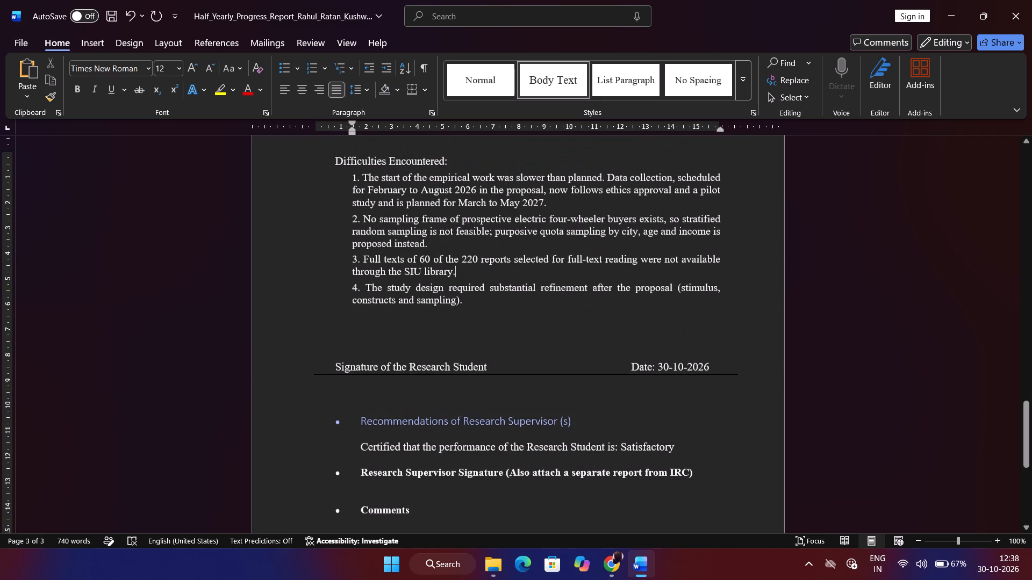
scroll(508, 311, "down", 2)
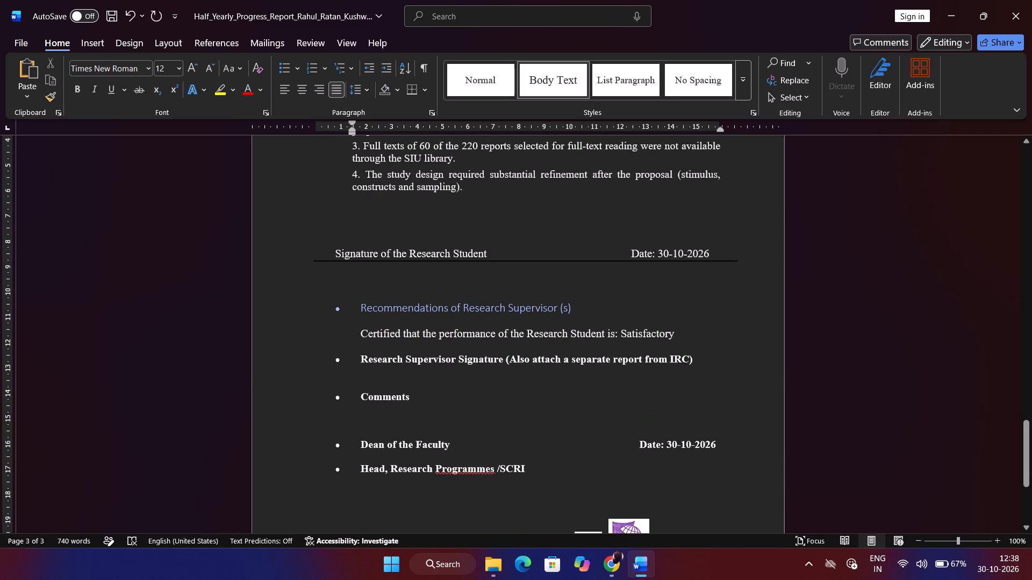
left_click(359, 355)
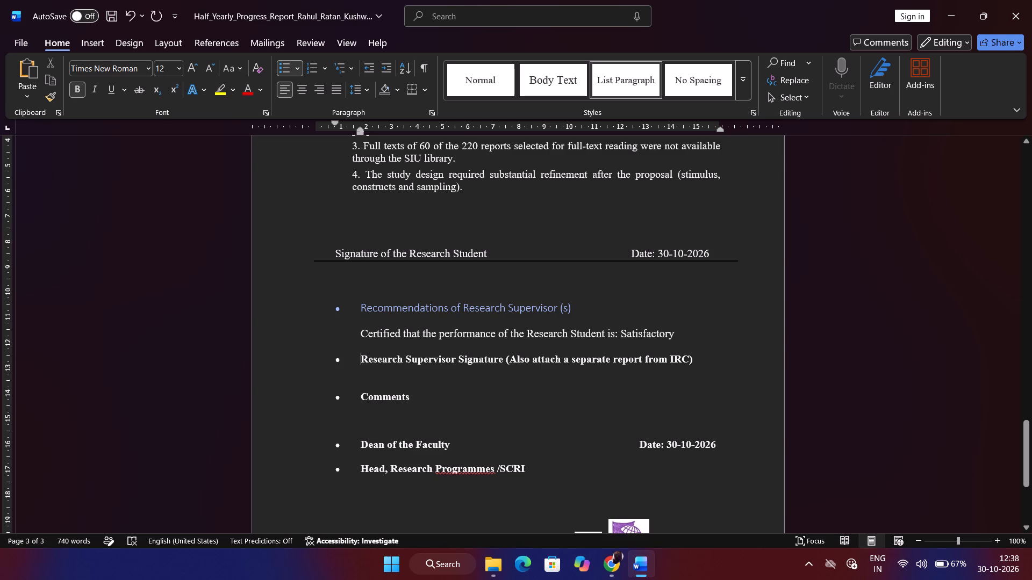
left_click(698, 336)
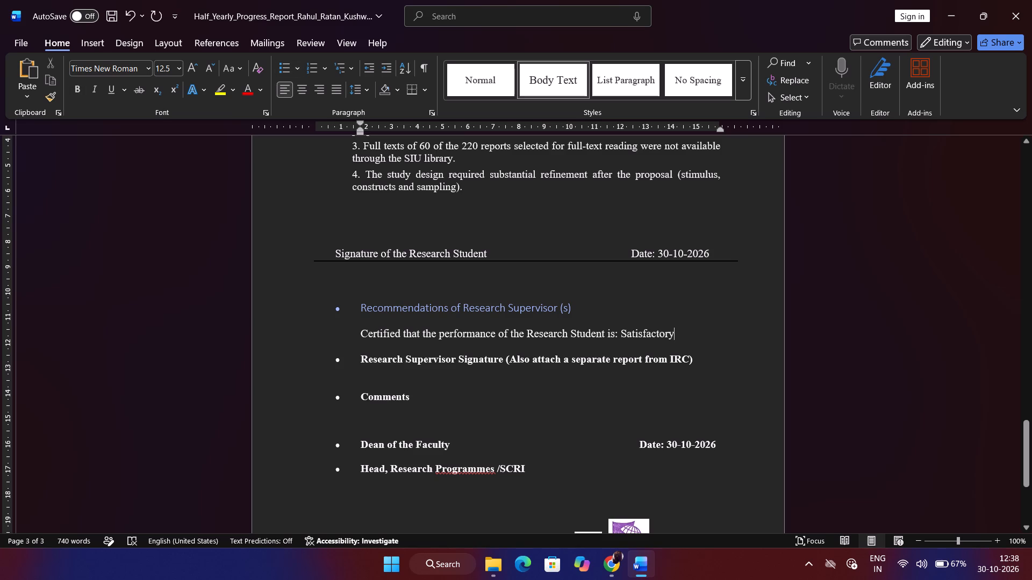
key("Return")
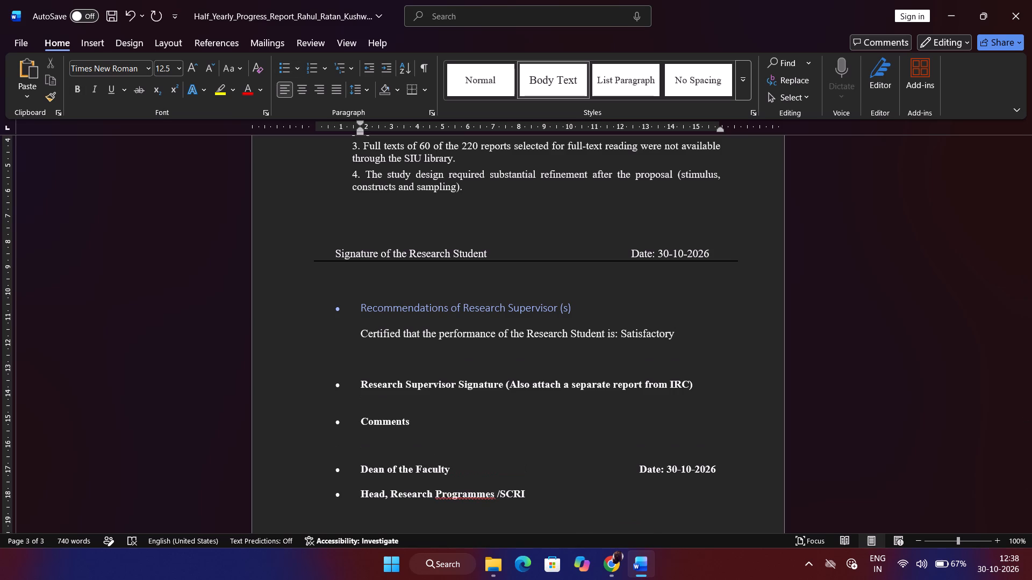
Review the layout of the report's final page and the journal entry for paper 2 in the Details of Publication table.
scroll(698, 336, "down", 1)
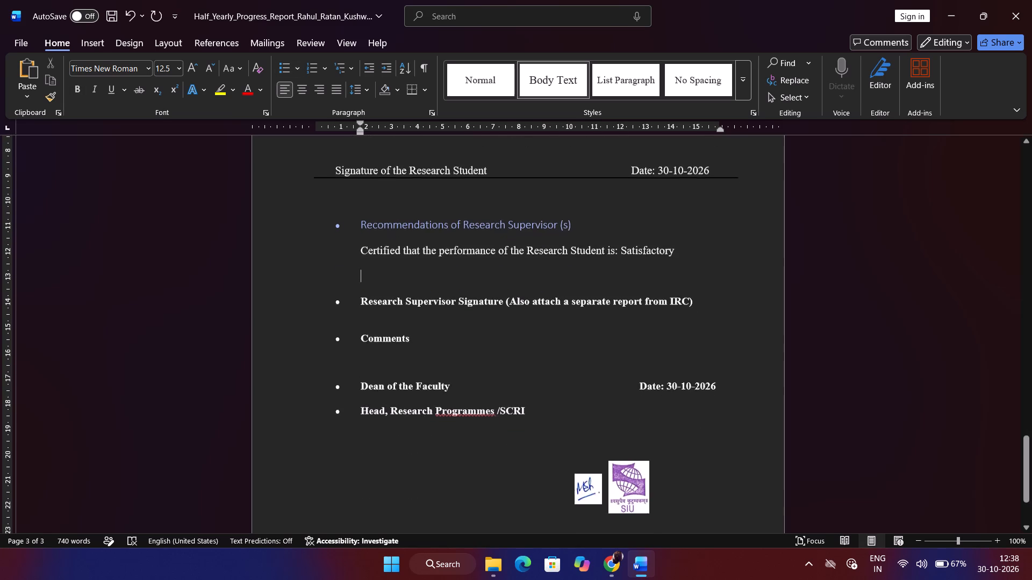
scroll(698, 336, "down", 3)
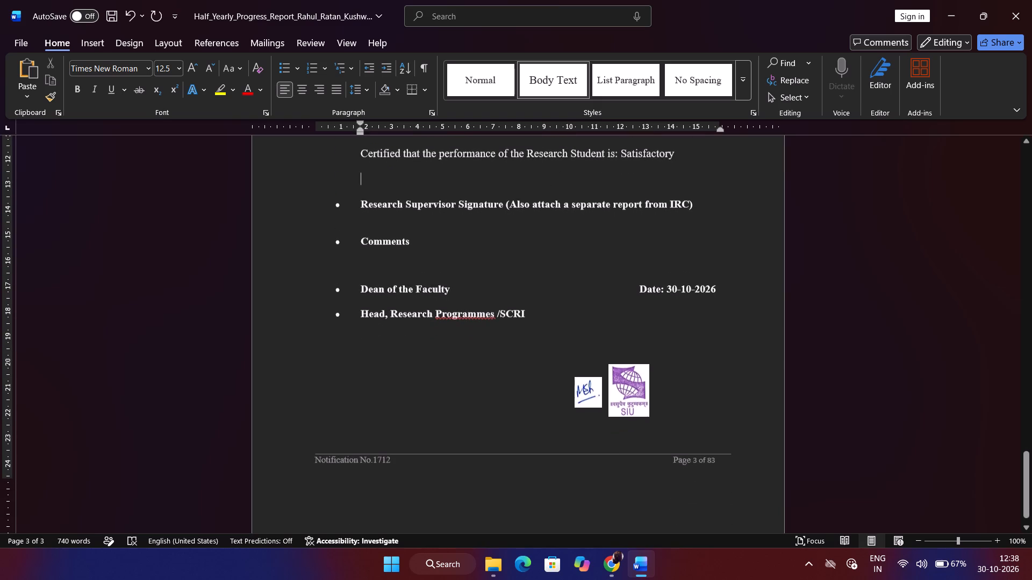
scroll(698, 336, "down", 1)
scroll(698, 336, "up", 4)
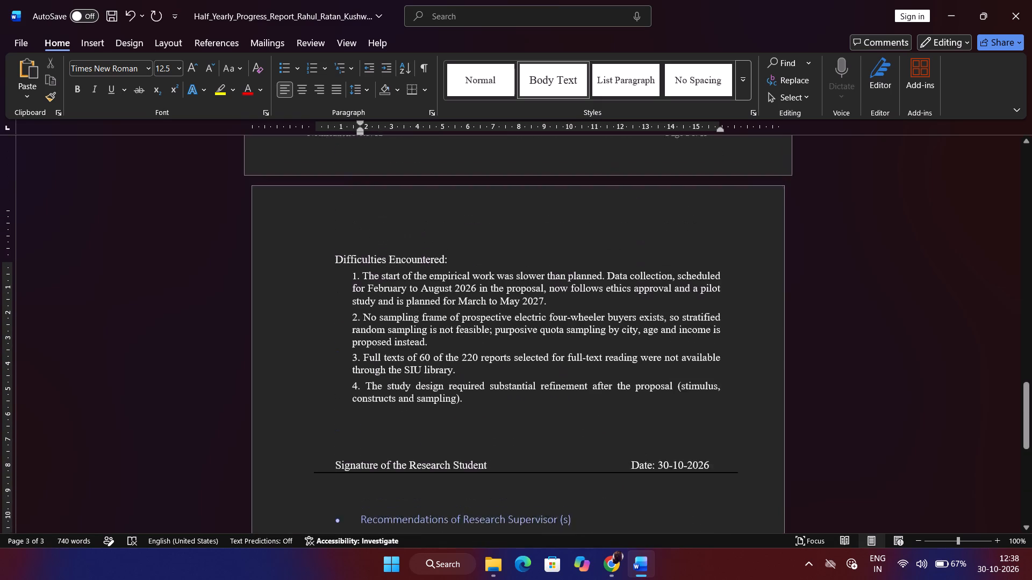
scroll(698, 336, "down", 4)
scroll(698, 336, "up", 3)
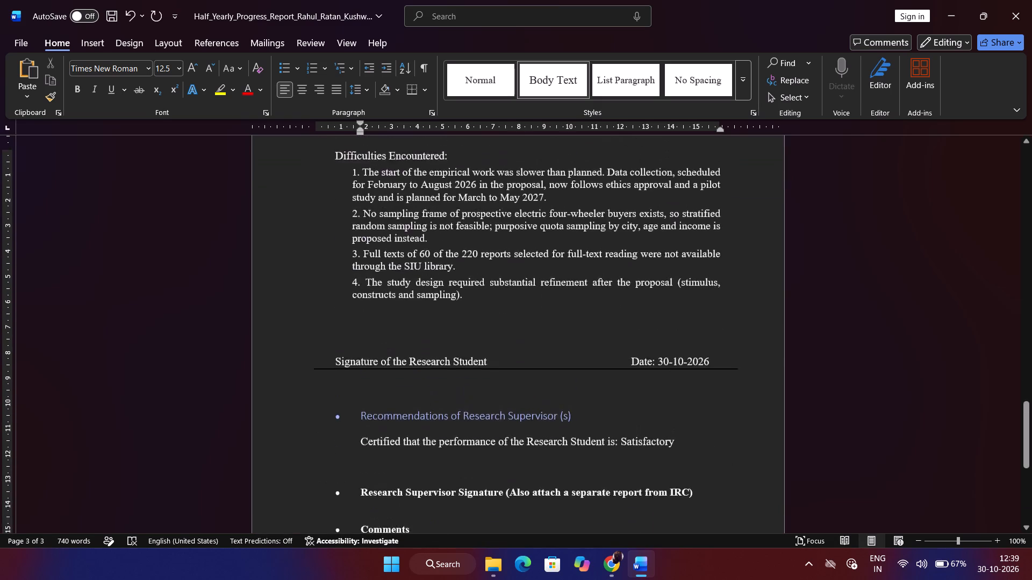
scroll(698, 336, "up", 1)
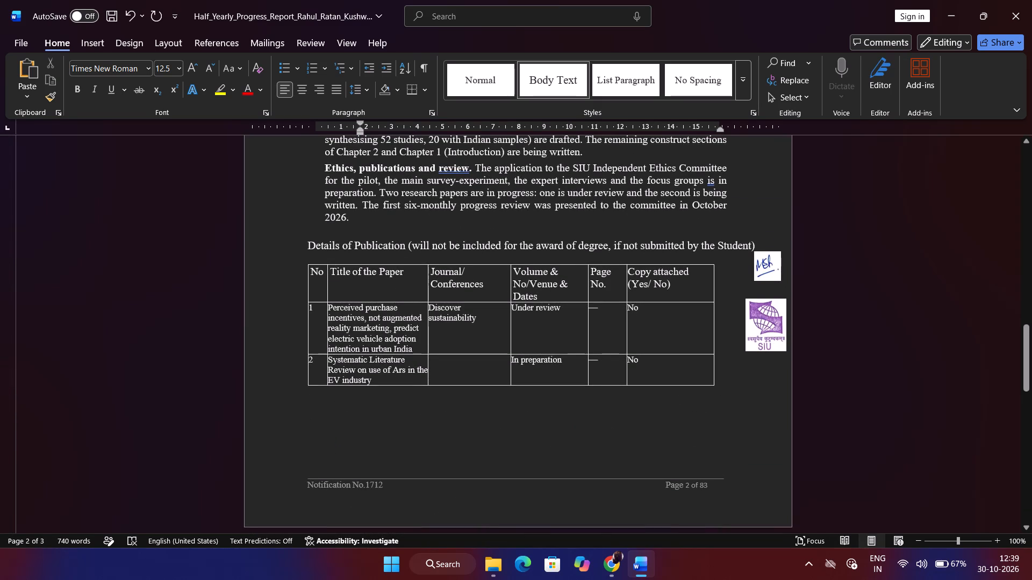
scroll(698, 336, "up", 1)
left_click(493, 382)
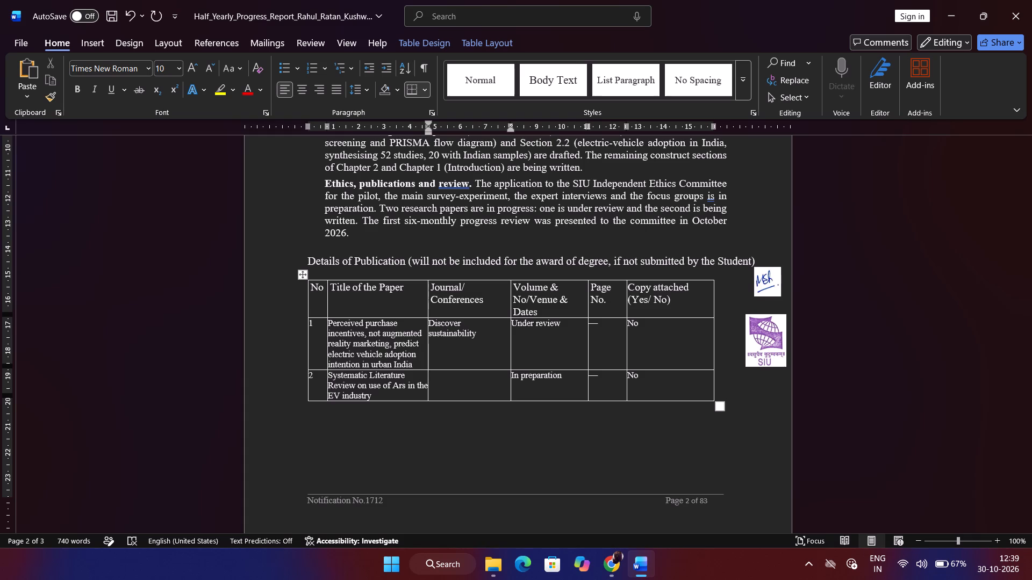
left_click(481, 386)
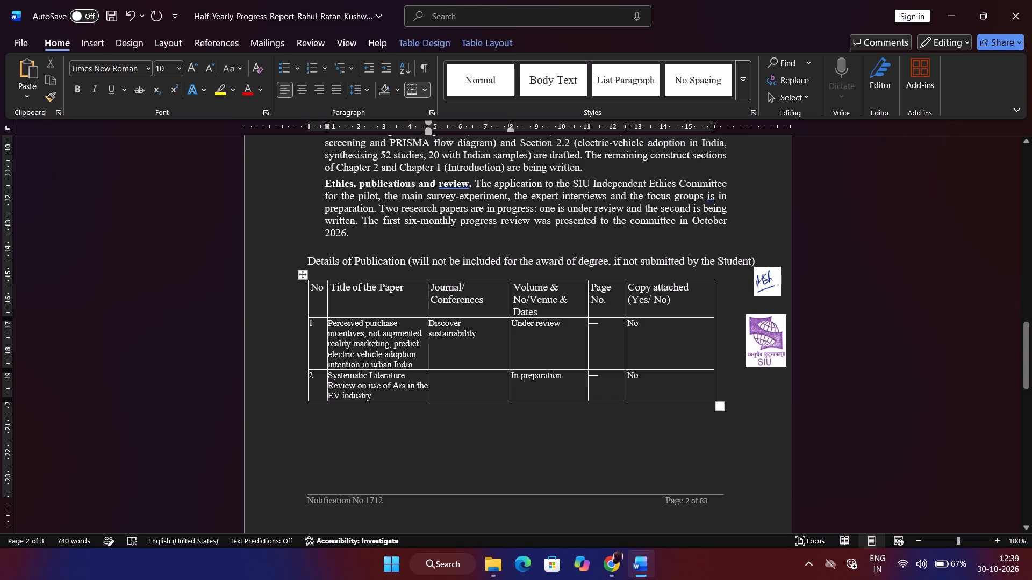
Open paper 93 from the Full text papers extracted folder in Downloads and check its journal.
left_click(612, 559)
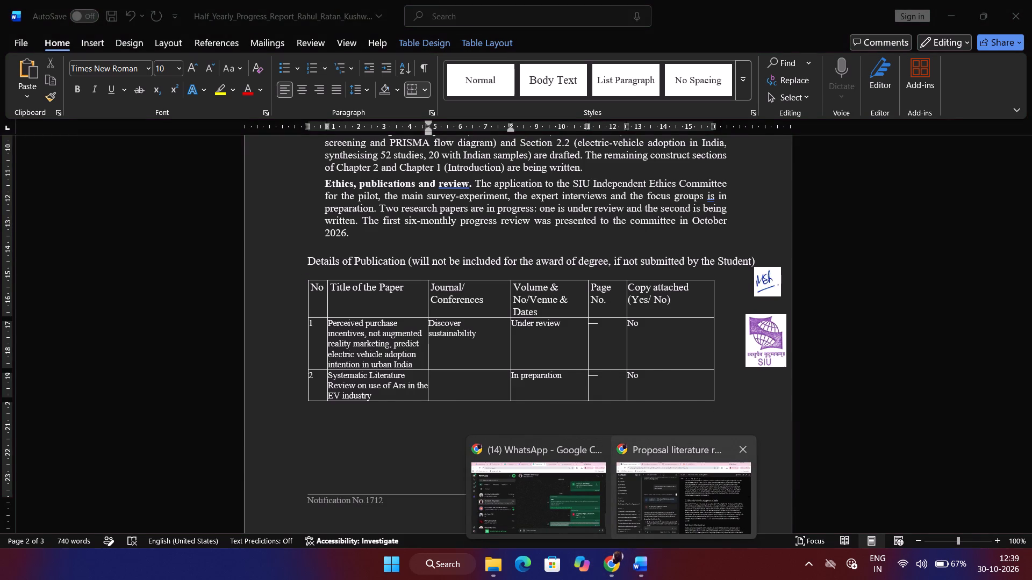
left_click(492, 567)
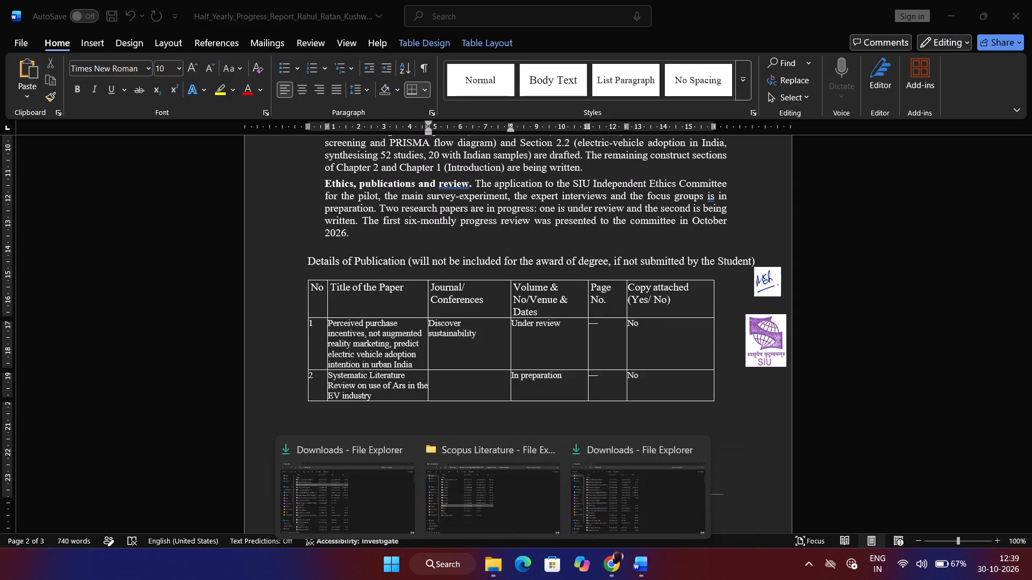
left_click(350, 505)
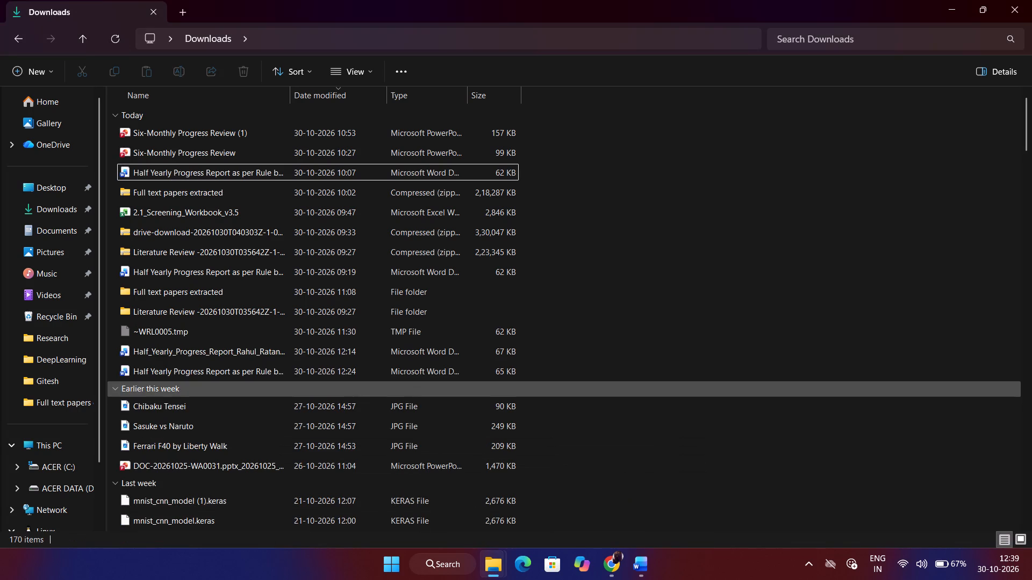
scroll(248, 246, "up", 2)
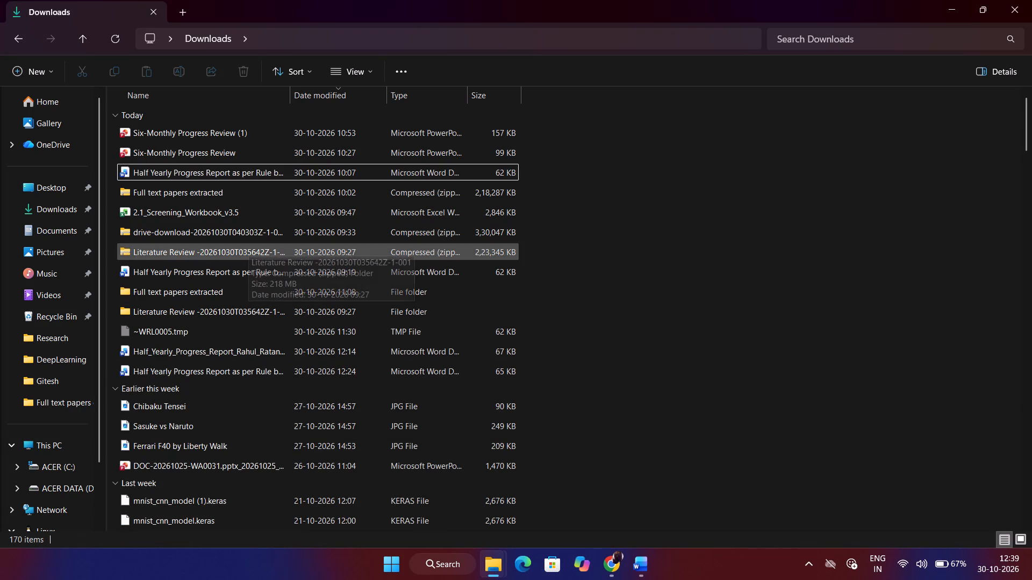
double_click(183, 292)
scroll(183, 292, "down", 7)
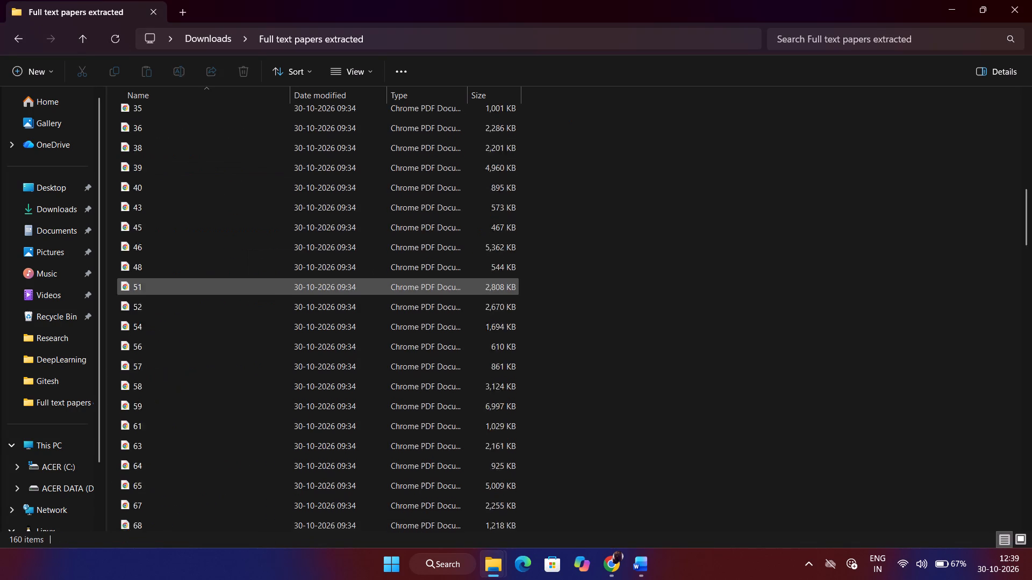
scroll(183, 292, "up", 8)
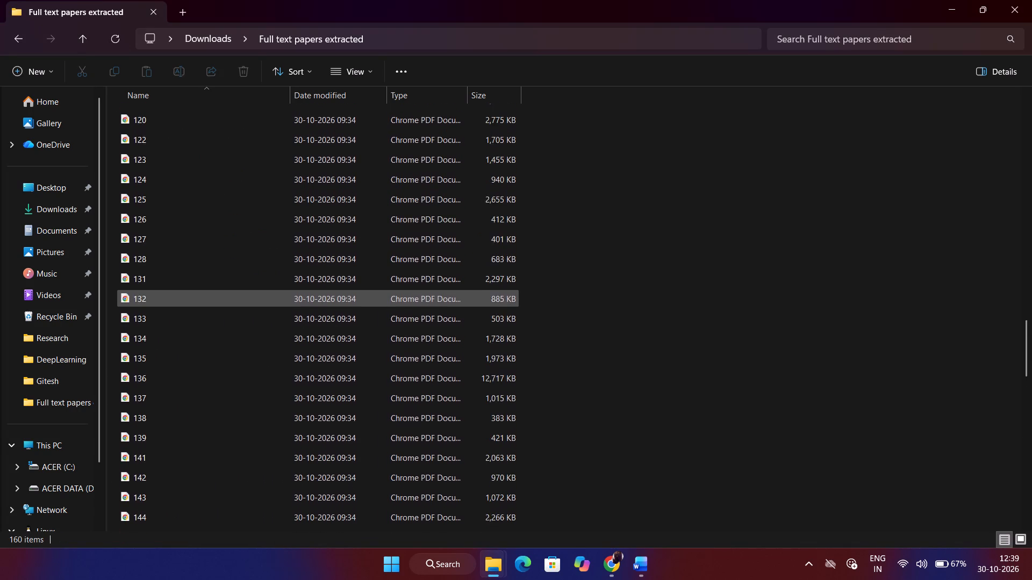
scroll(183, 292, "up", 2)
double_click(174, 357)
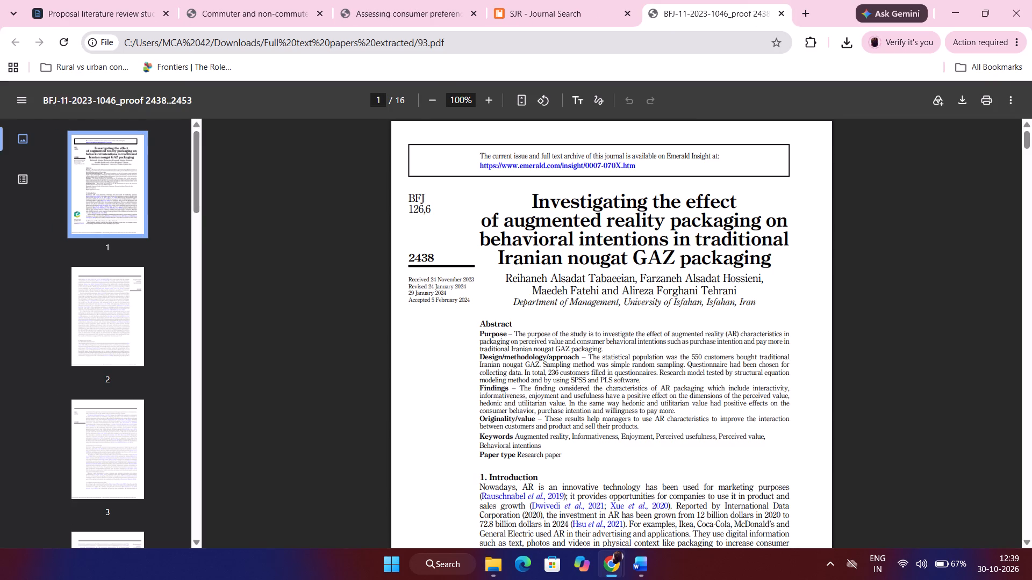
key("alt+Tab")
Open paper 88 from the same folder to check its journal, and reopen paper 93.
scroll(276, 325, "up", 1)
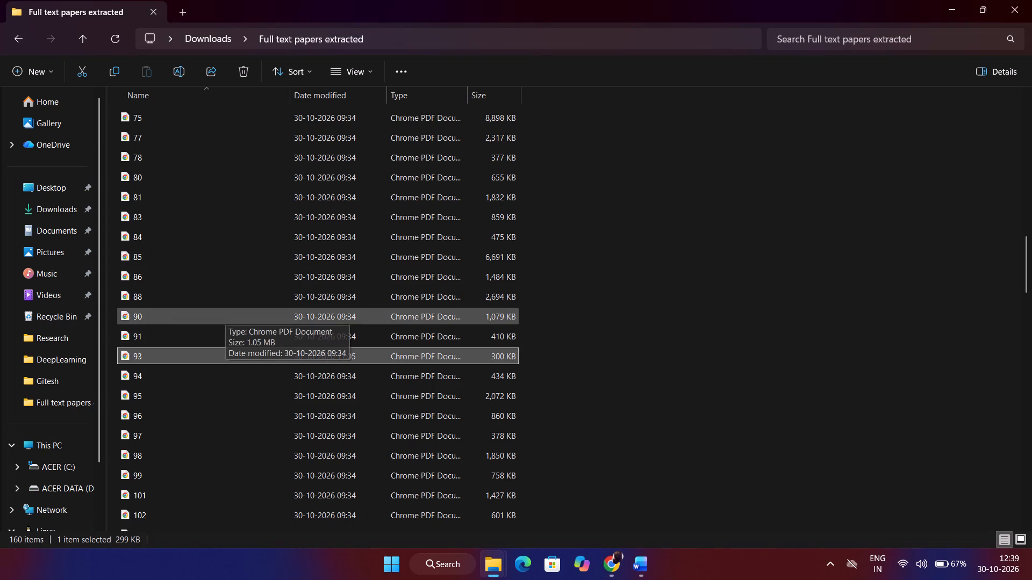
double_click(214, 301)
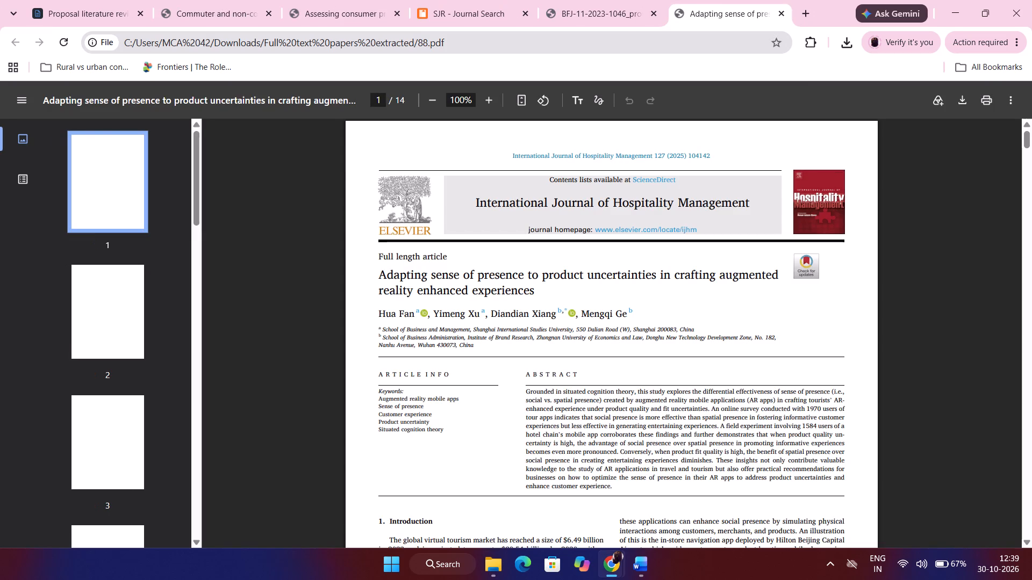
key("alt+Tab")
double_click(175, 358)
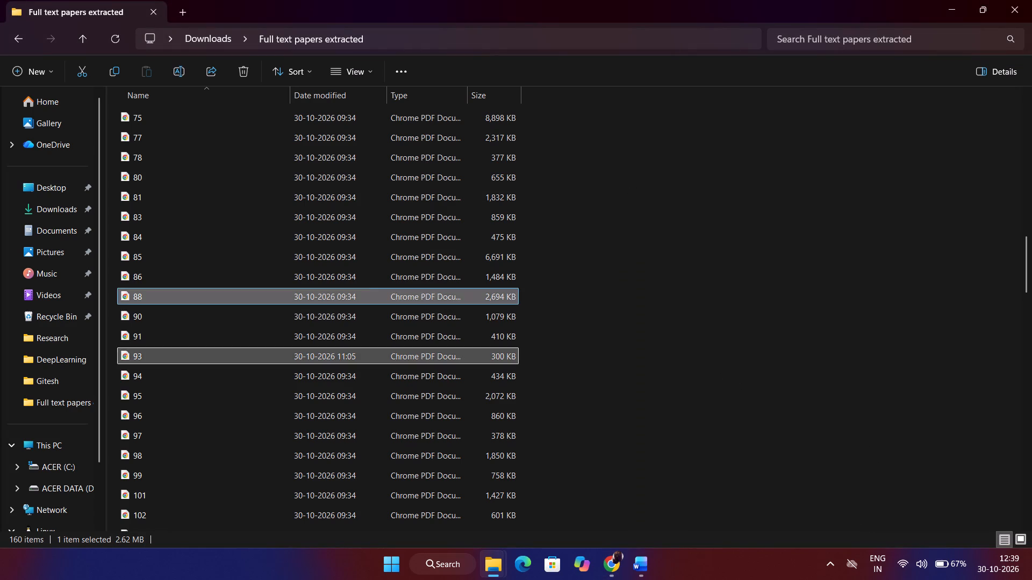
key("alt+Tab")
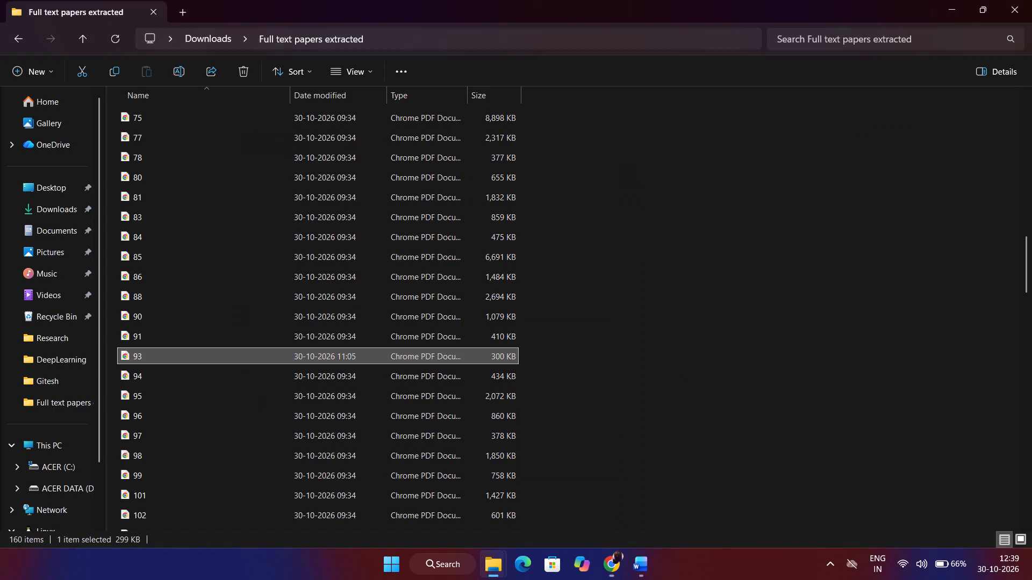
Open paper 190 from the Full text papers extracted folder and check its journal.
scroll(175, 358, "down", 12)
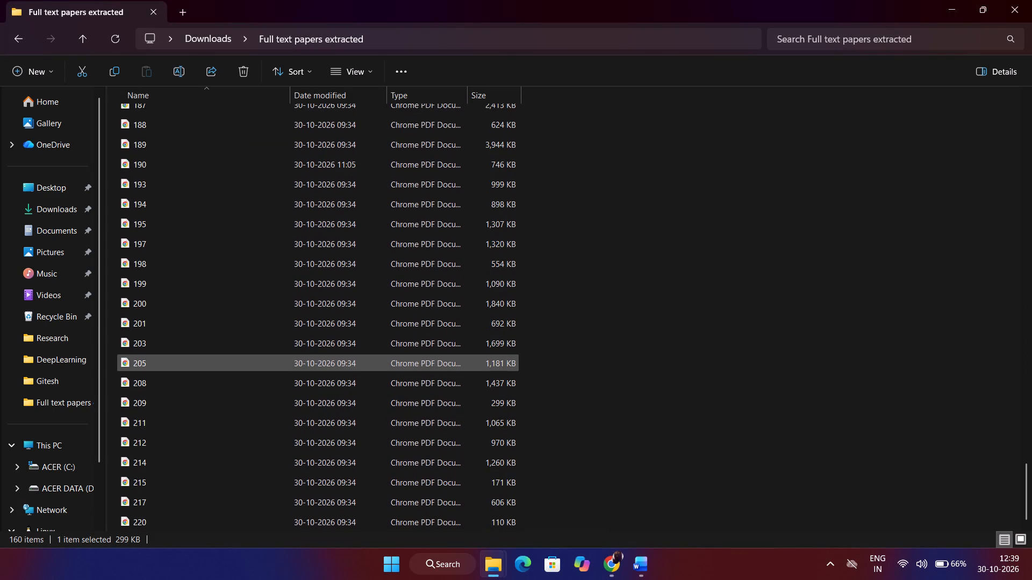
scroll(175, 358, "down", 1)
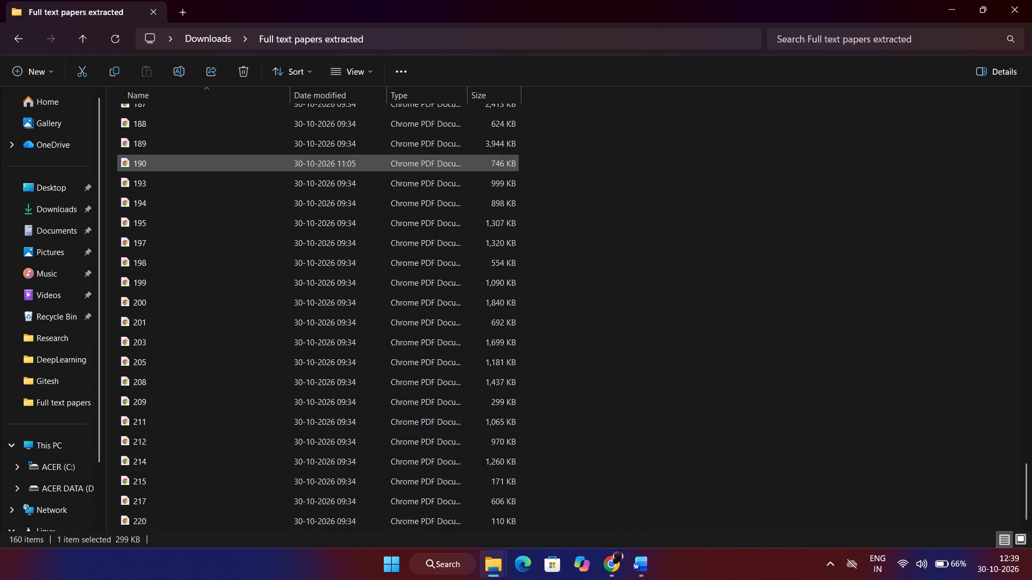
double_click(197, 166)
left_click(197, 166)
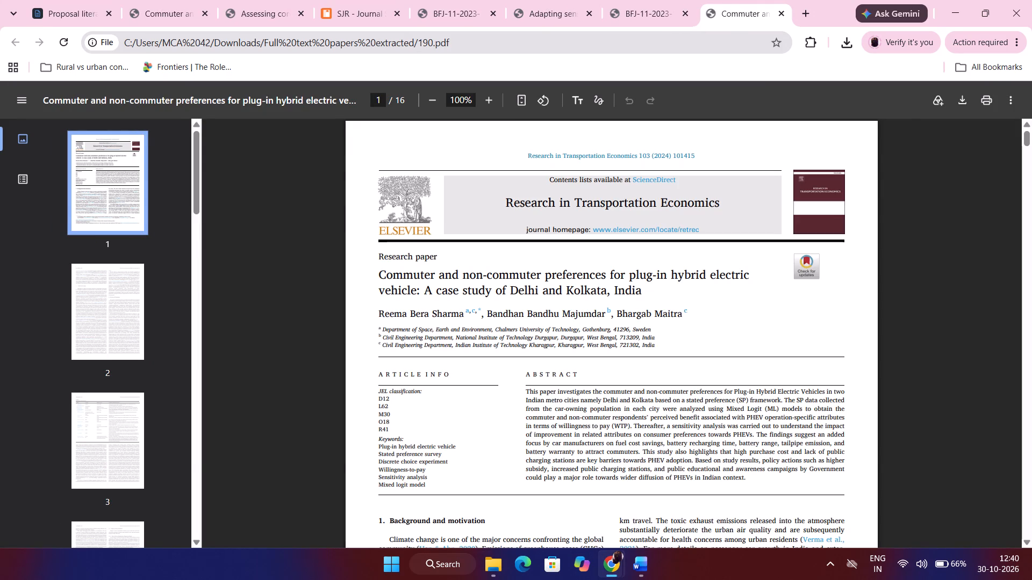
In the Word report's Details of Publication table, enter Research in Transportation Economics as the journal for paper 2, and save the report.
key("alt+Tab")
key("alt+Tab")
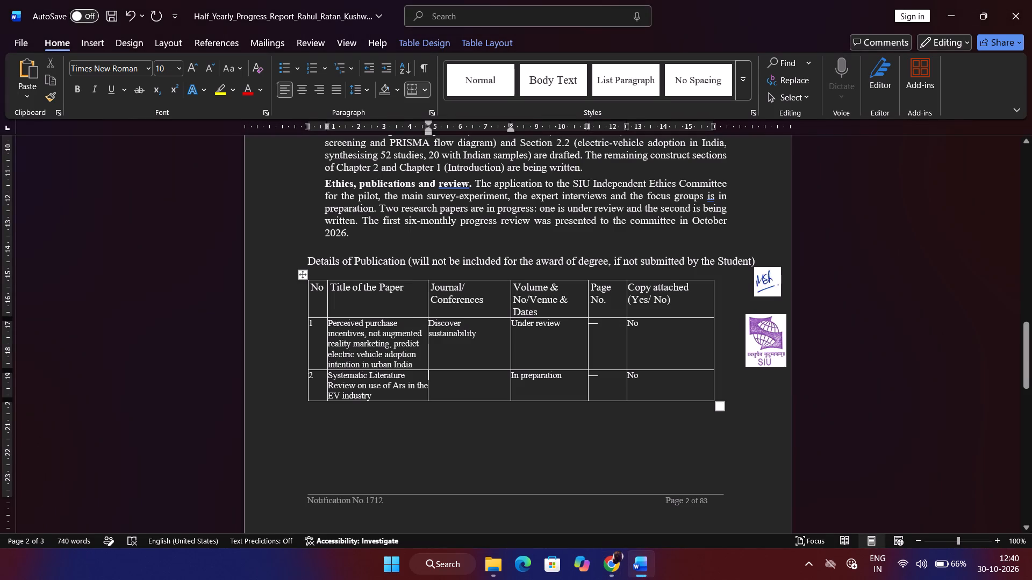
left_click(461, 385)
type("Research n")
key("BackSpace")
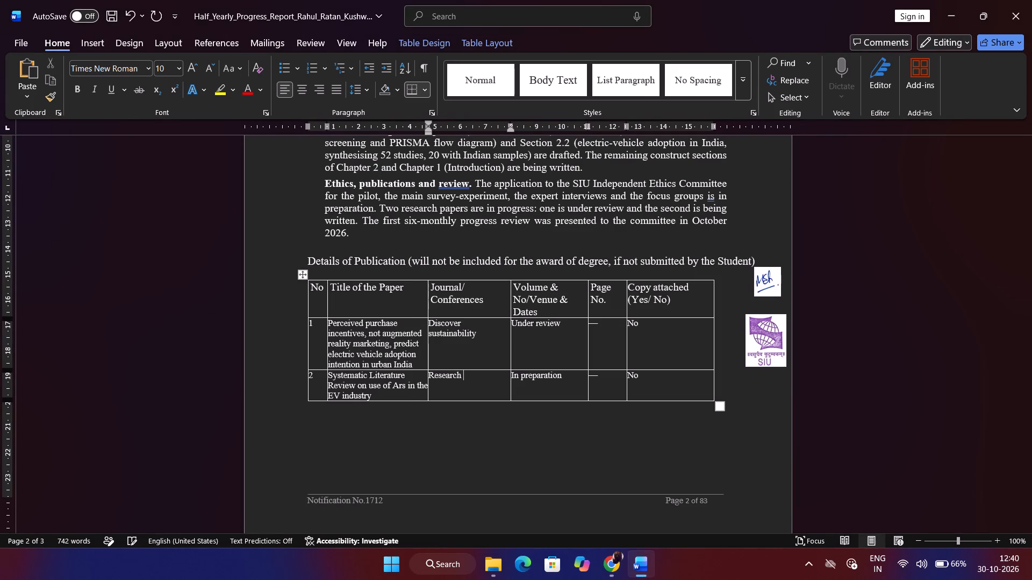
type("in")
key("space")
key("alt+Tab")
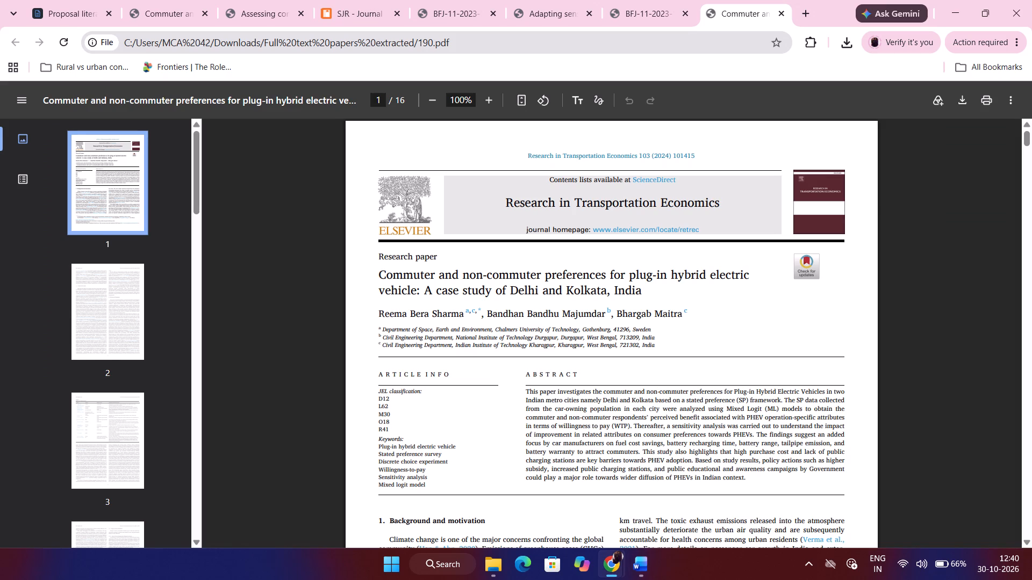
key("alt+Tab")
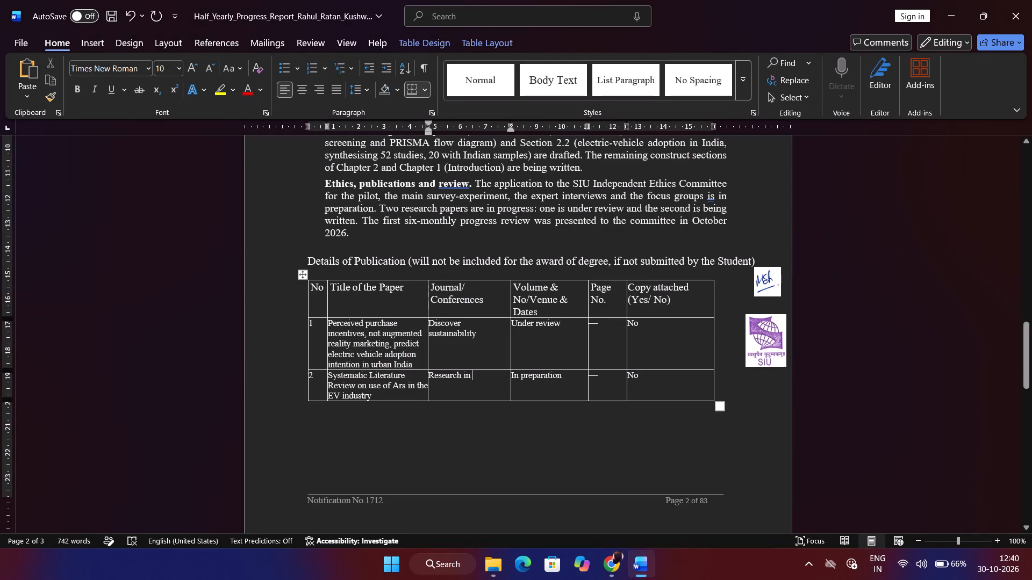
type("Trans")
type("portation Economics")
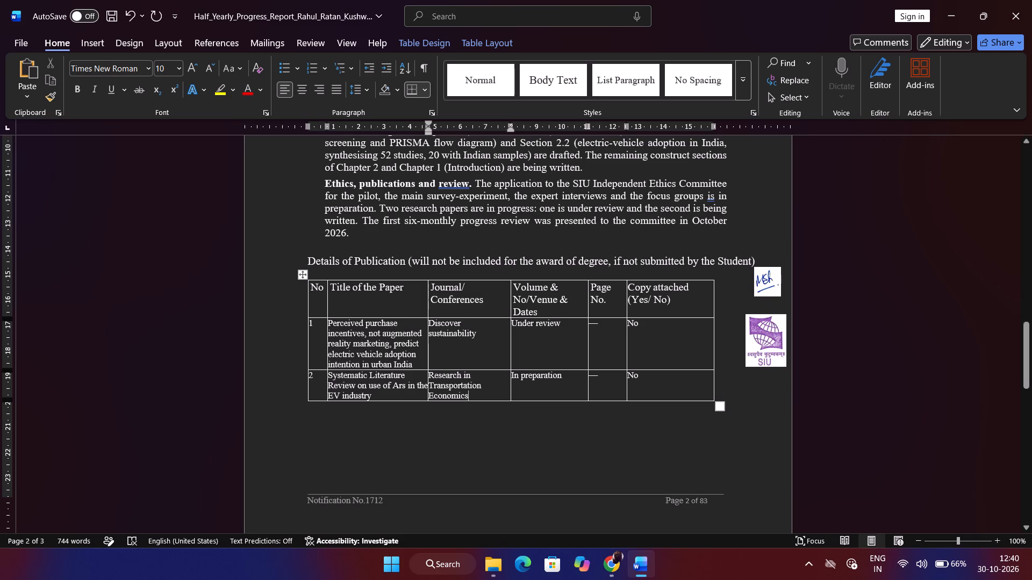
left_click(666, 376)
key("ctrl+s")
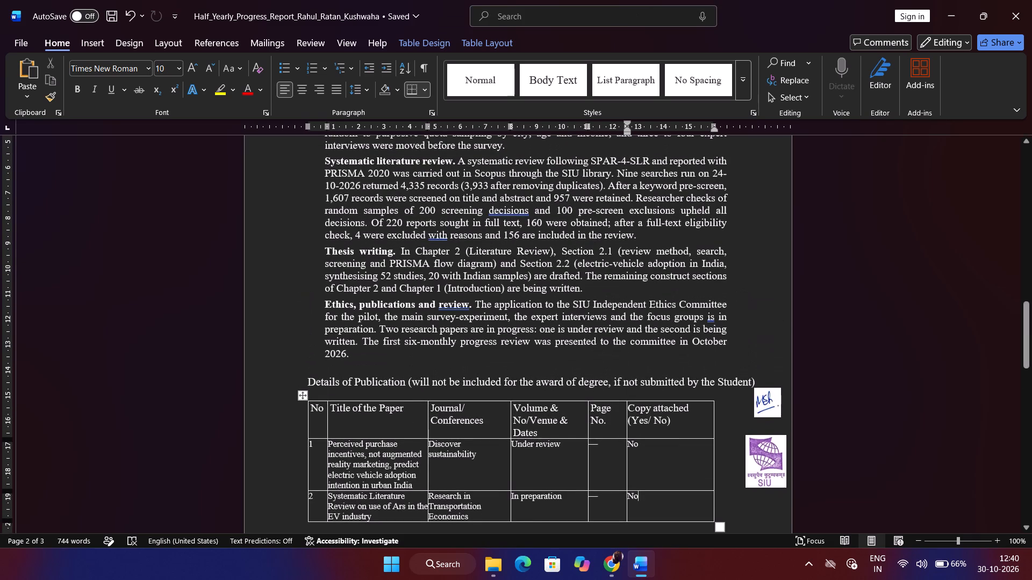
Review the whole progress report, from the student details and work description to the supervisor's recommendations, and save it again.
scroll(663, 383, "up", 1)
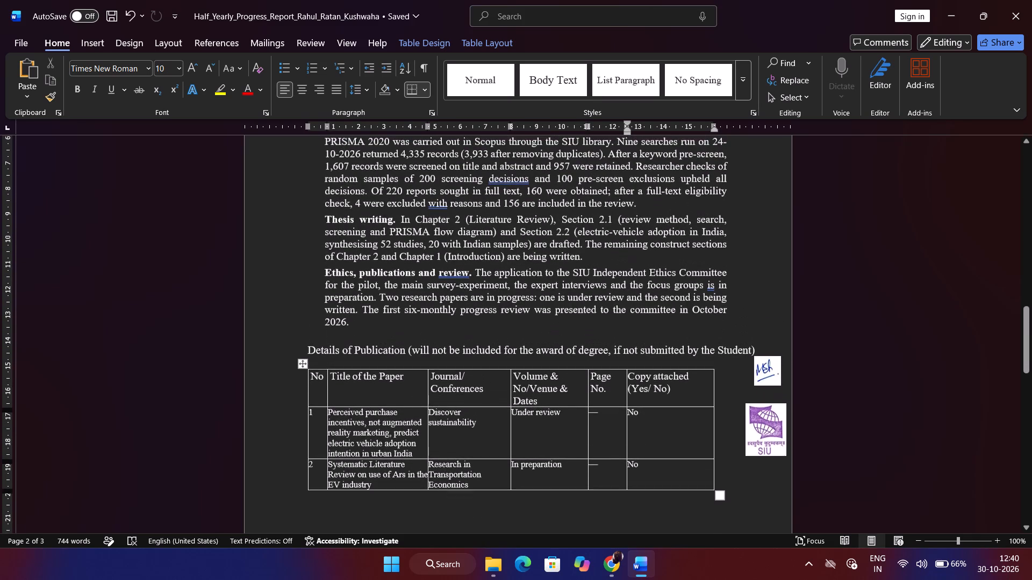
scroll(663, 383, "up", 1)
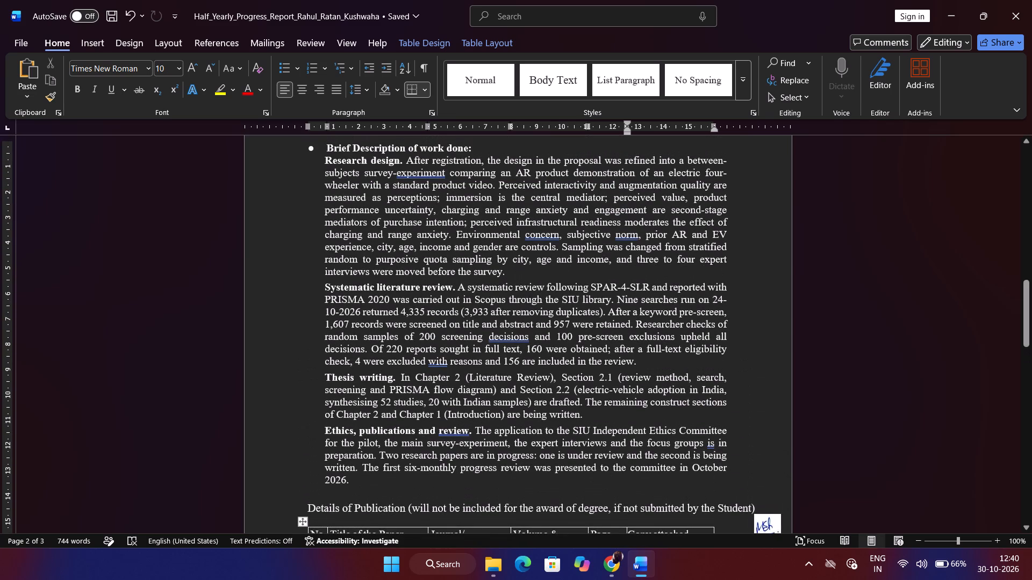
scroll(663, 383, "up", 2)
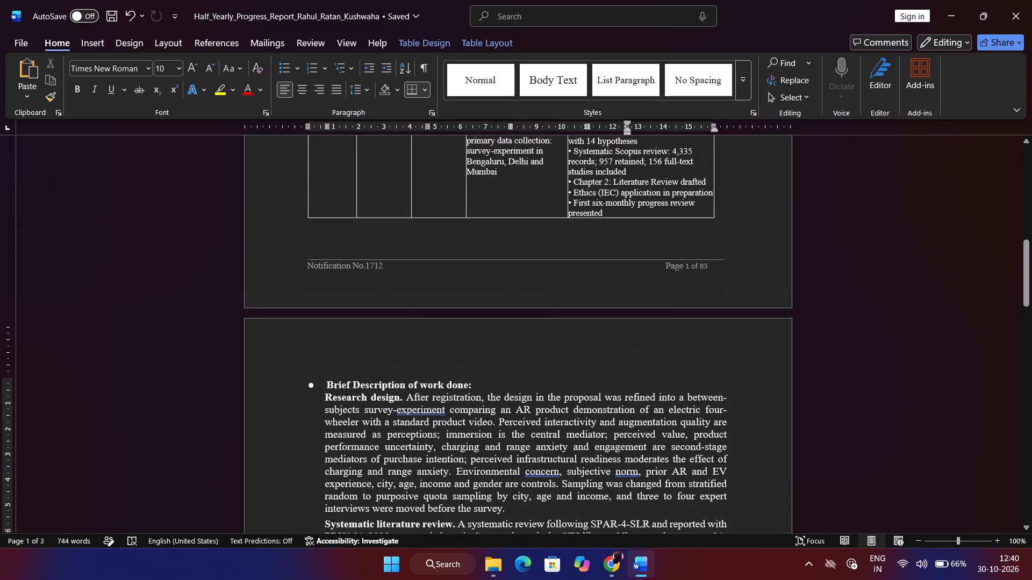
scroll(663, 383, "down", 1)
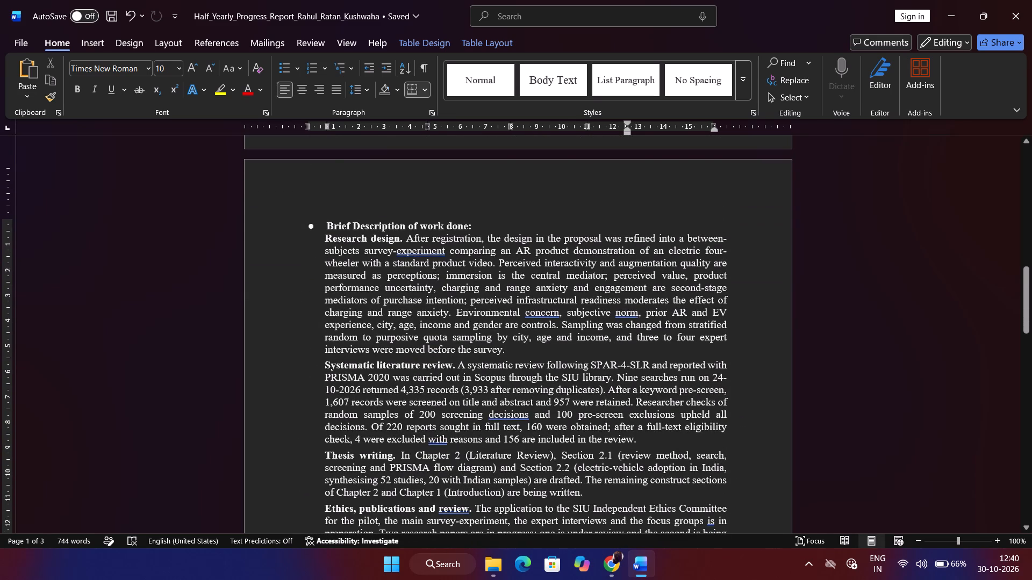
scroll(663, 383, "down", 1)
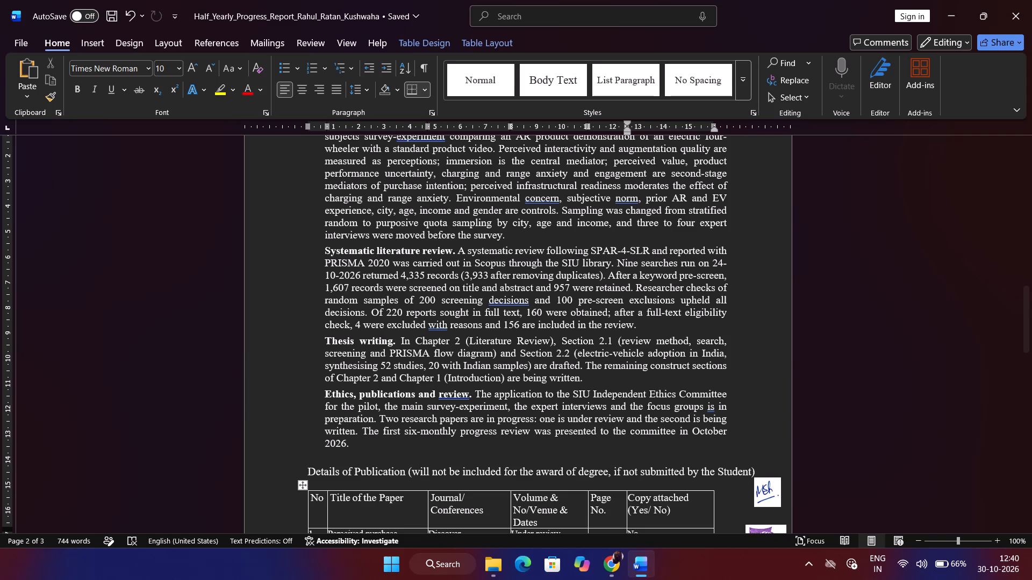
scroll(663, 383, "up", 1)
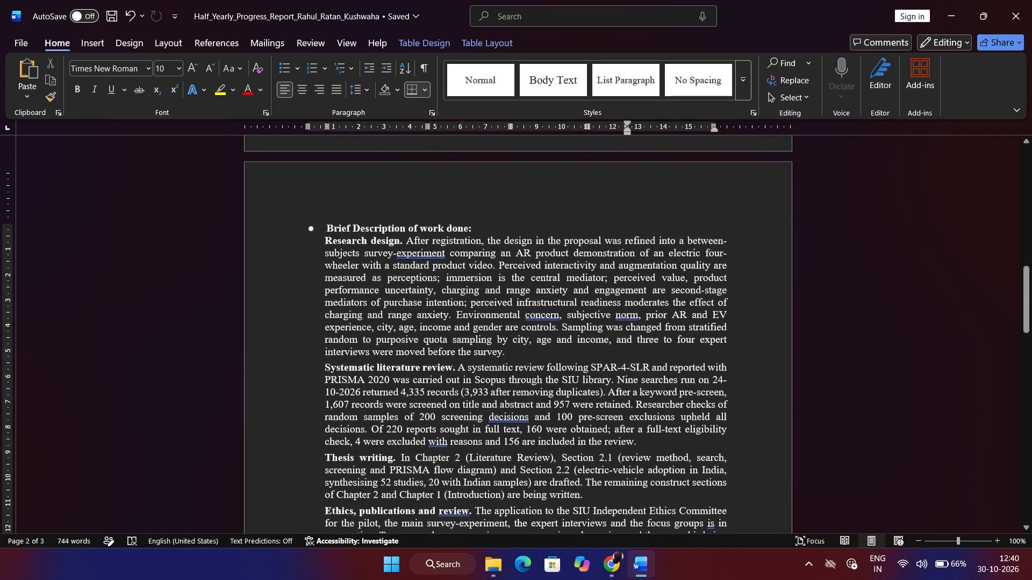
scroll(663, 383, "up", 4)
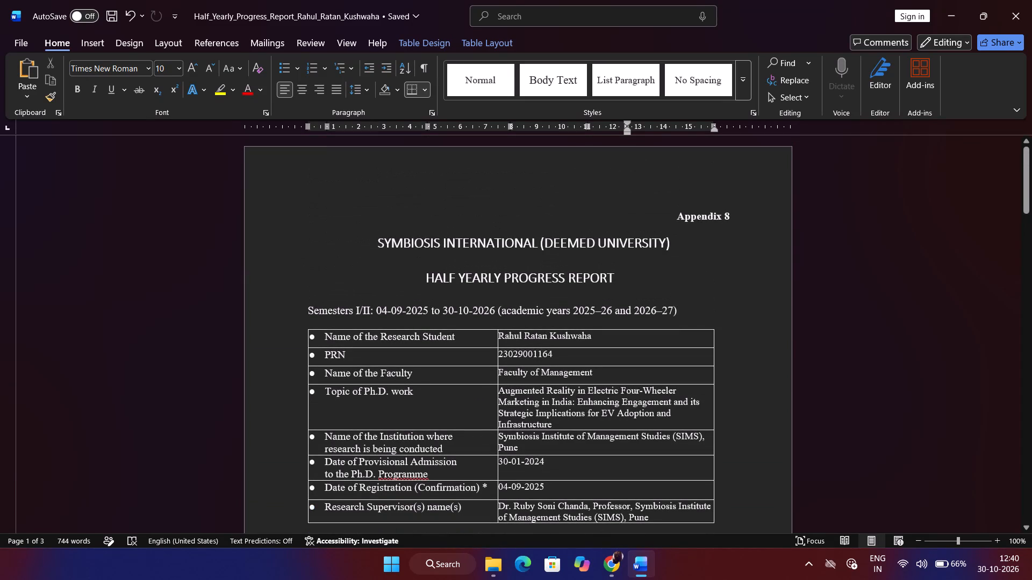
scroll(663, 383, "down", 2)
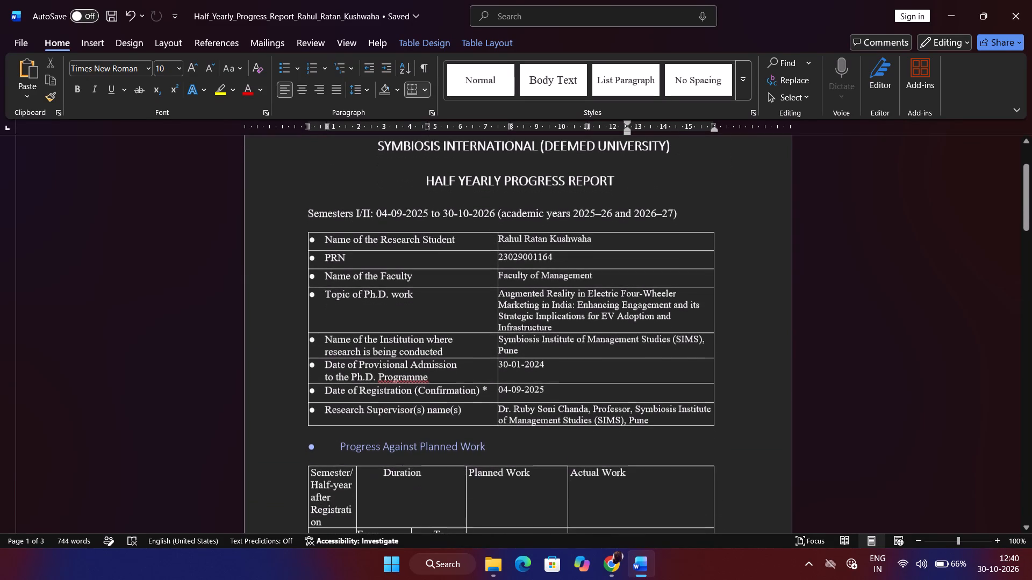
scroll(663, 383, "down", 2)
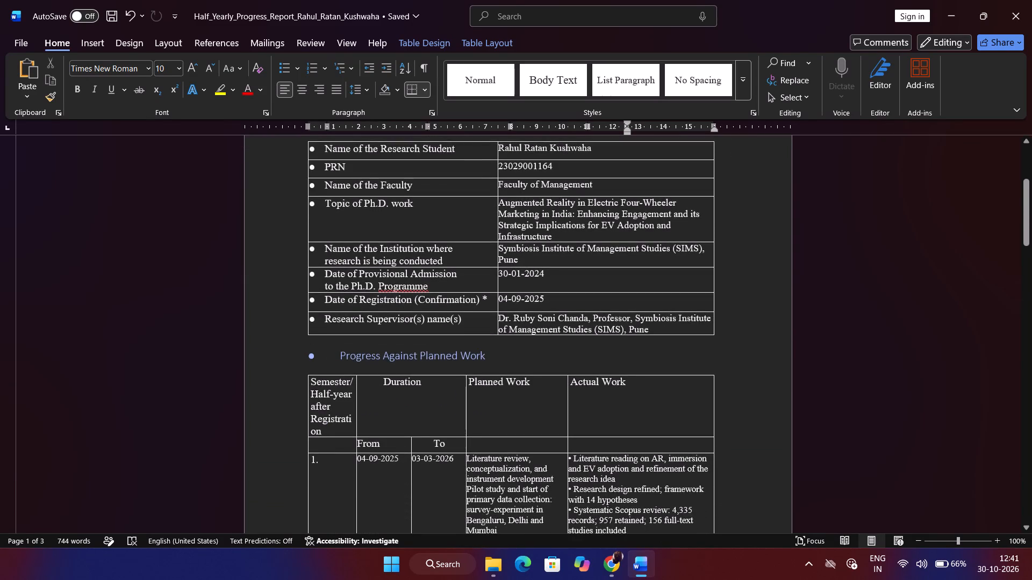
scroll(663, 383, "down", 6)
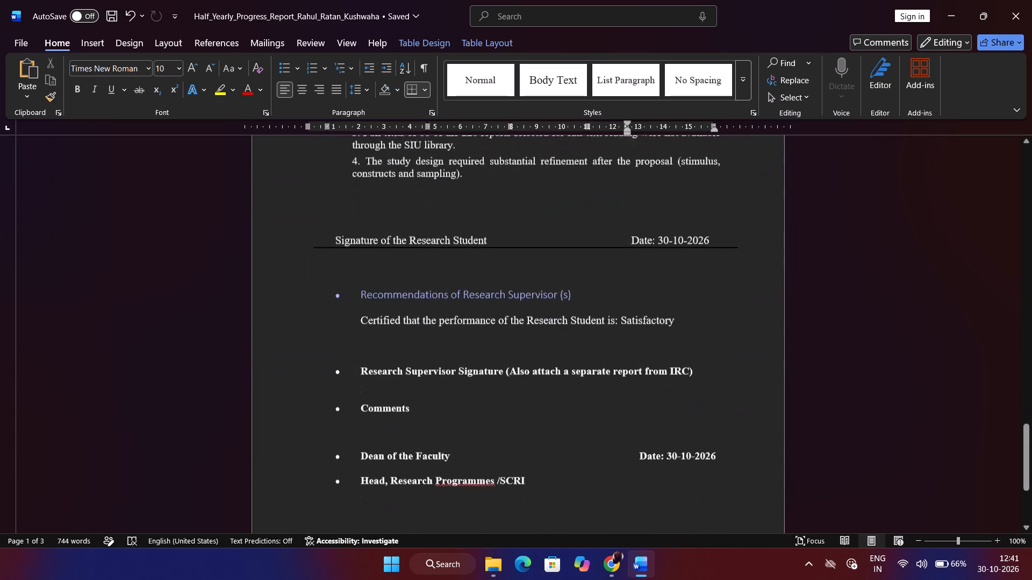
scroll(663, 383, "down", 1)
scroll(663, 383, "up", 2)
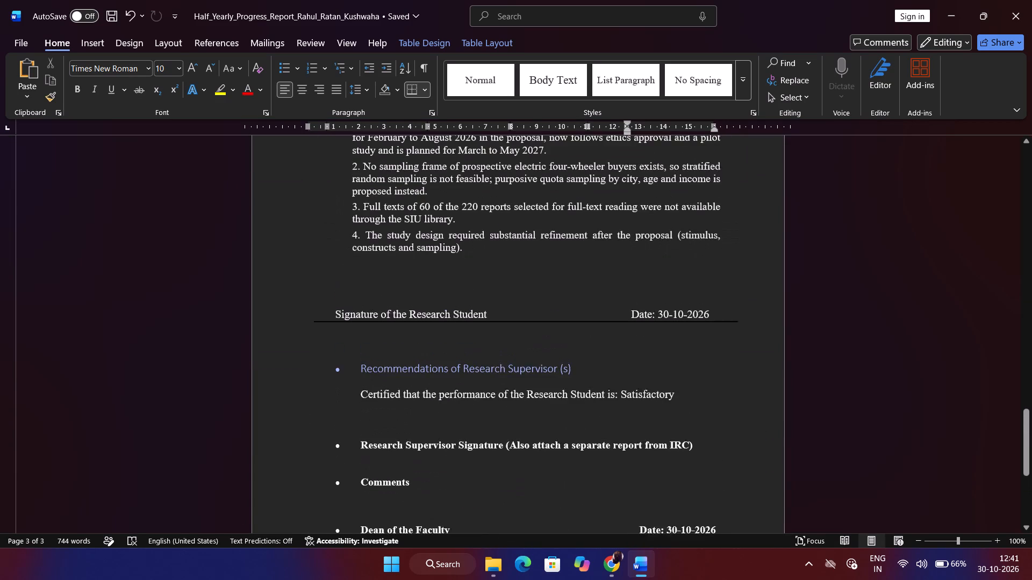
scroll(663, 383, "up", 1)
key("ctrl+s")
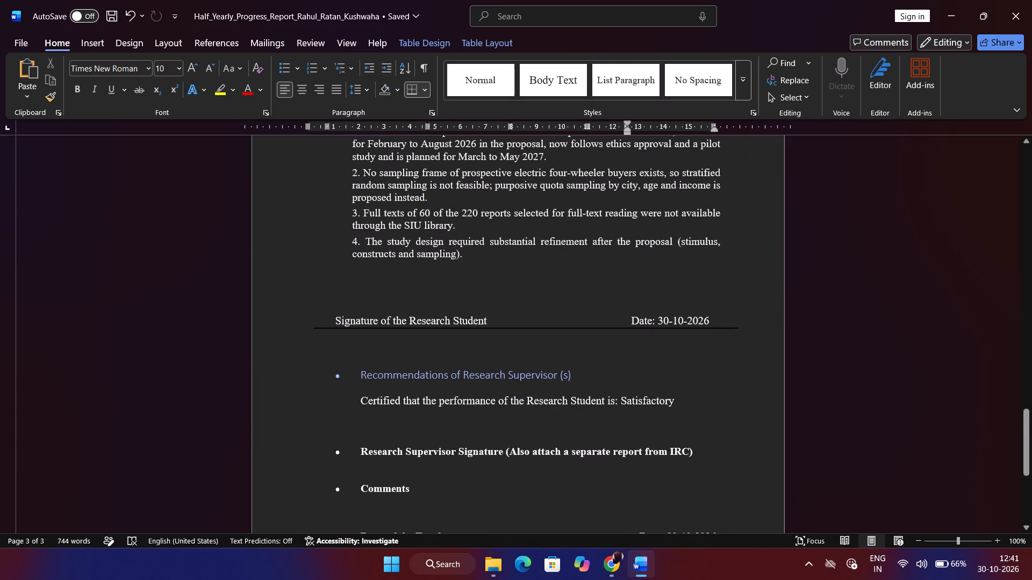
Switch back to Chrome, where paper 190 is open.
key("alt+Tab")
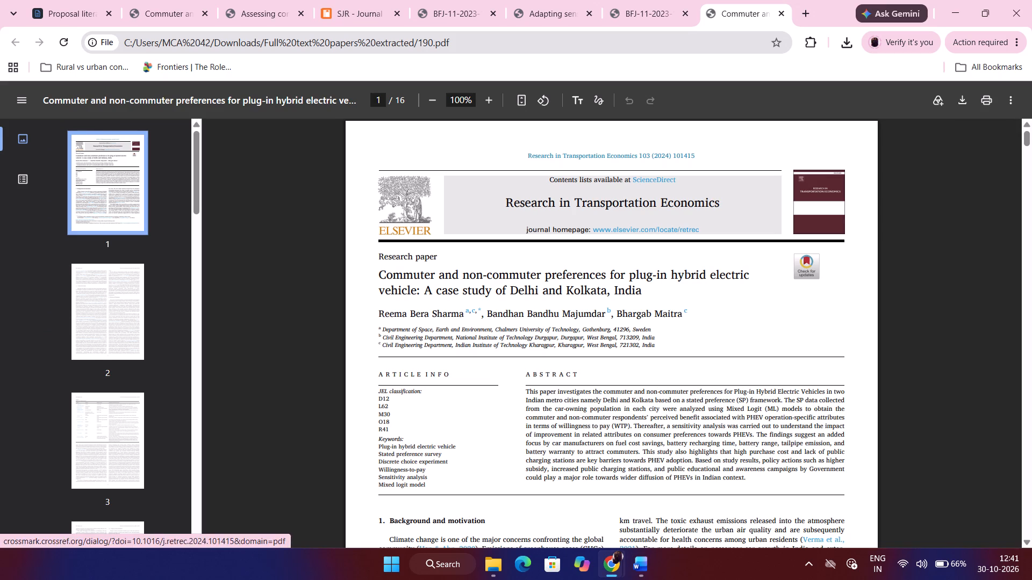
Close the Chrome window containing paper 190 and the other open papers, returning to the Word progress report.
left_click(1013, 10)
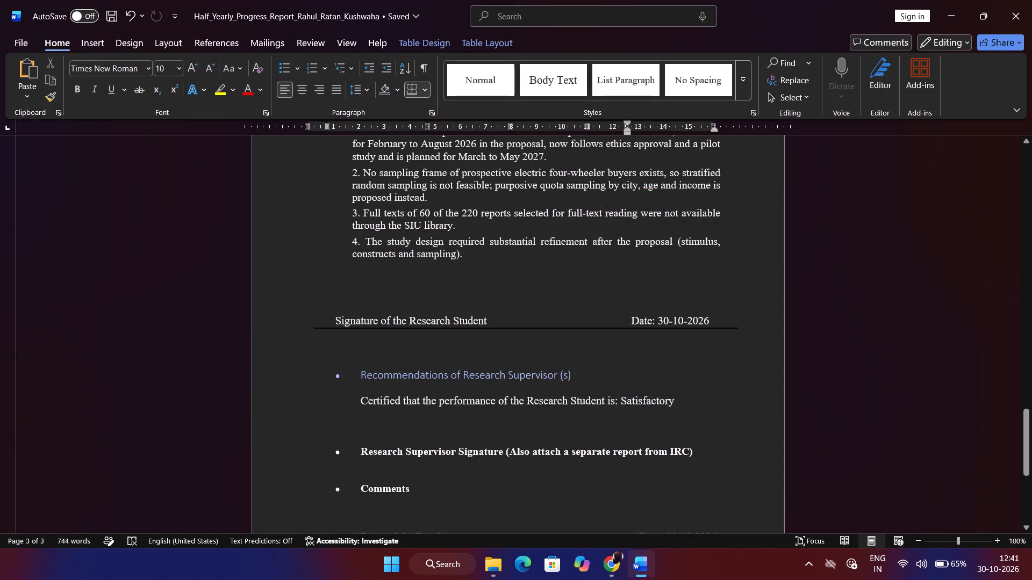
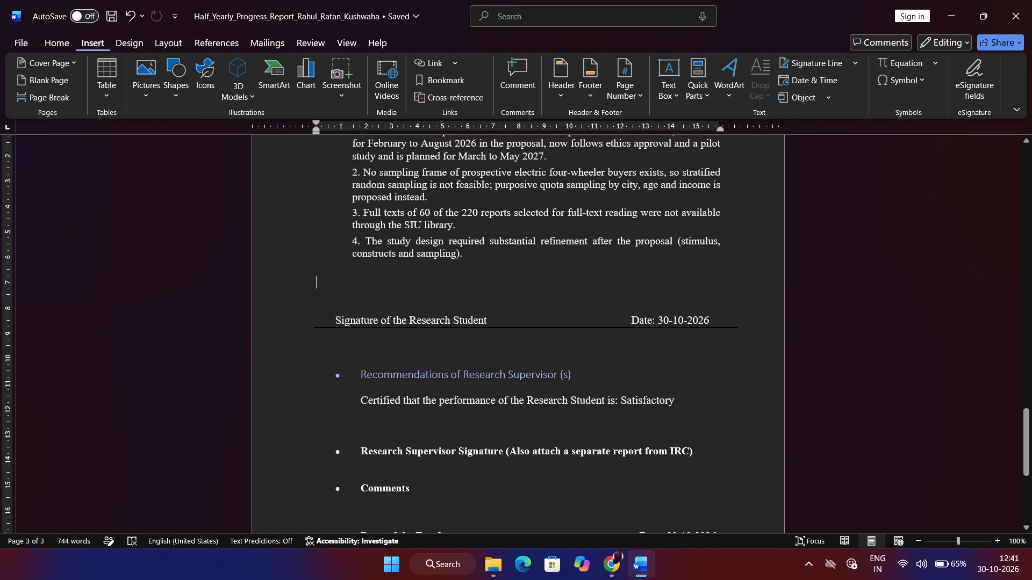
Insert the signature picture WhatsApp Image 2026-10-30 at 12.38.21 from Downloads above the Signature of the Research Student line.
left_click(154, 95)
left_click(182, 132)
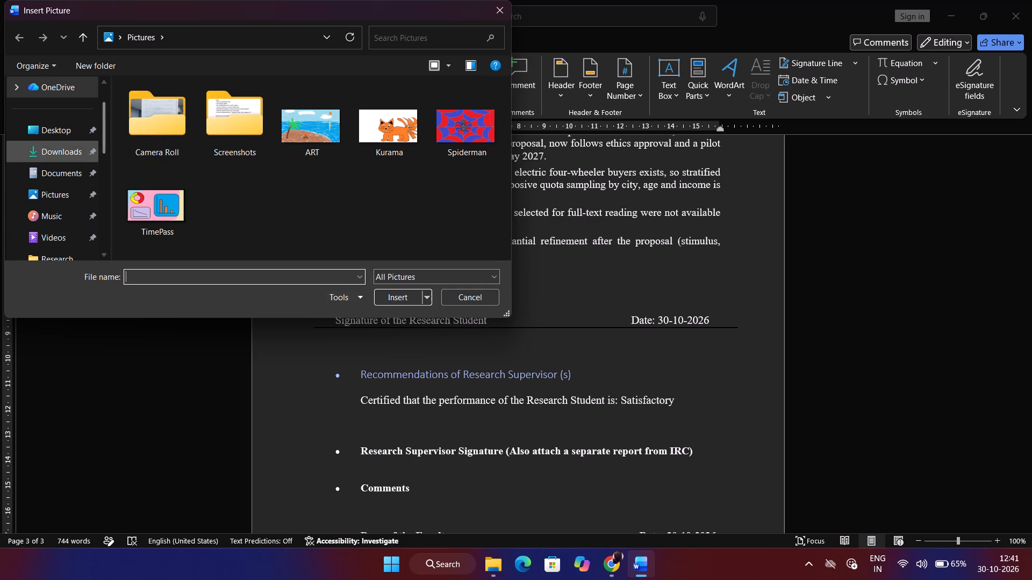
left_click(73, 154)
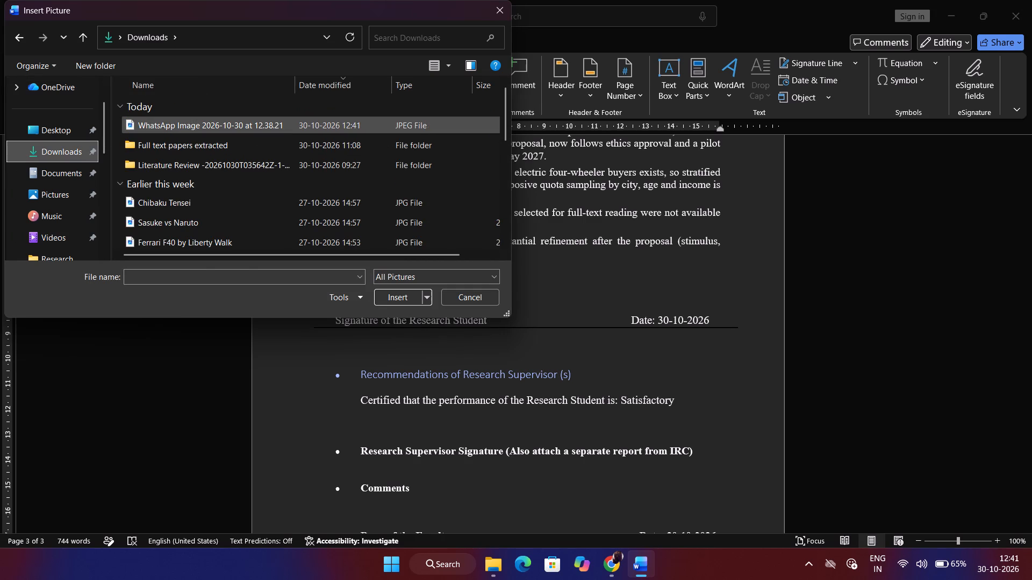
left_click(199, 120)
left_click(404, 298)
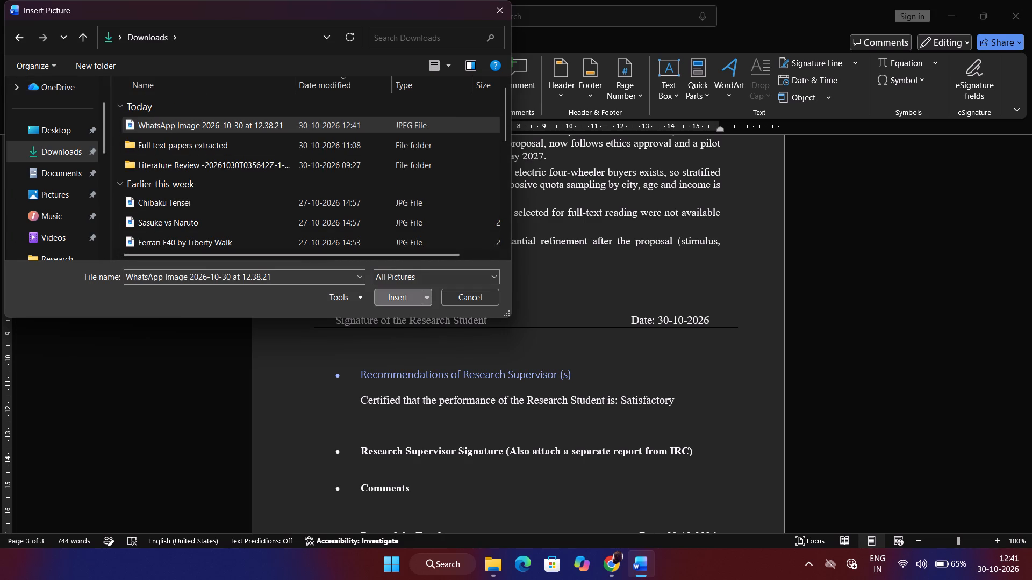
Crop away the empty area above the signature in the inserted picture, reducing its height to about 11.5 cm.
double_click(529, 328)
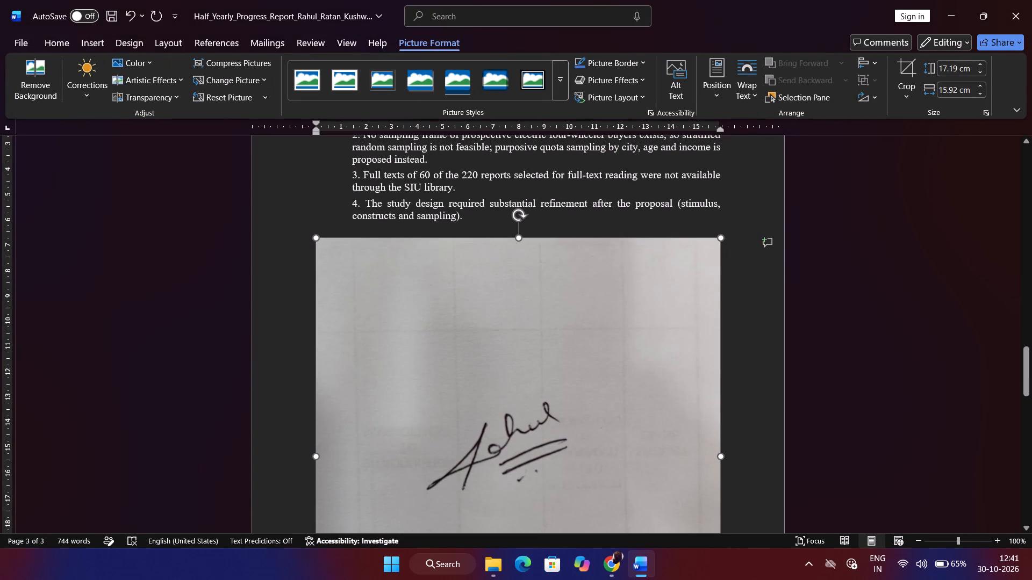
left_click(905, 73)
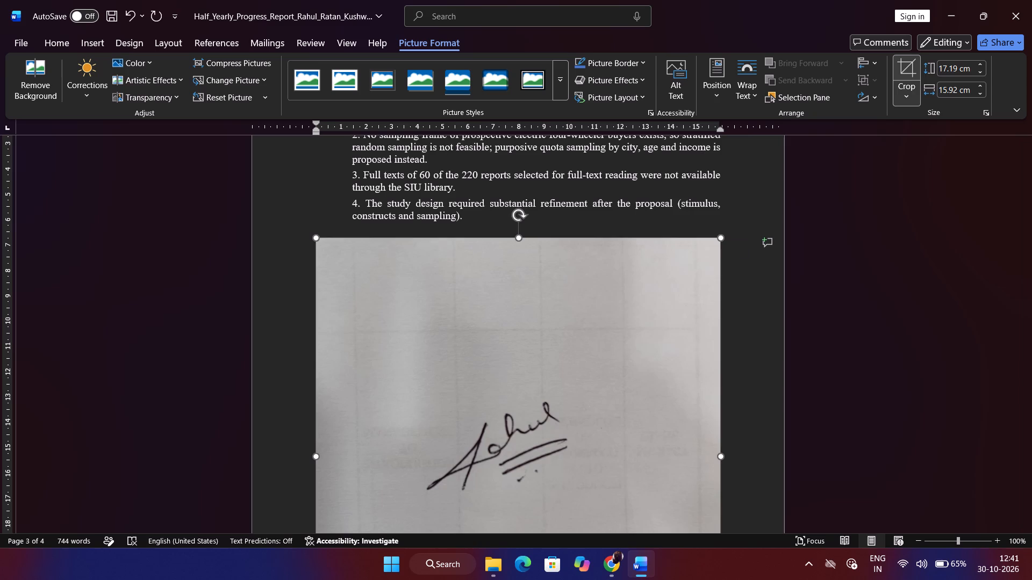
left_click(524, 240)
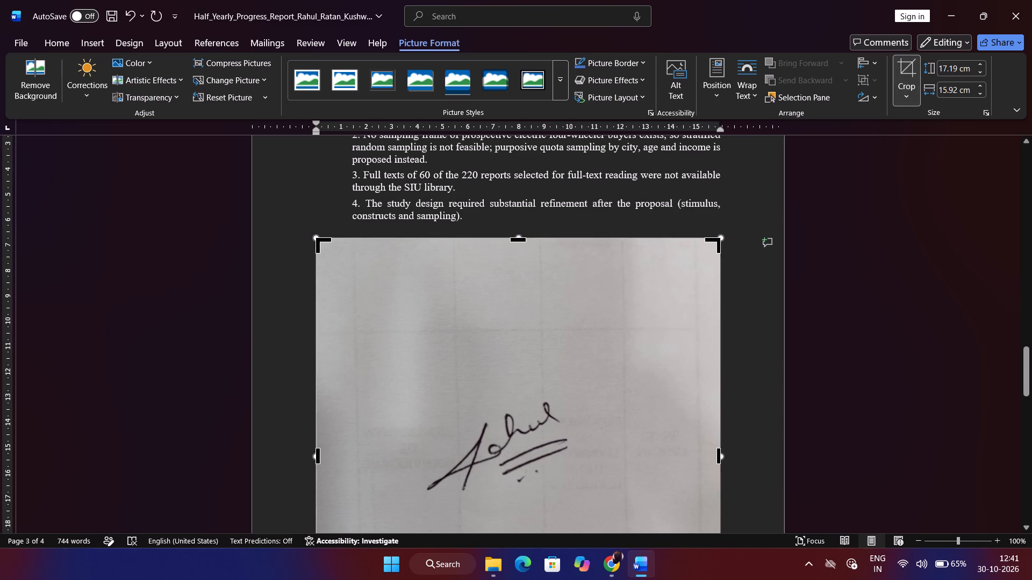
left_click_drag(524, 240, 524, 363)
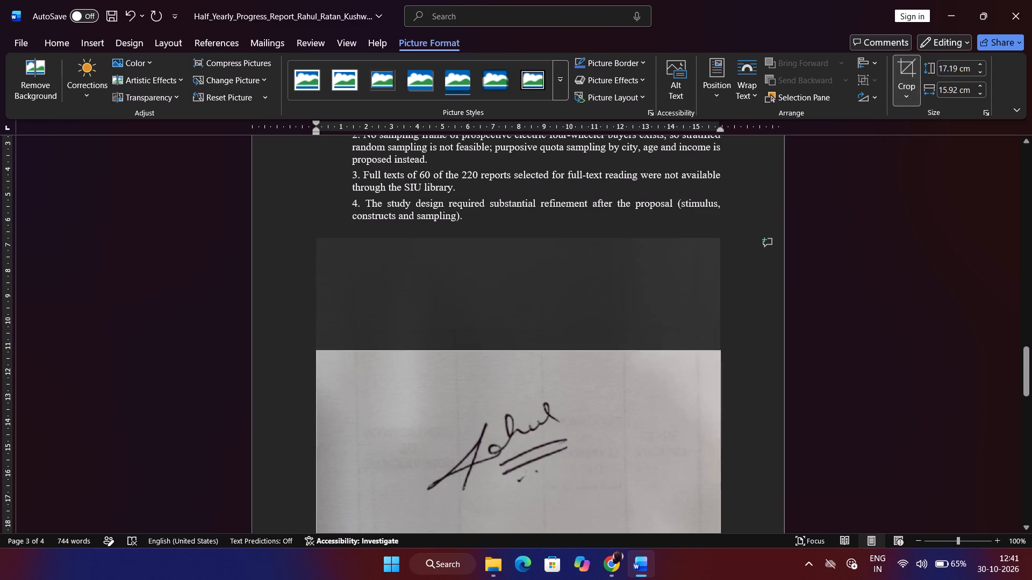
left_click_drag(524, 363, 523, 382)
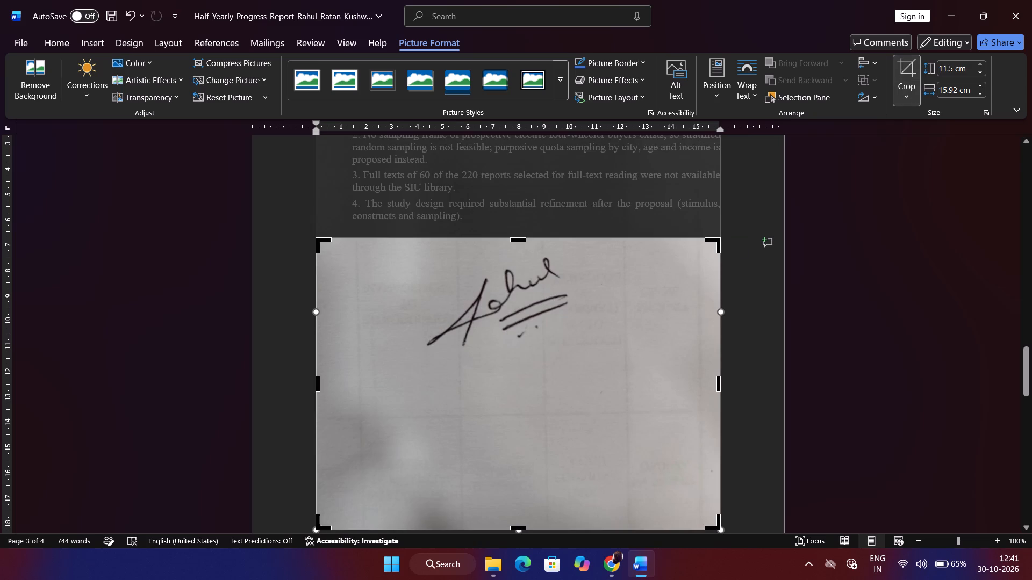
Crop the blank paper above and on both sides of the student's signature picture, to about 6.48 cm wide.
left_click_drag(520, 240, 519, 248)
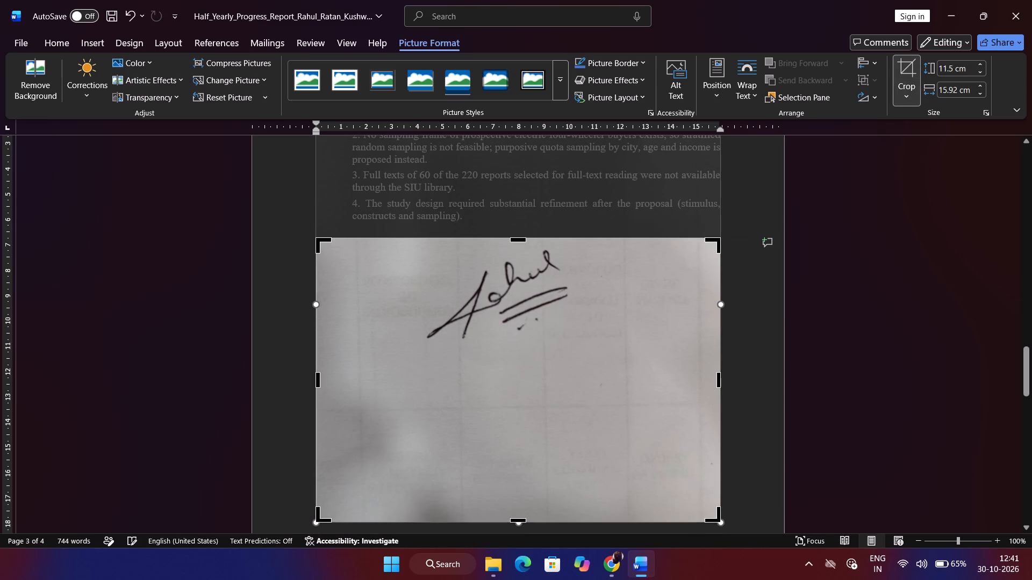
left_click_drag(717, 380, 619, 336)
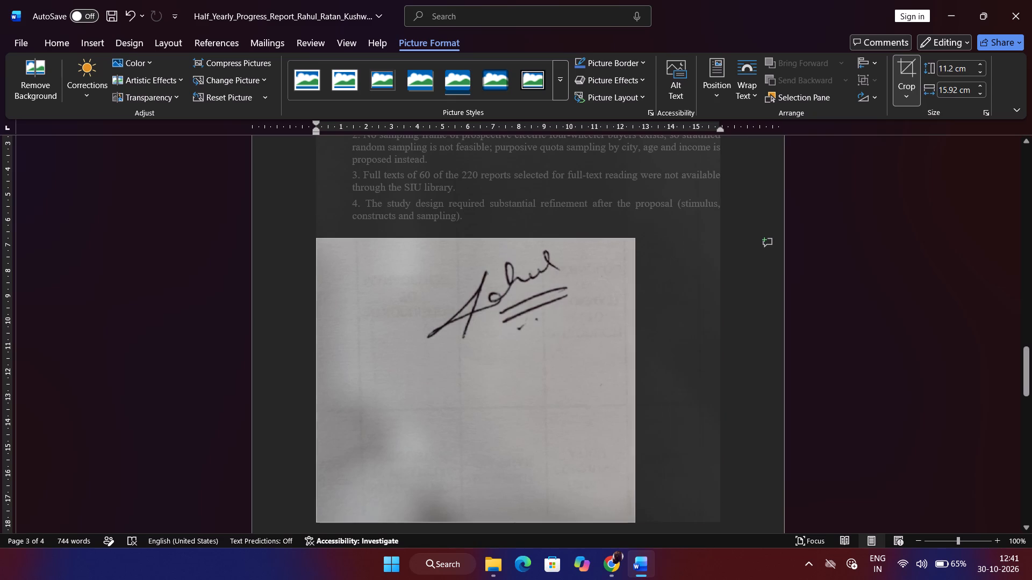
left_click_drag(619, 336, 576, 323)
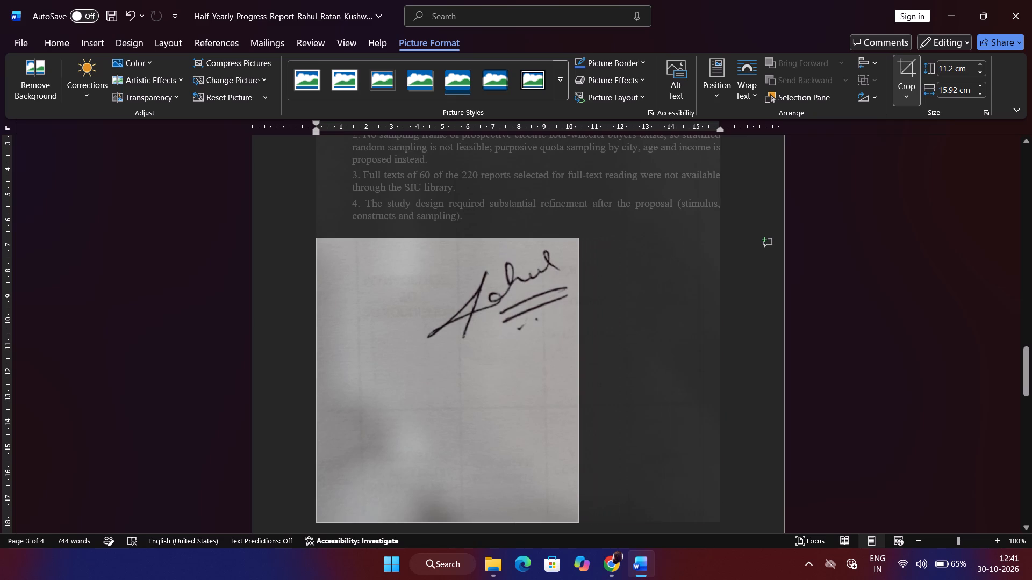
left_click_drag(576, 323, 584, 325)
left_click(584, 325)
double_click(584, 325)
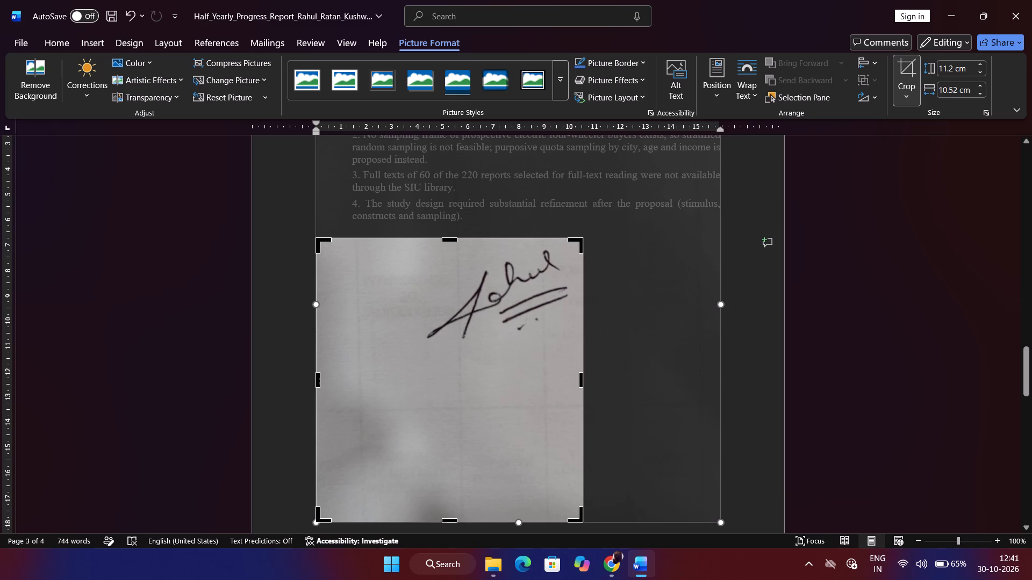
left_click_drag(319, 378, 348, 379)
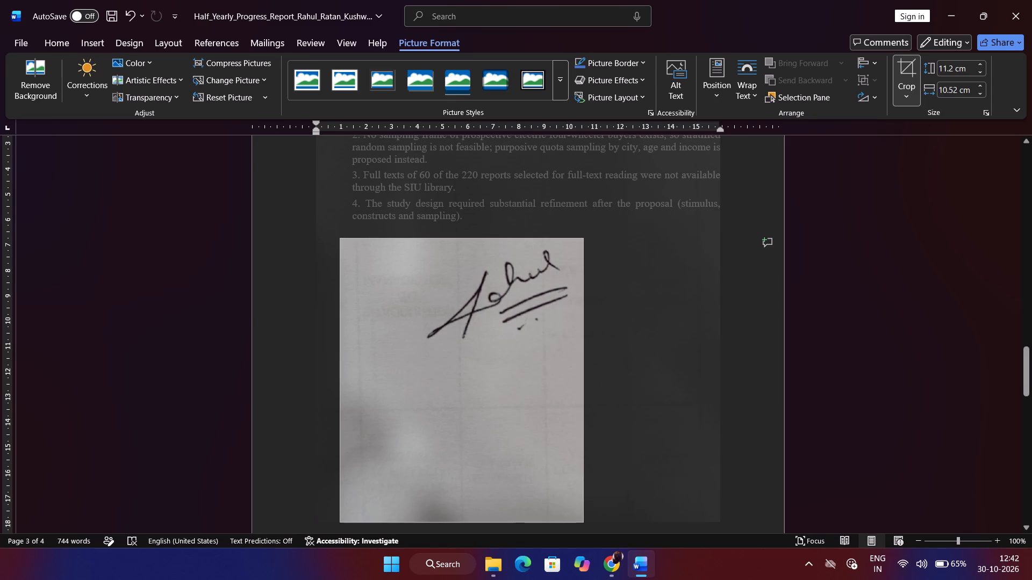
left_click_drag(348, 379, 418, 373)
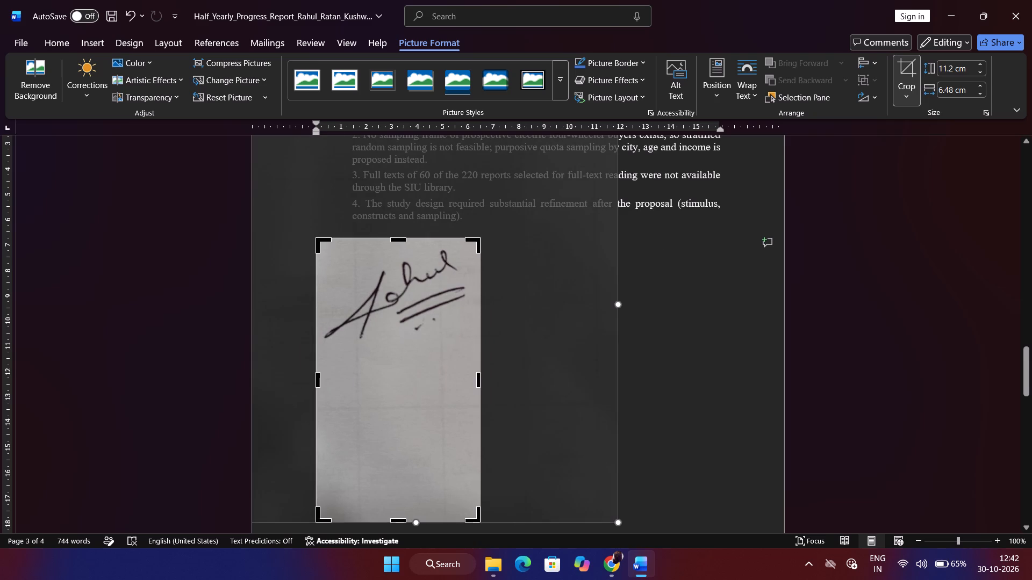
Crop the blank paper below and just above the signature to a height of about 4.17 cm, and finish cropping.
left_click_drag(400, 522, 416, 395)
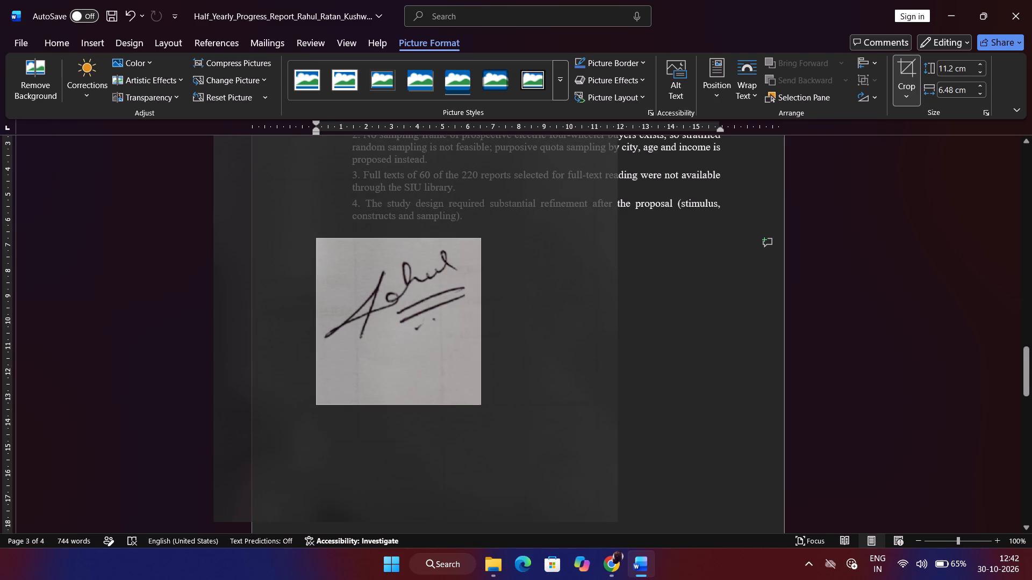
left_click_drag(416, 395, 419, 350)
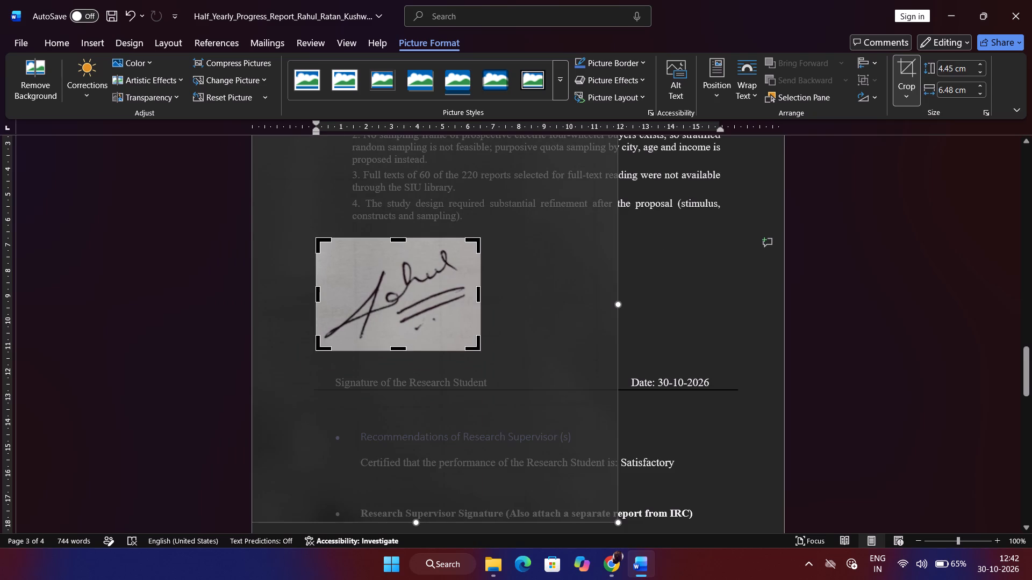
left_click_drag(400, 241, 404, 244)
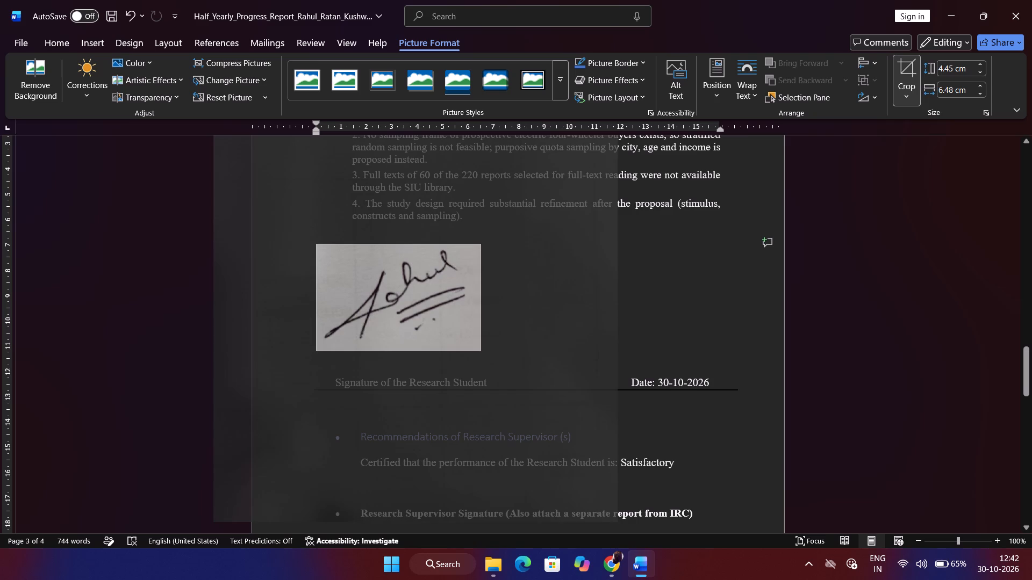
left_click_drag(404, 244, 404, 246)
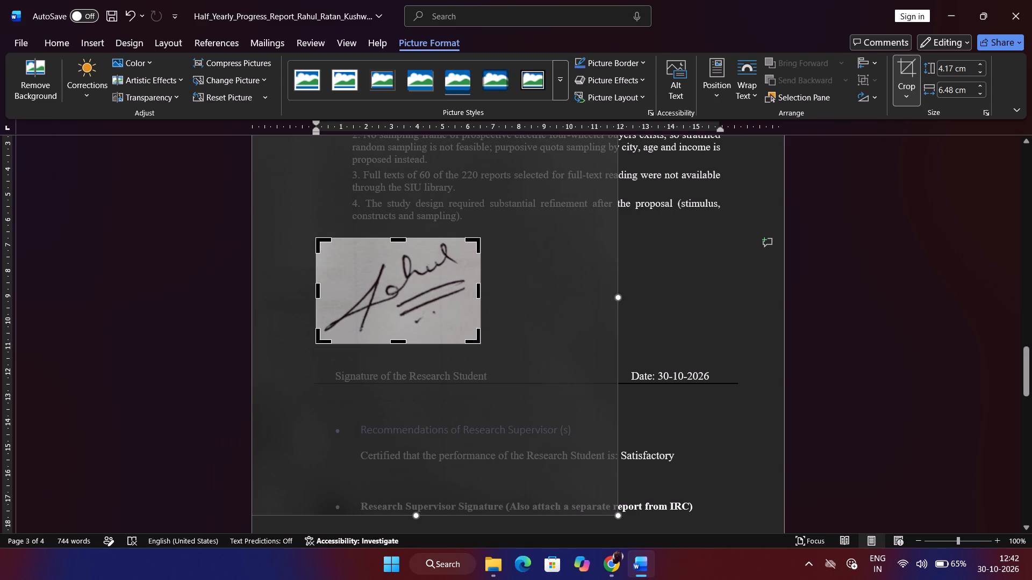
left_click(315, 361)
left_click(335, 384)
left_click(561, 298)
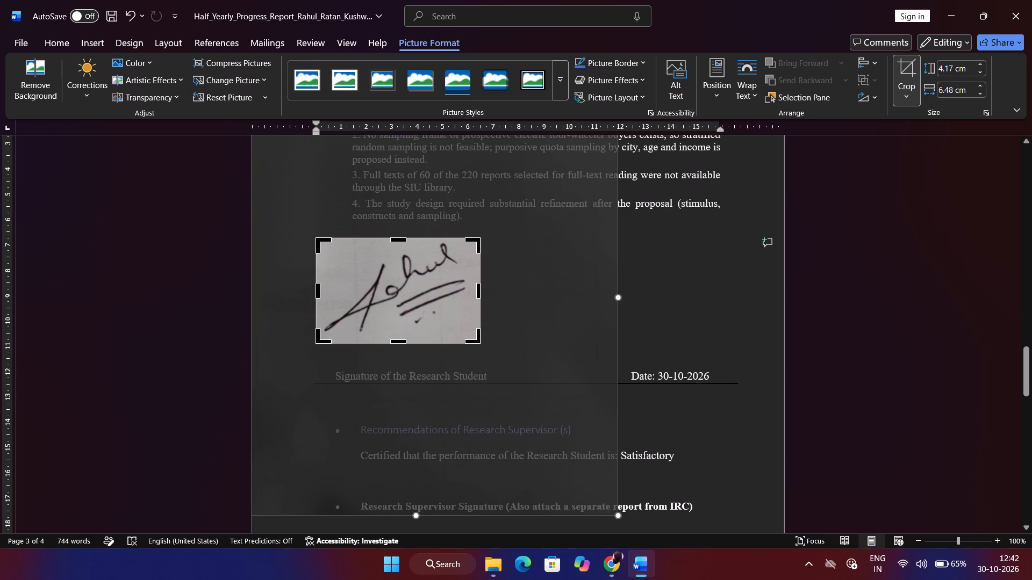
left_click(672, 298)
left_click(465, 309)
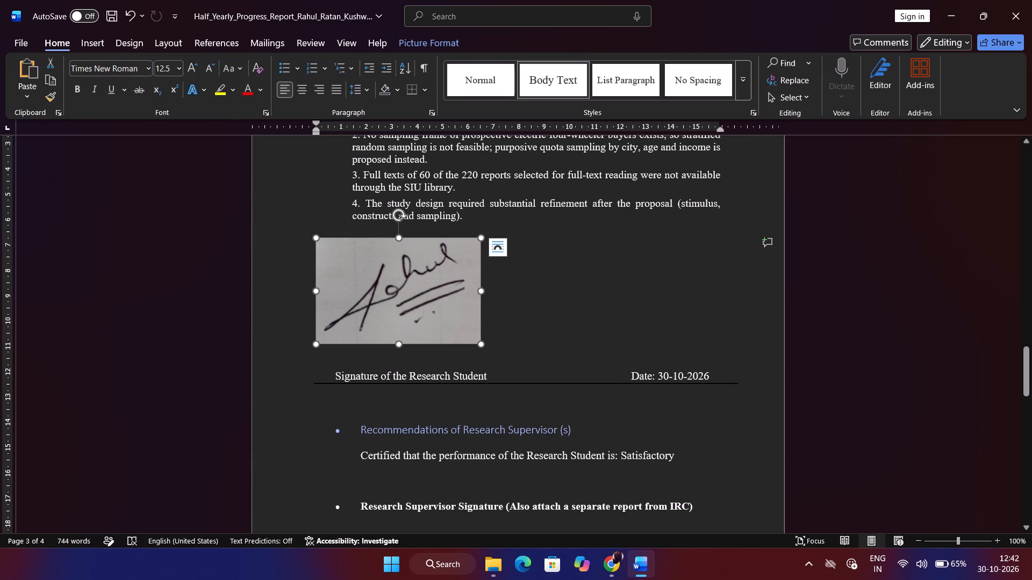
Scale the cropped signature picture down proportionally to a little over half its size.
left_click_drag(316, 238, 386, 298)
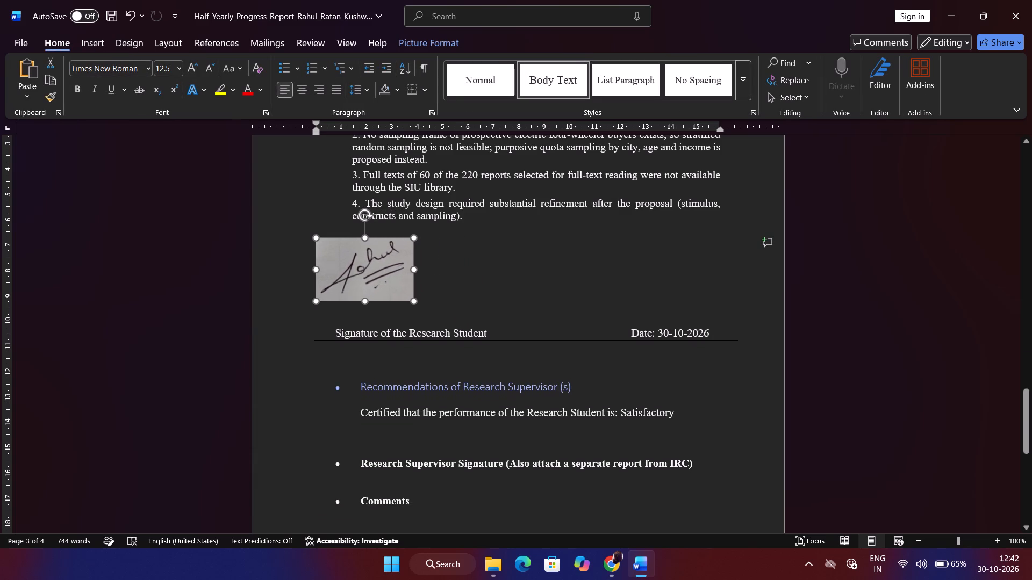
left_click(375, 273)
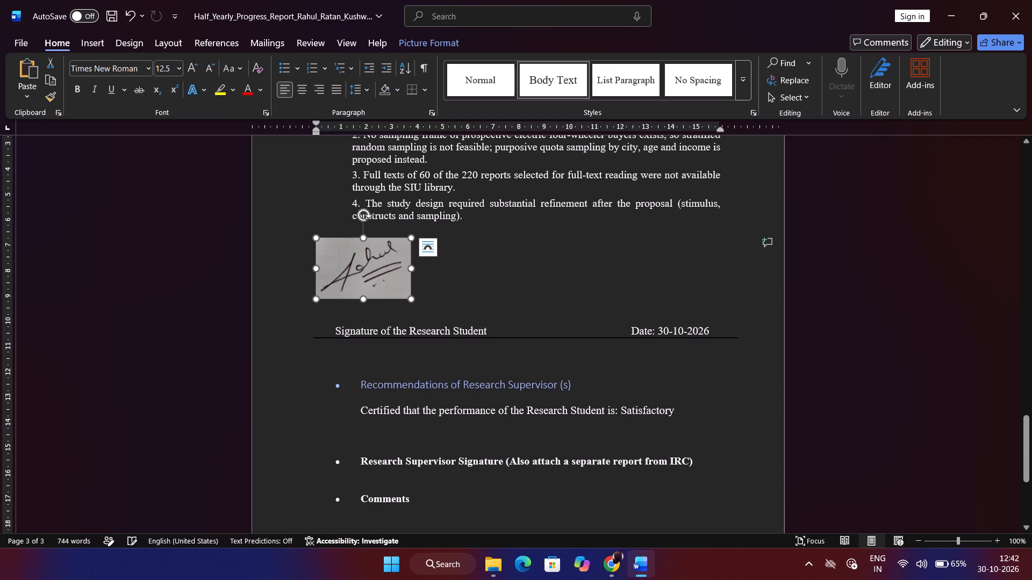
Set the signature picture to Tight text wrapping and move it to just below challenge item 4.
left_click_drag(379, 271, 438, 292)
left_click(429, 249)
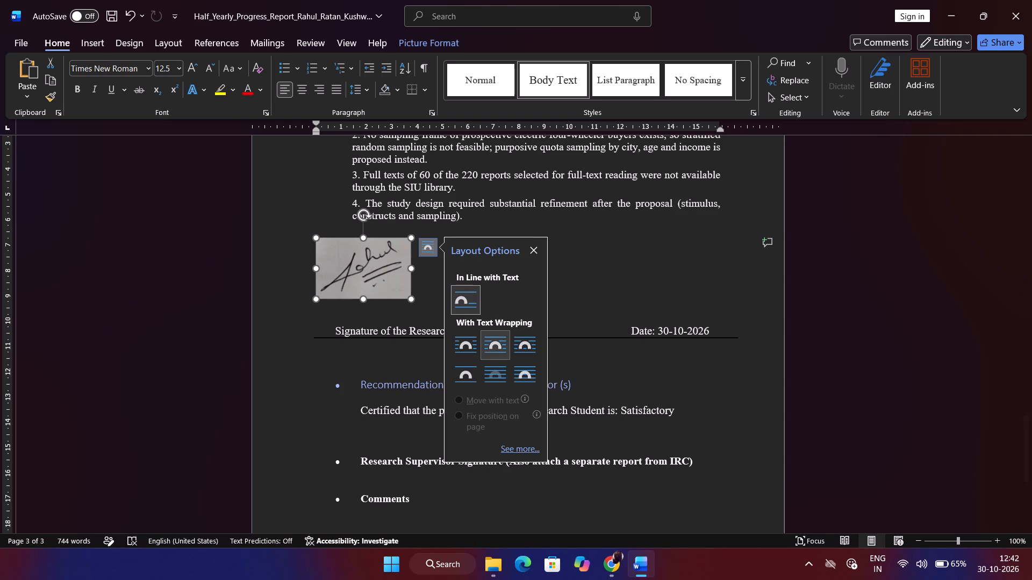
left_click(495, 349)
left_click(352, 270)
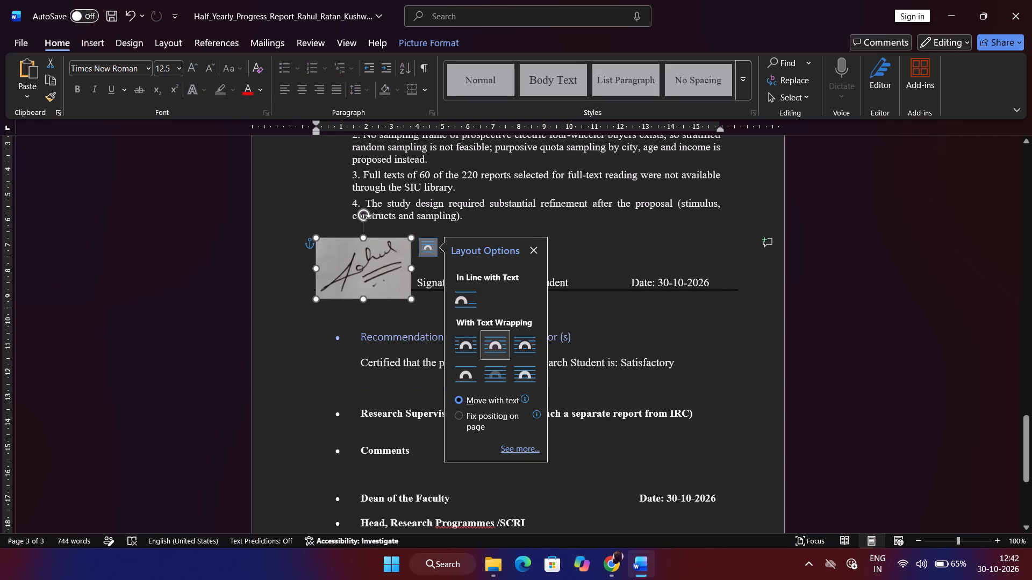
left_click_drag(356, 267, 402, 249)
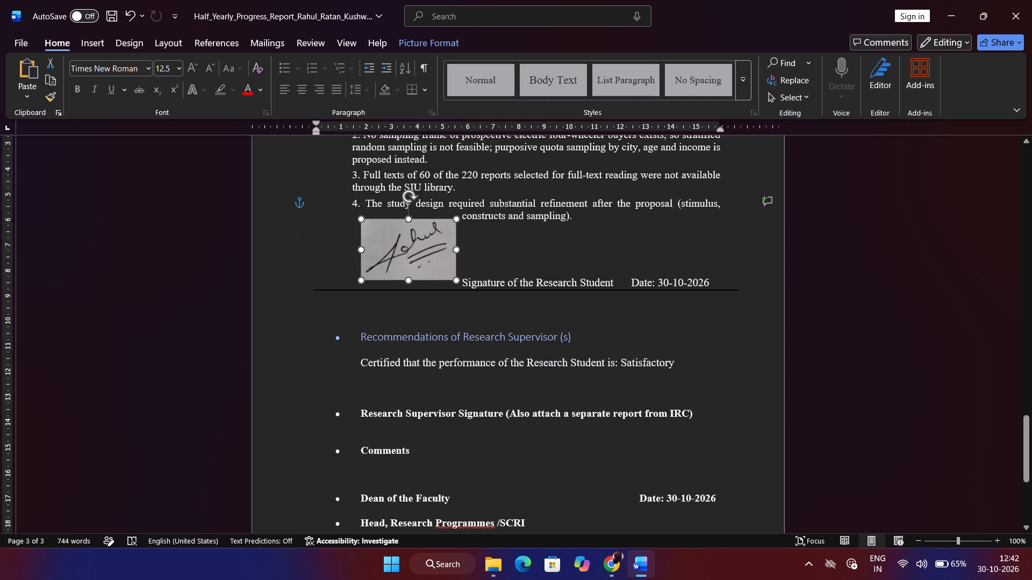
left_click_drag(402, 249, 398, 257)
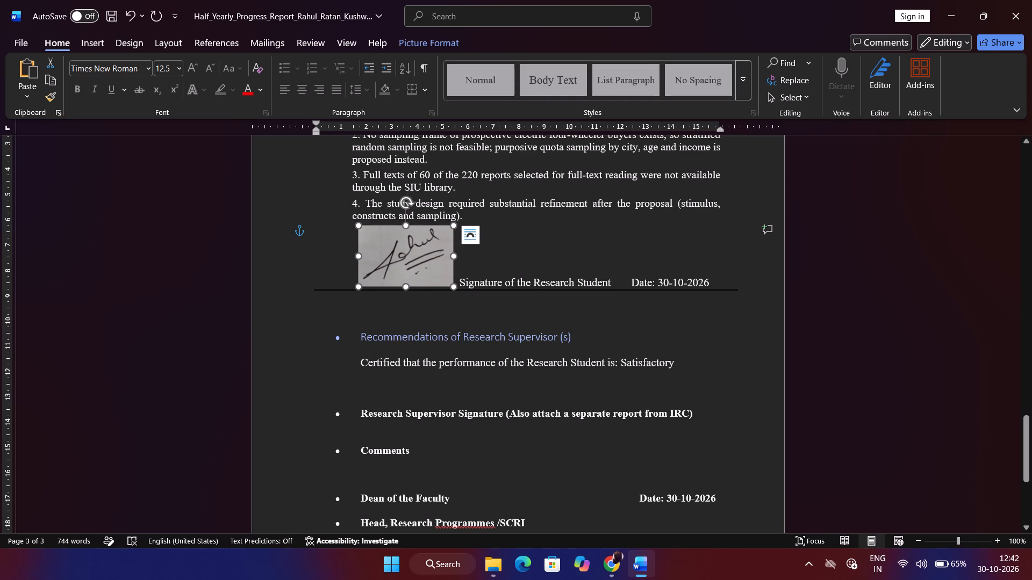
Move the Signature of the Research Student line down onto its own line beneath the signature picture.
left_click(468, 291)
left_click(458, 284)
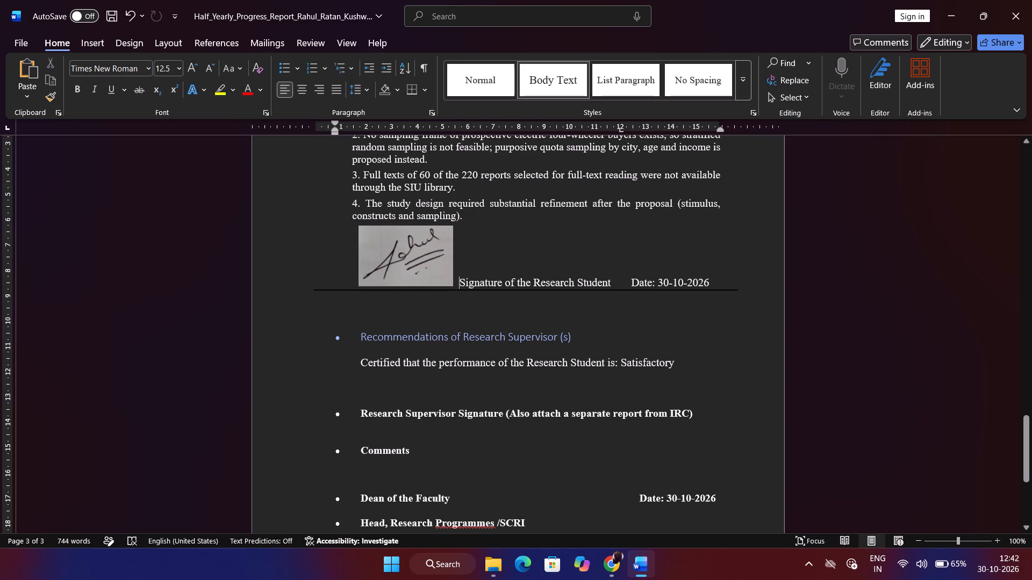
key("Return")
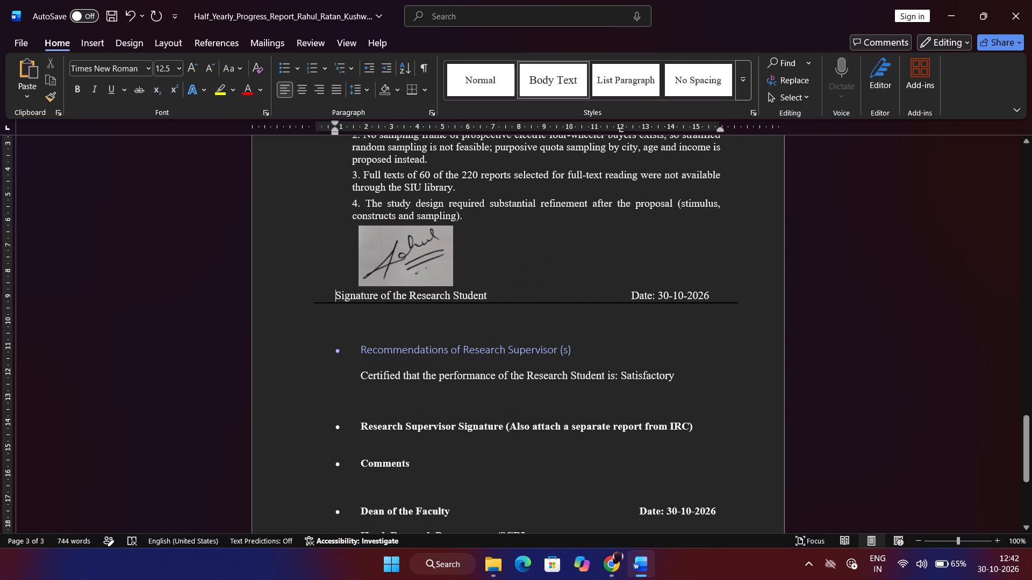
Shrink the signature picture to about 1.62 by 2.52 cm and place it just above the Signature of the Research Student label.
left_click(445, 263)
left_click_drag(451, 286, 436, 275)
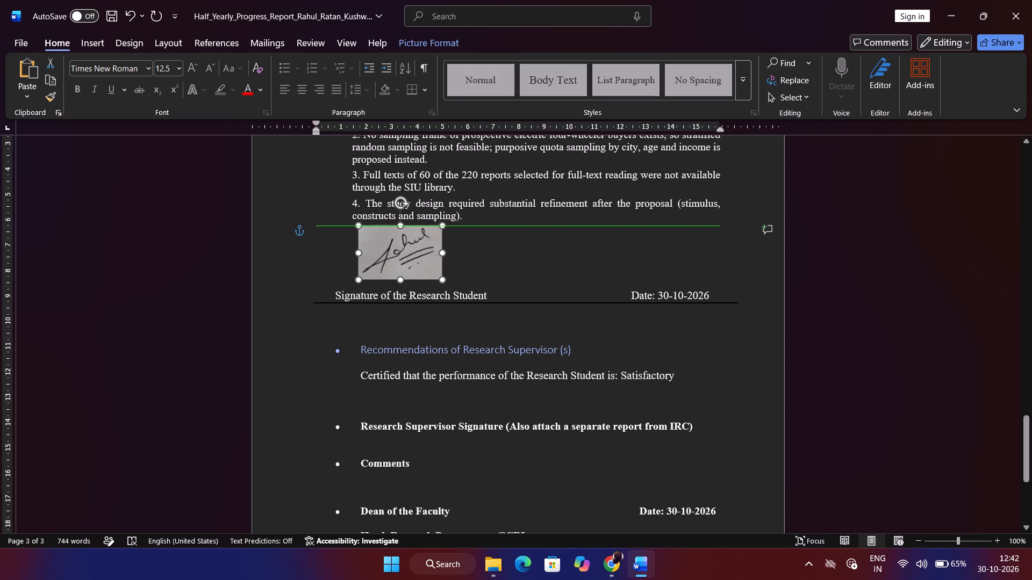
left_click_drag(436, 275, 422, 264)
left_click(389, 245)
left_click_drag(391, 245, 398, 259)
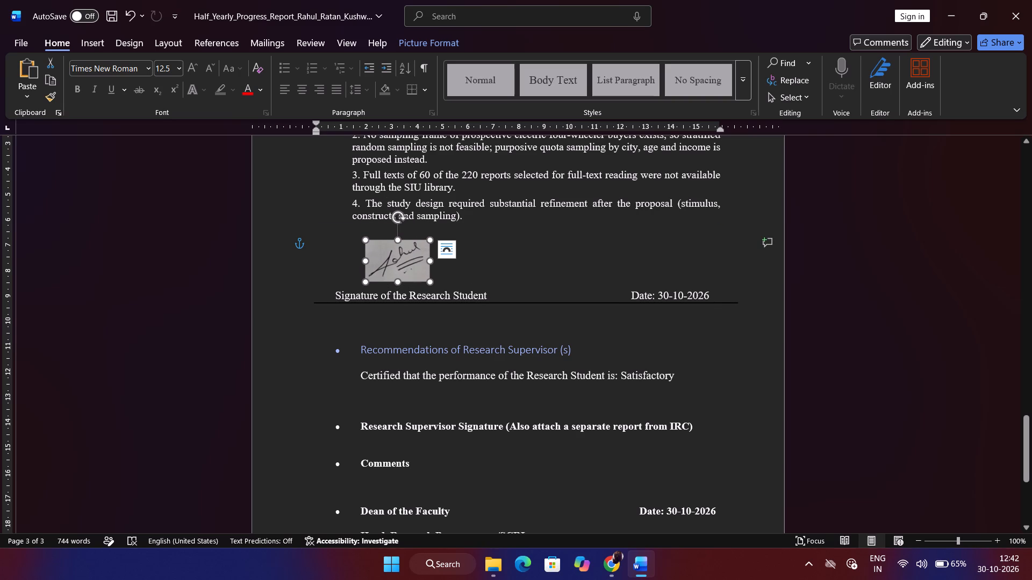
left_click(403, 261)
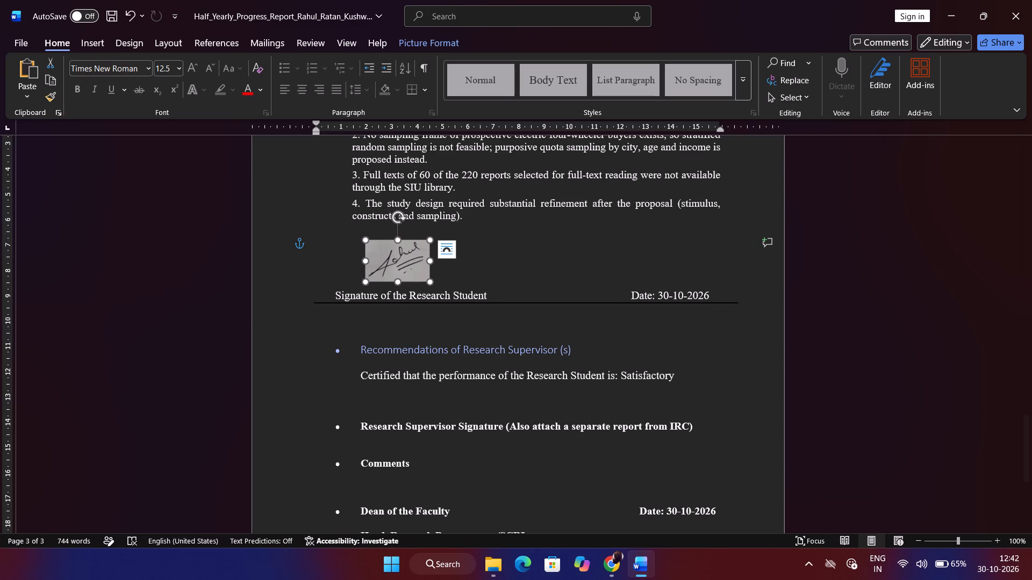
Look through the picture colour and recolour variations for the signature picture.
left_click(423, 41)
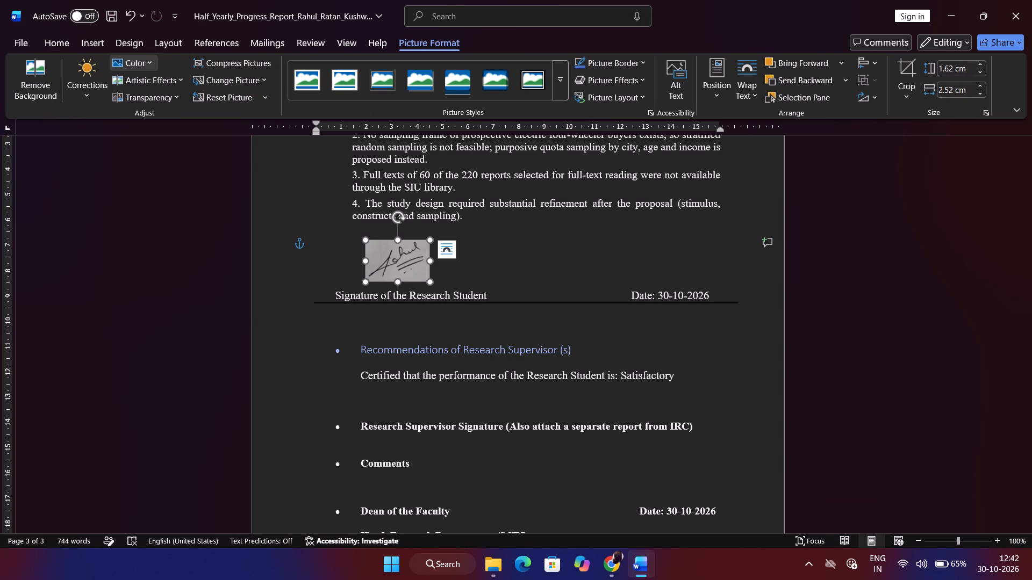
left_click(146, 60)
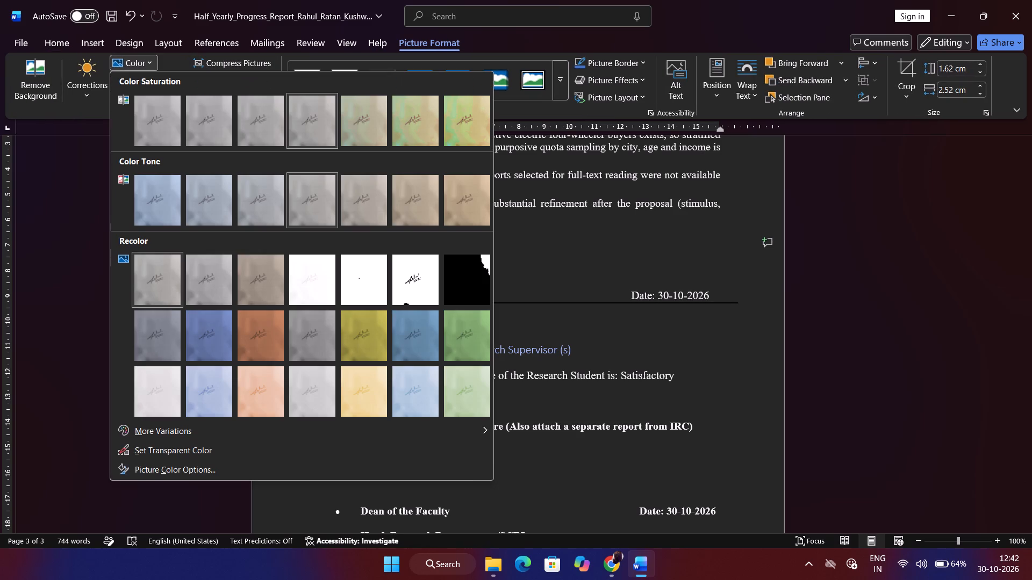
scroll(209, 217, "down", 2)
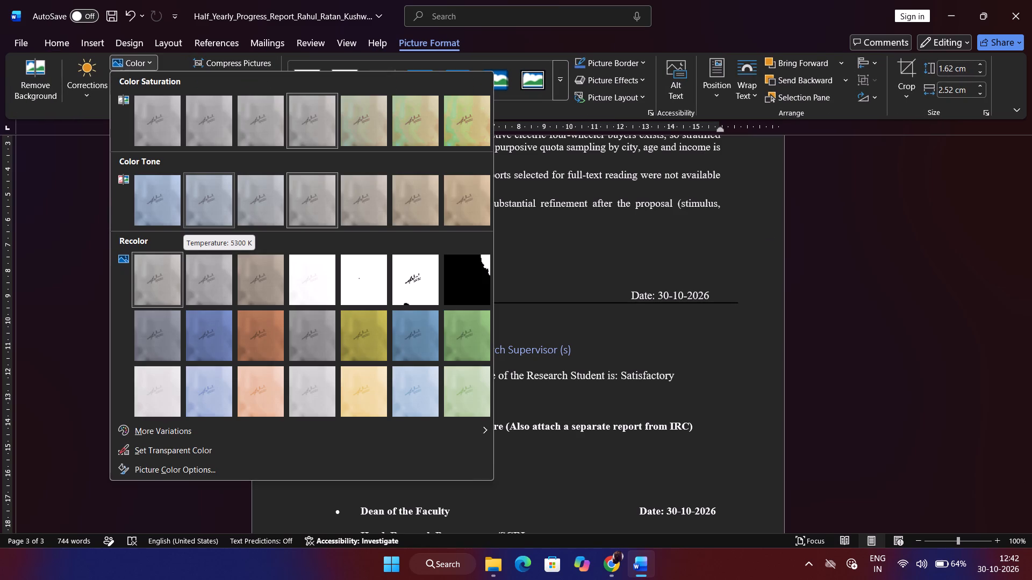
scroll(209, 217, "up", 4)
left_click(174, 437)
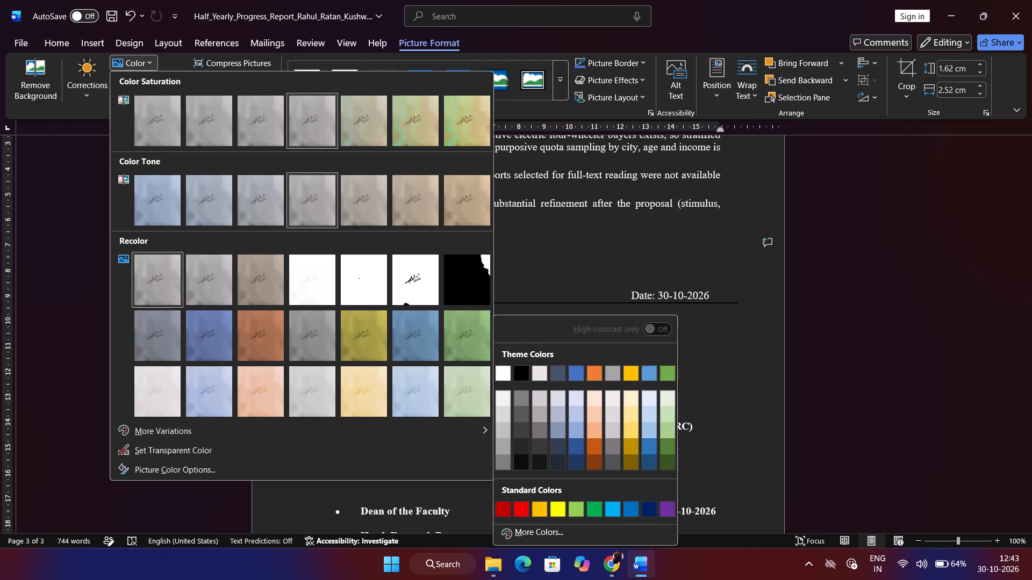
Recolour the signature picture with the black-and-white variation that gives solid black strokes on a white background.
left_click(415, 278)
left_click(415, 278)
left_click(494, 277)
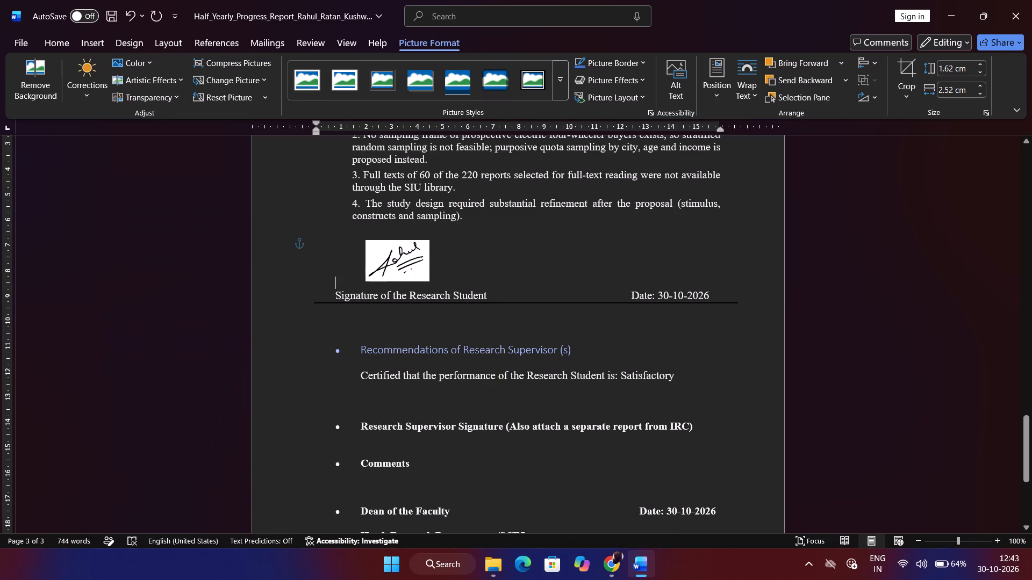
Save the half yearly progress report.
scroll(494, 277, "up", 1)
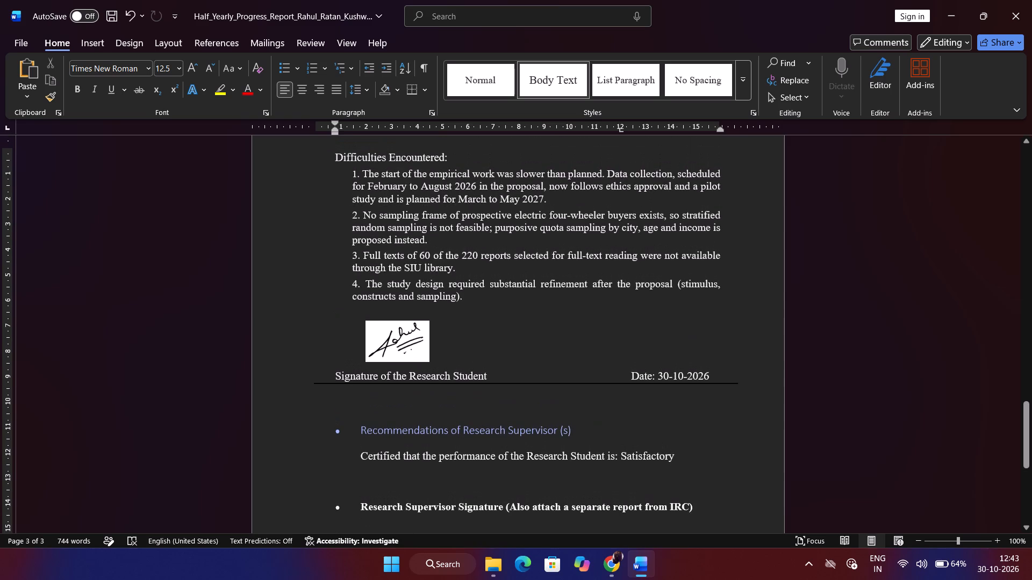
scroll(494, 277, "up", 3)
key("ctrl+s")
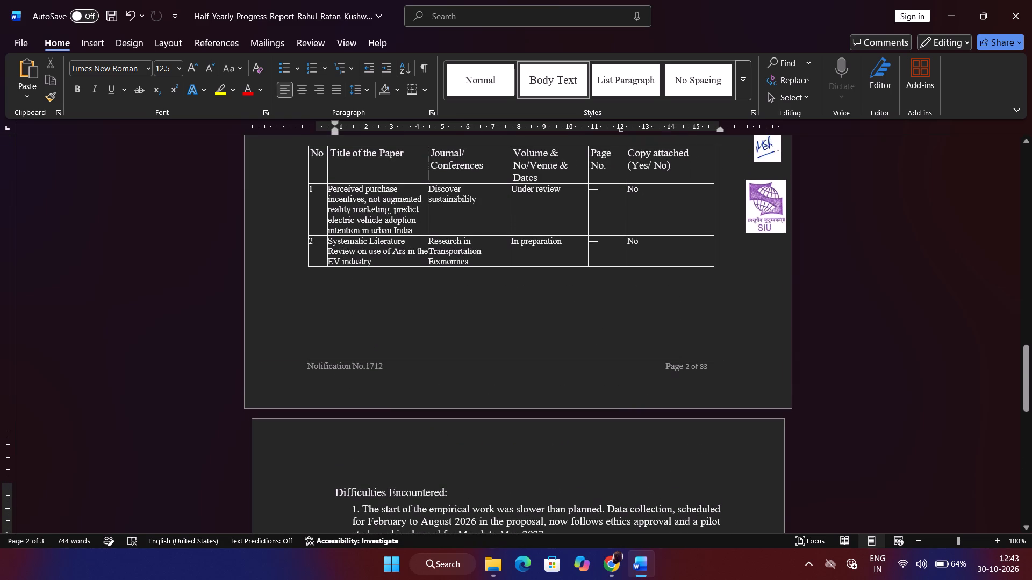
Review the whole progress report from the Appendix 8 heading through the tables, difficulties, signature block and supervisor recommendations.
scroll(494, 277, "up", 7)
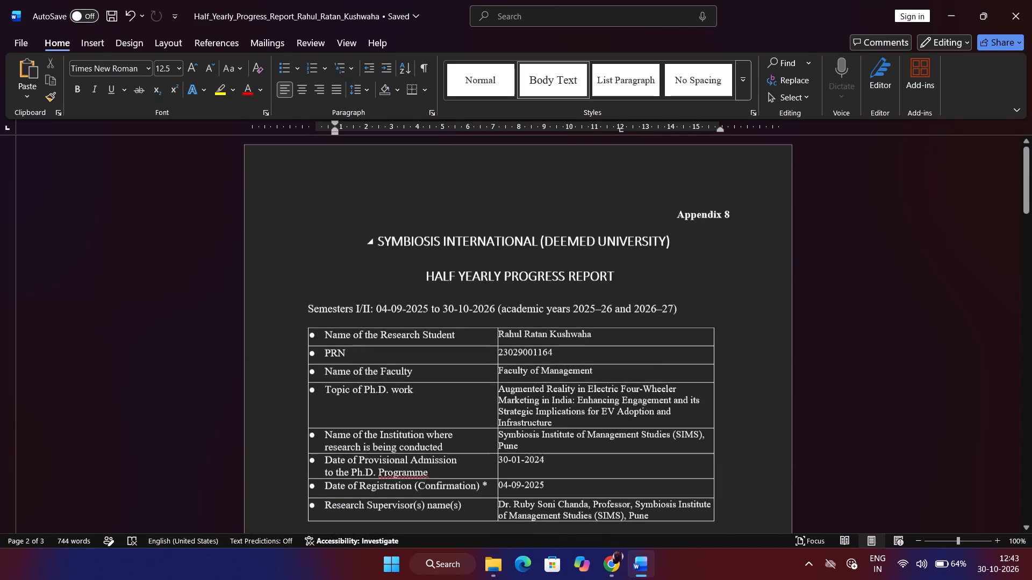
scroll(494, 277, "up", 1)
scroll(494, 277, "down", 4)
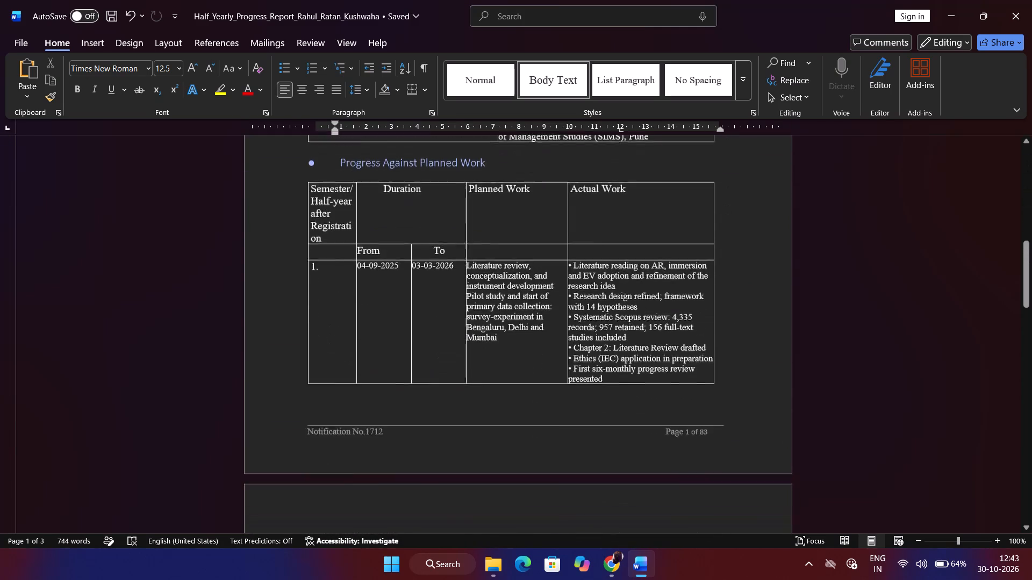
scroll(494, 277, "down", 3)
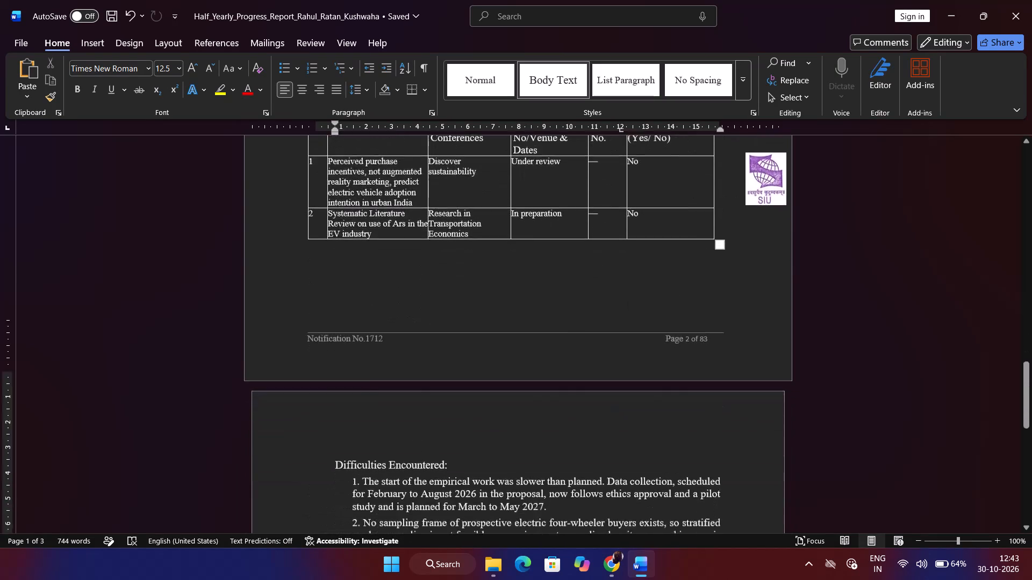
scroll(494, 277, "down", 3)
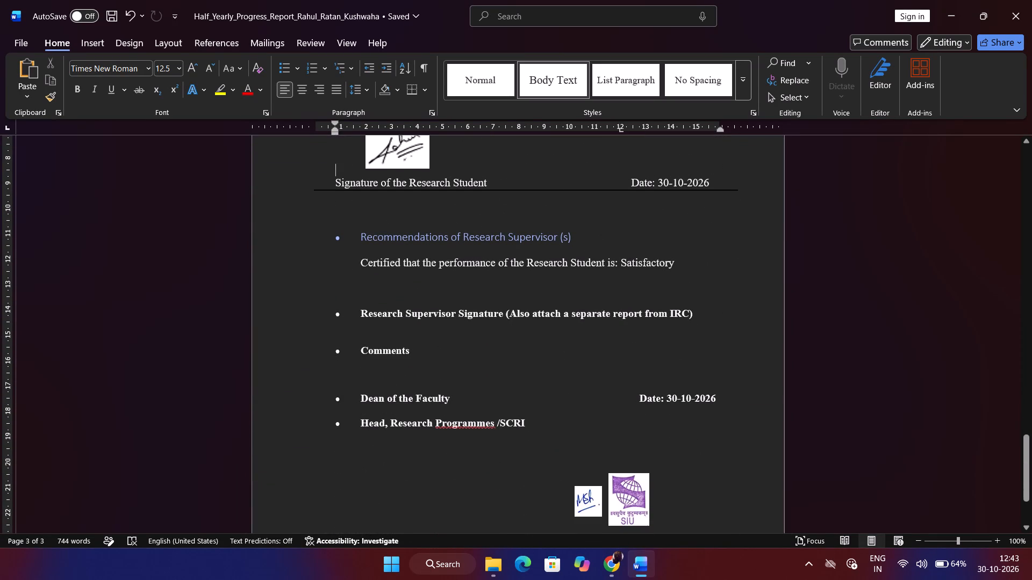
left_click(476, 289)
scroll(476, 289, "down", 2)
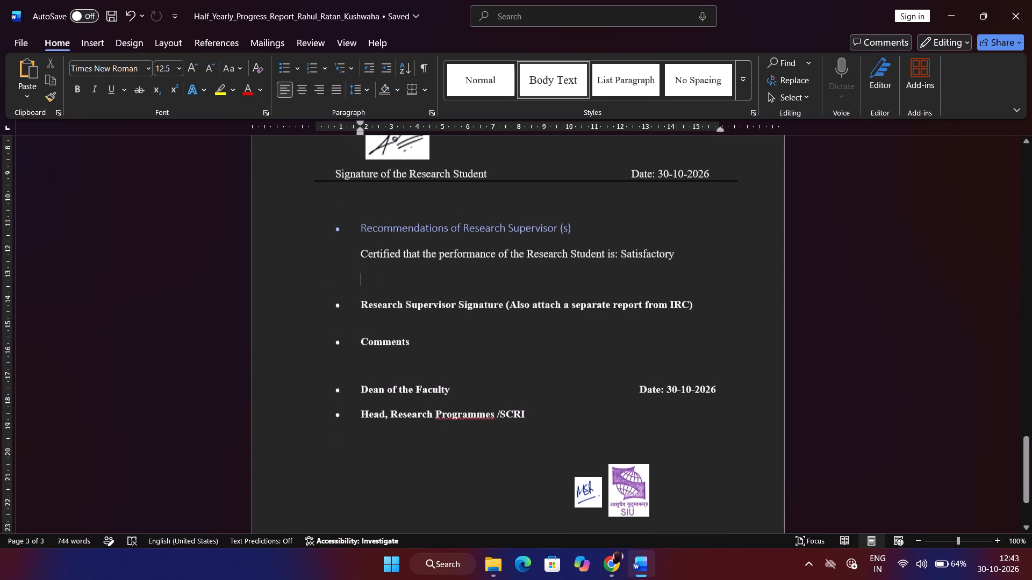
scroll(476, 289, "down", 3)
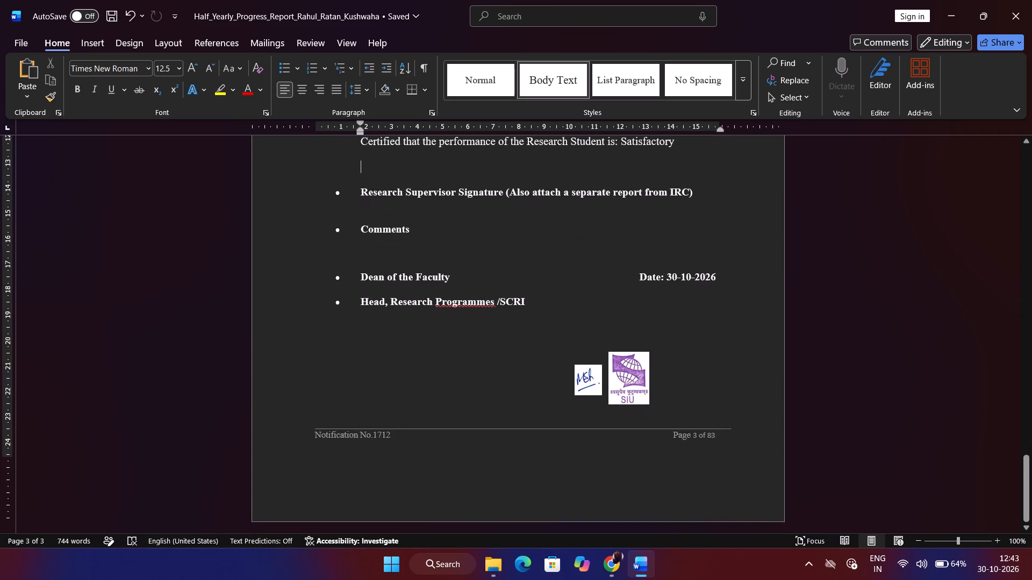
scroll(476, 289, "down", 1)
scroll(476, 289, "up", 2)
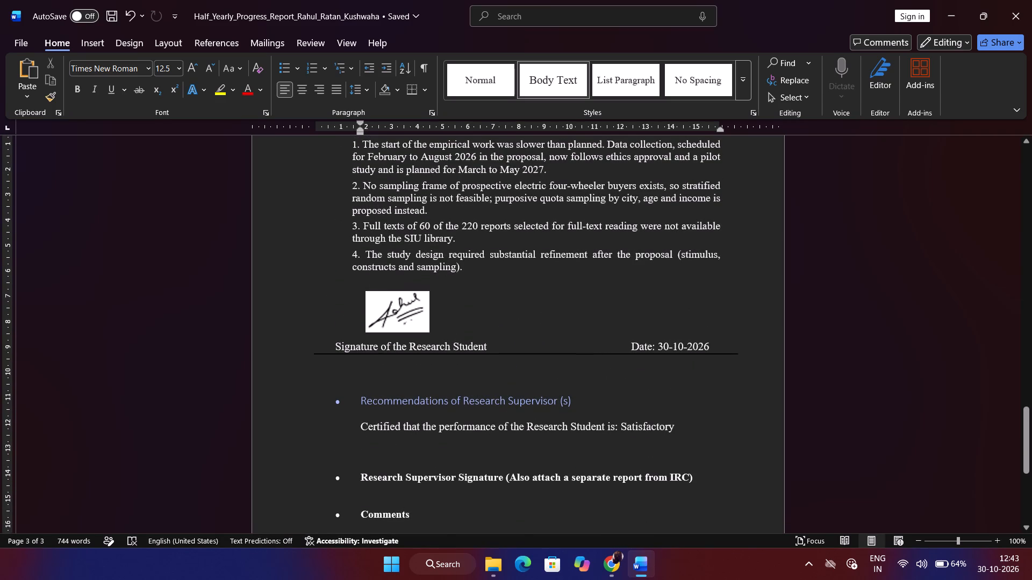
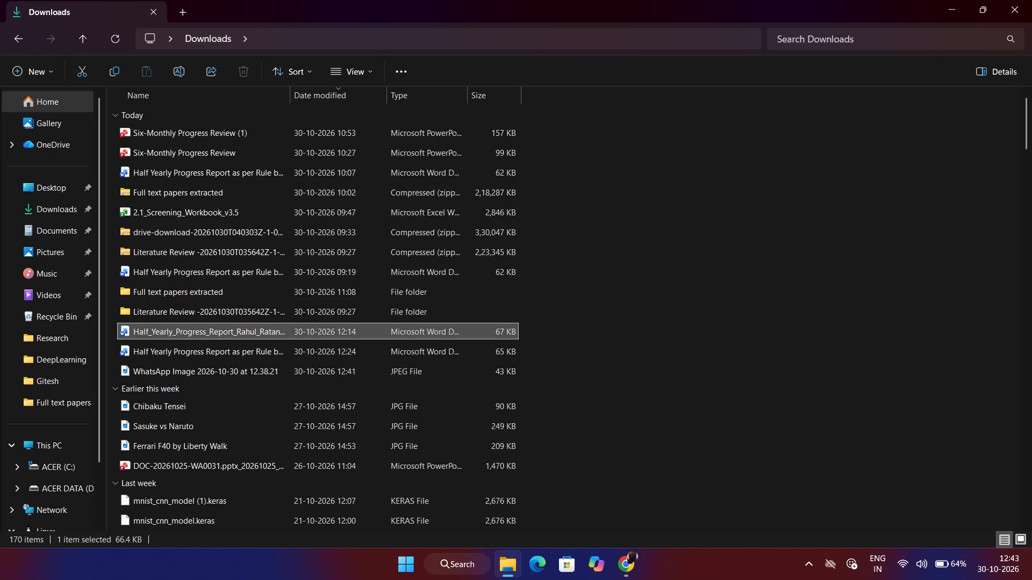
Start renaming the Half_Yearly_Progress_Report Word file, replacing the underscore between Report and the student's name with a spaced hyphen.
left_click(239, 329)
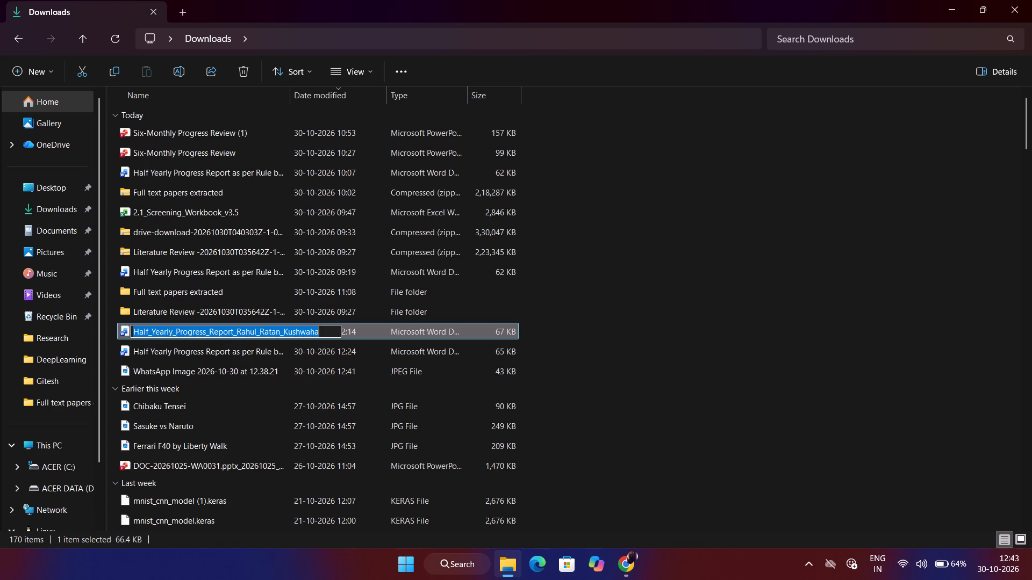
left_click(239, 330)
key("Left")
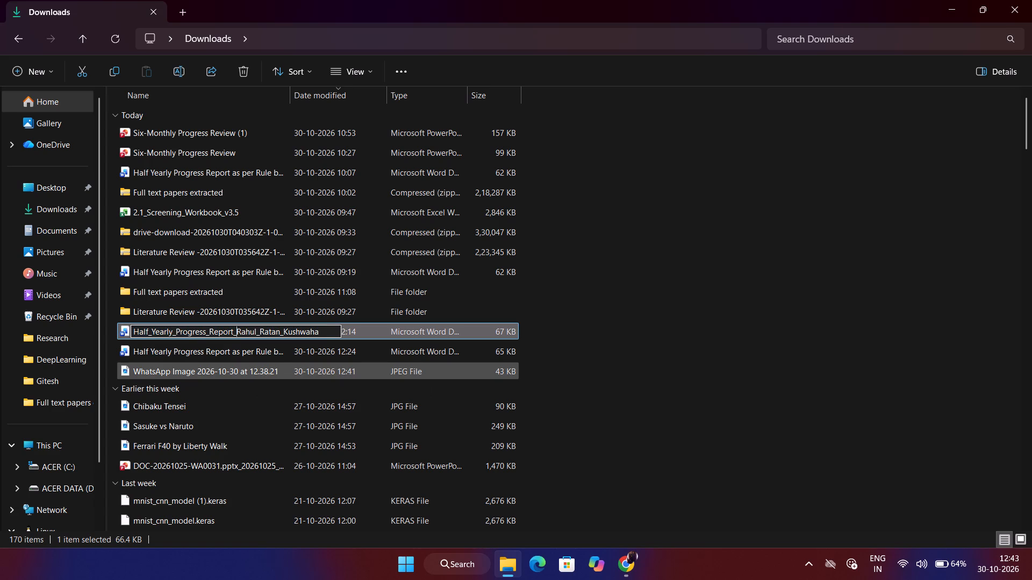
key("BackSpace")
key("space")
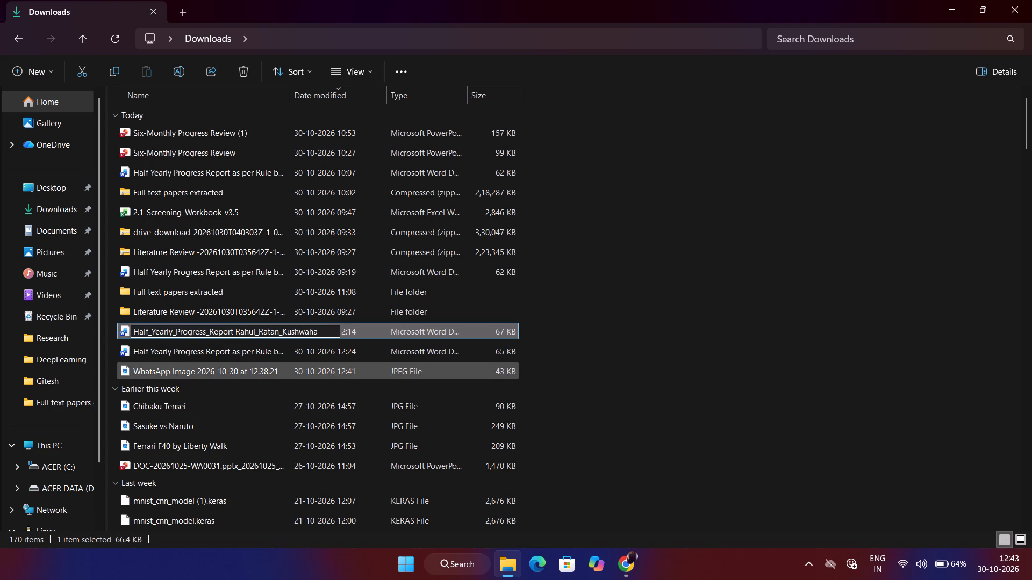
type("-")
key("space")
Replace the two underscores within the student's name in the file name with spaces.
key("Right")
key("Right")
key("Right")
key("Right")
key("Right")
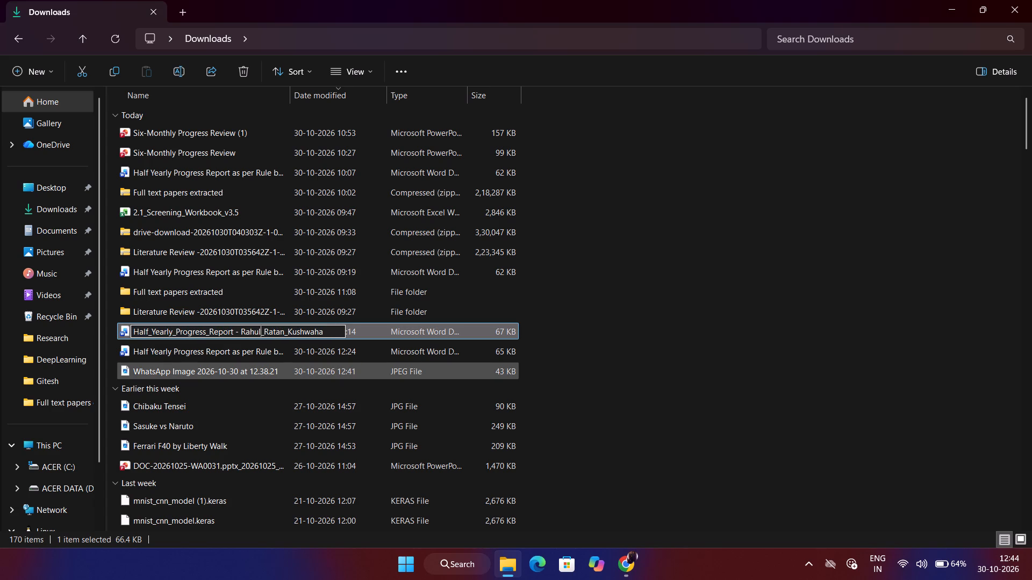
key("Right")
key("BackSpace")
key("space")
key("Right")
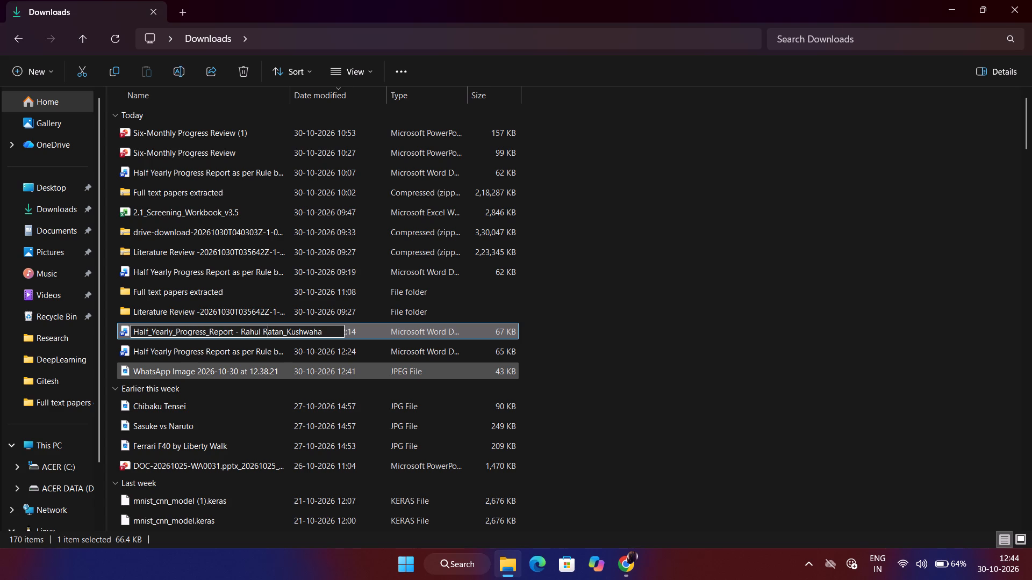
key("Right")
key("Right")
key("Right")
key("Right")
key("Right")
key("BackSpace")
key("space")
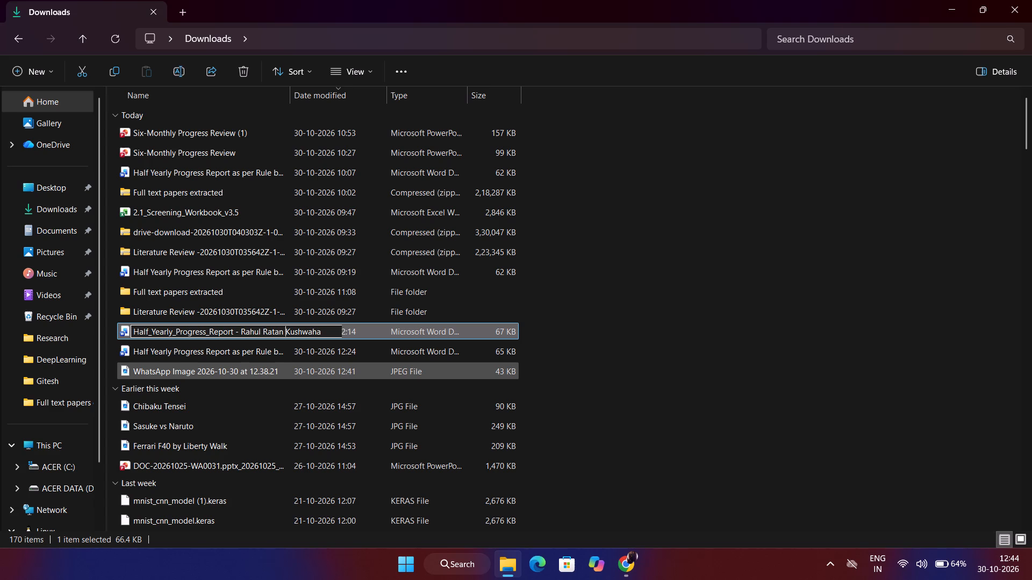
Append a spaced hyphen after the student's surname at the end of the file name.
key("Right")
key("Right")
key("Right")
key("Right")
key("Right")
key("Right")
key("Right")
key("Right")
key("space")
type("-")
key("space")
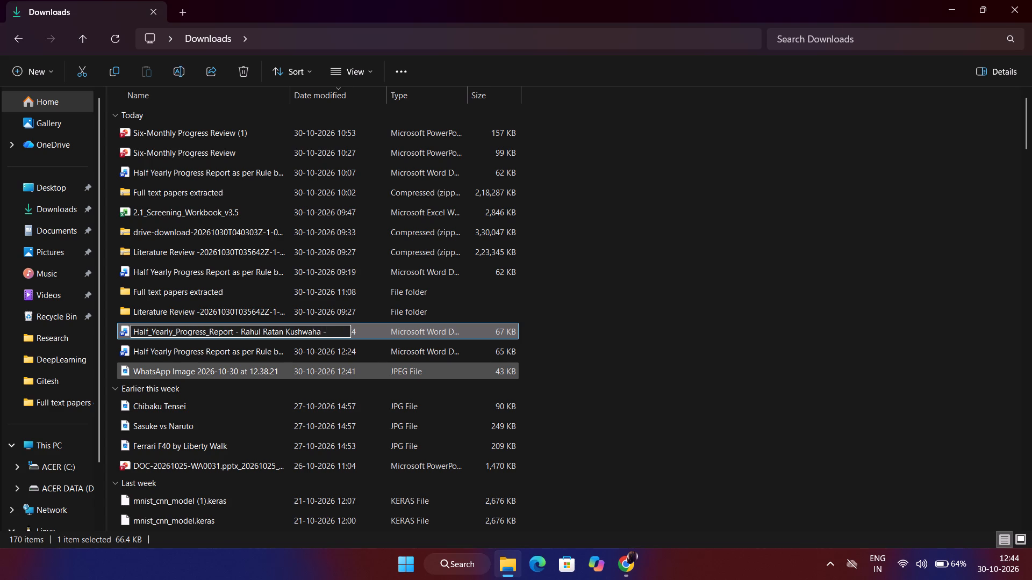
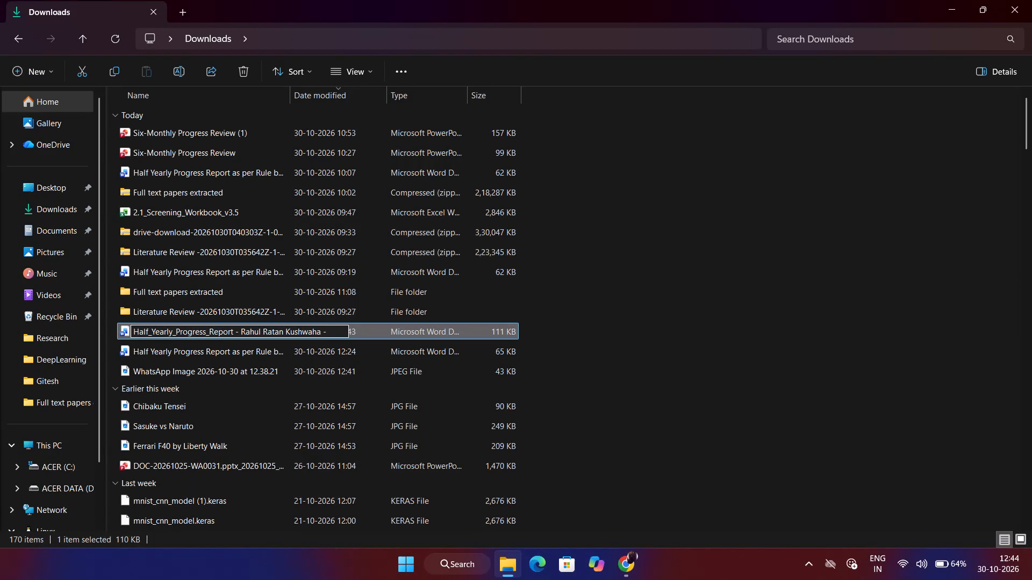
Replace the underscores in the report's file name with spaces so it begins with Half Yearly Progress Report.
key("BackSpace")
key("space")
key("Left")
key("Left")
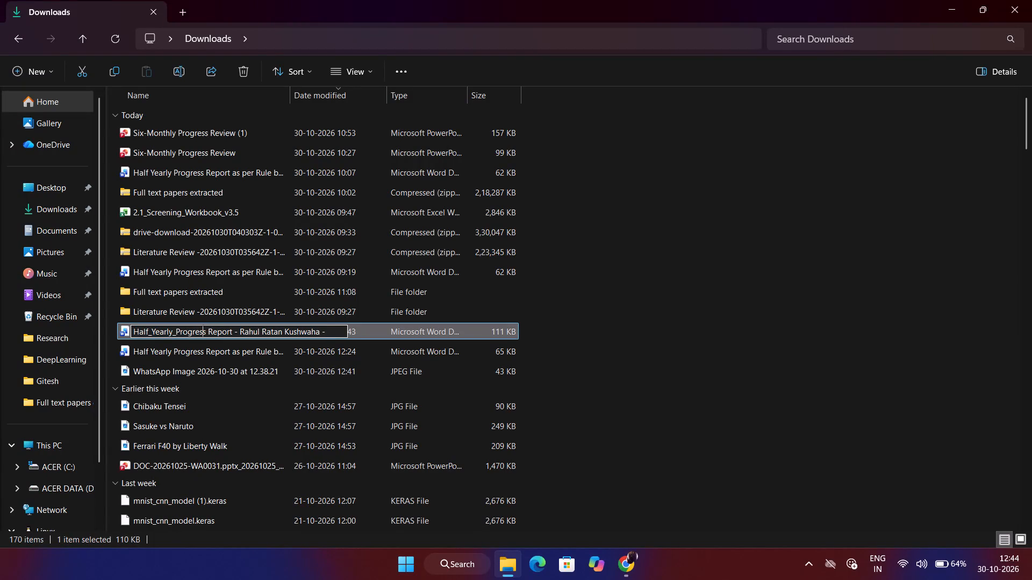
key("Left")
key("Left")
key("Left")
key("Left")
key("Left")
key("Left")
key("Left")
key("BackSpace")
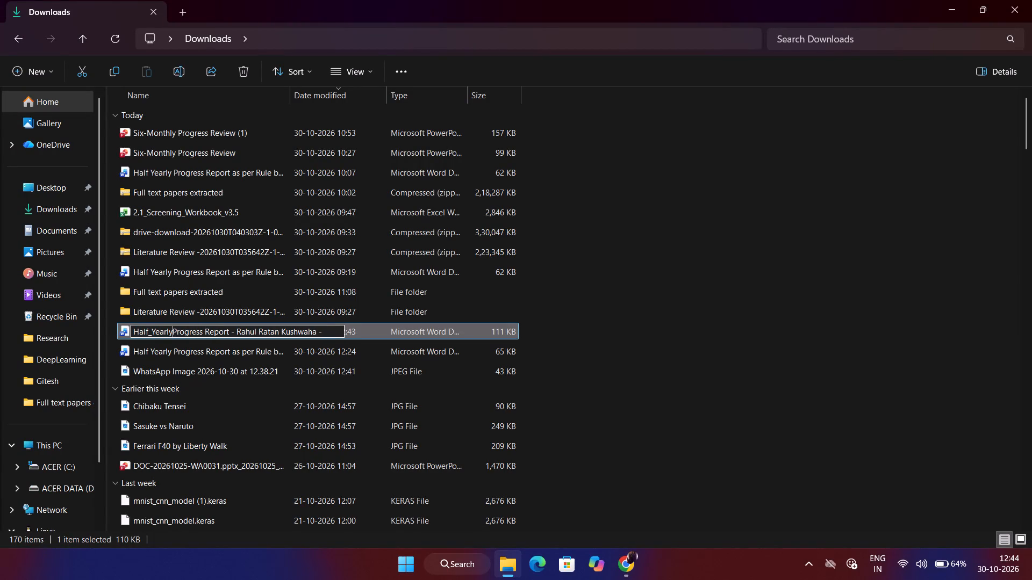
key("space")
key("Left")
key("Left")
key("Left")
key("Left")
key("Left")
key("Left")
key("Left")
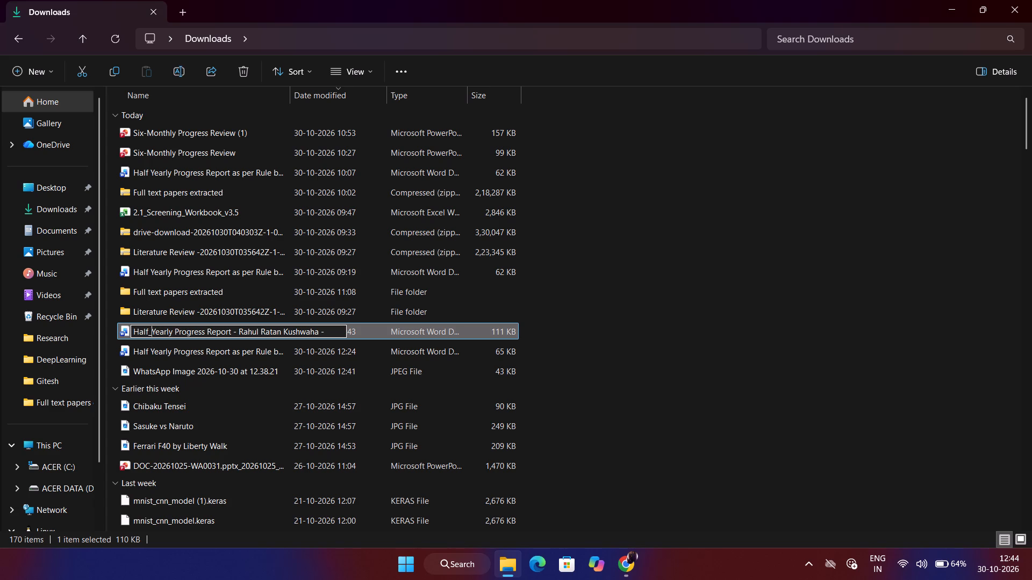
key("BackSpace")
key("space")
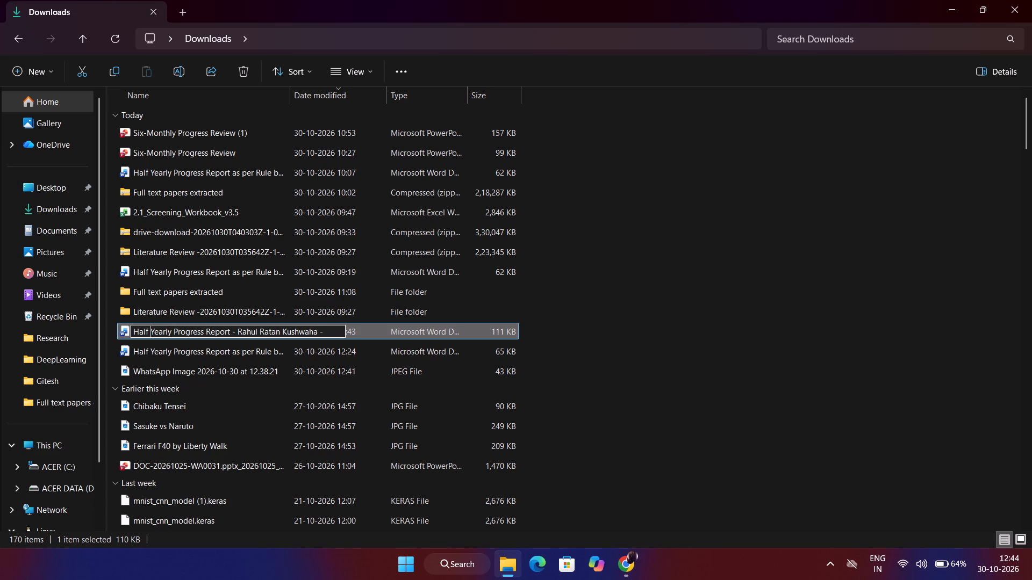
Retype the hyphen separator with a space on each side after the student's name at the end of the file name.
left_click(335, 330)
key("BackSpace")
key("BackSpace")
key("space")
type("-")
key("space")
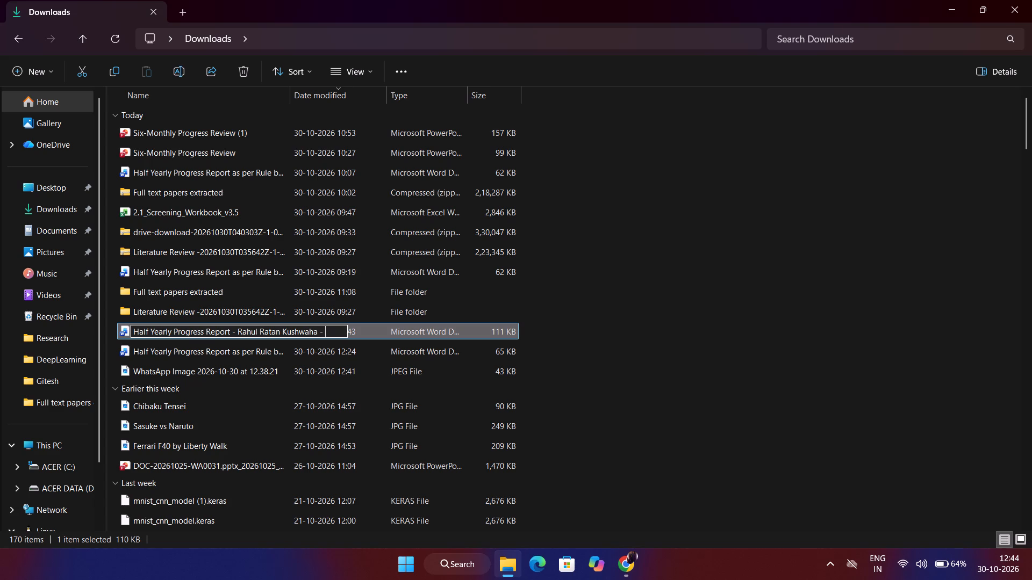
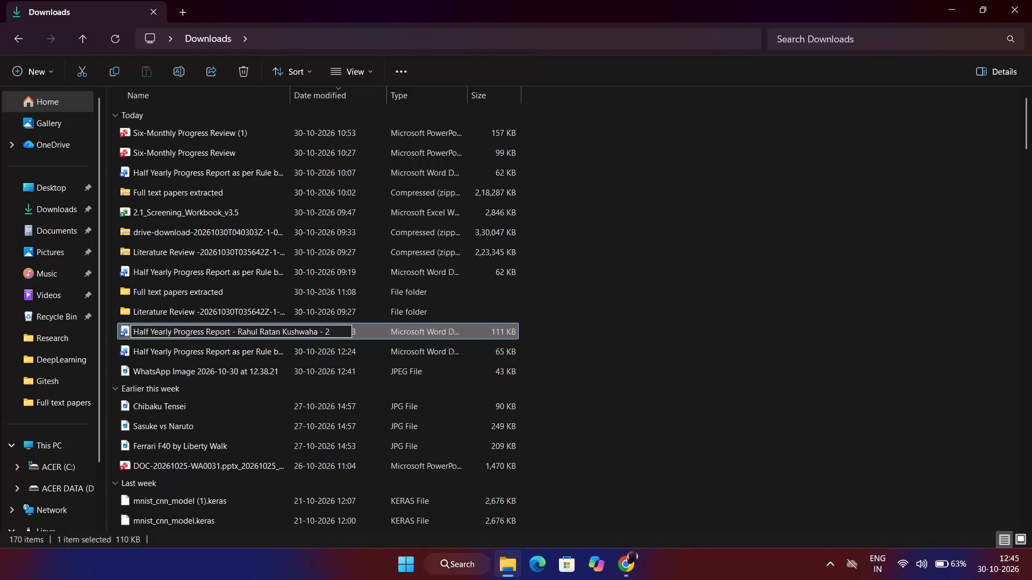
Complete the renaming of the half yearly progress report file by appending the student's ID number after the student's name.
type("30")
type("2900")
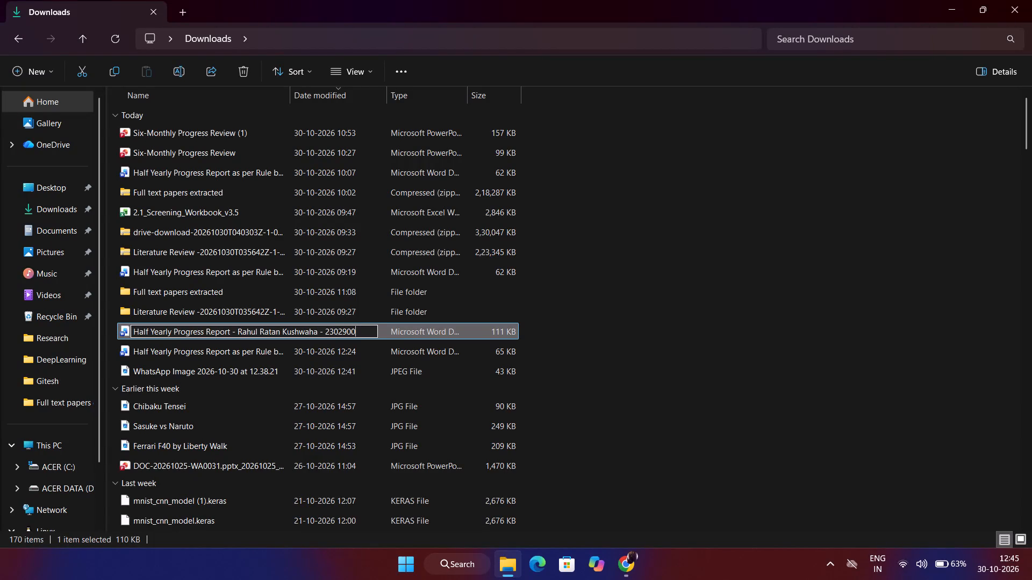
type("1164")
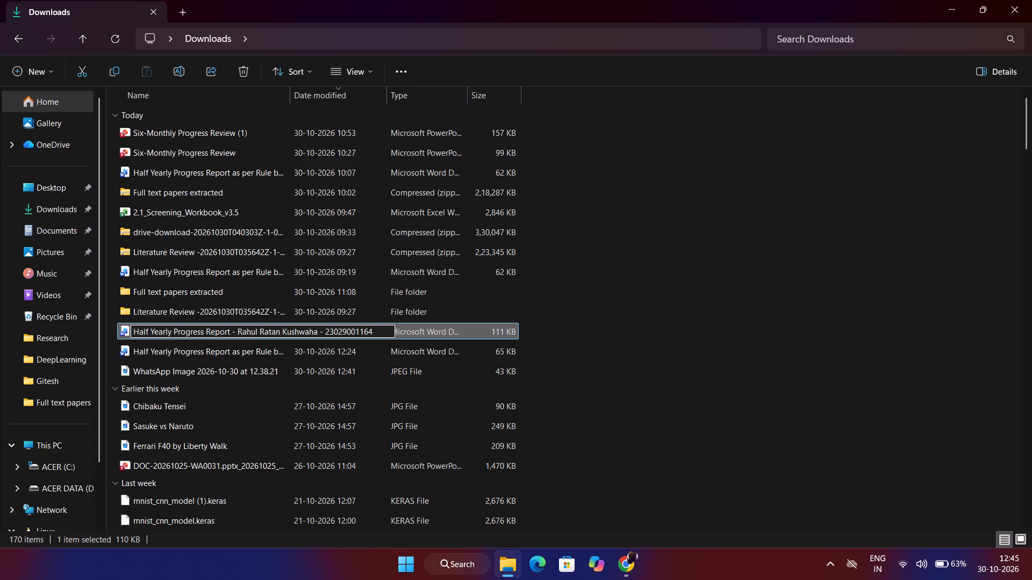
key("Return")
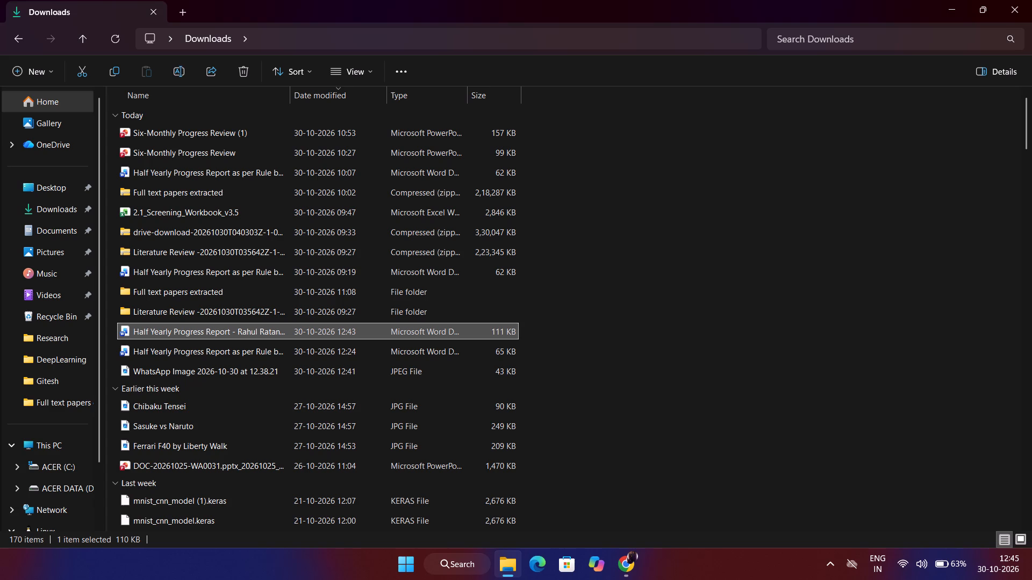
Switch to the Google Chrome window showing WhatsApp.
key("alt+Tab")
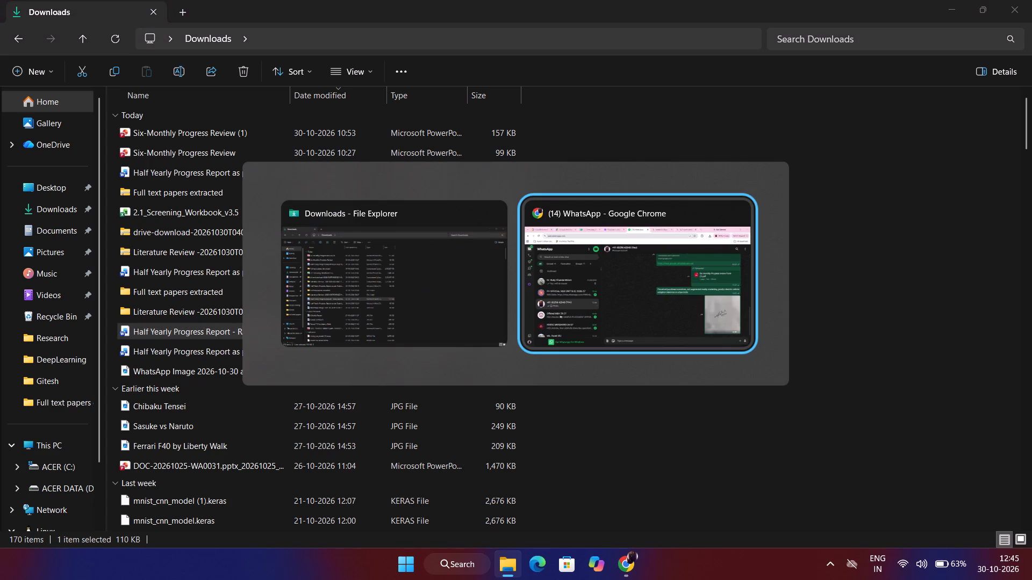